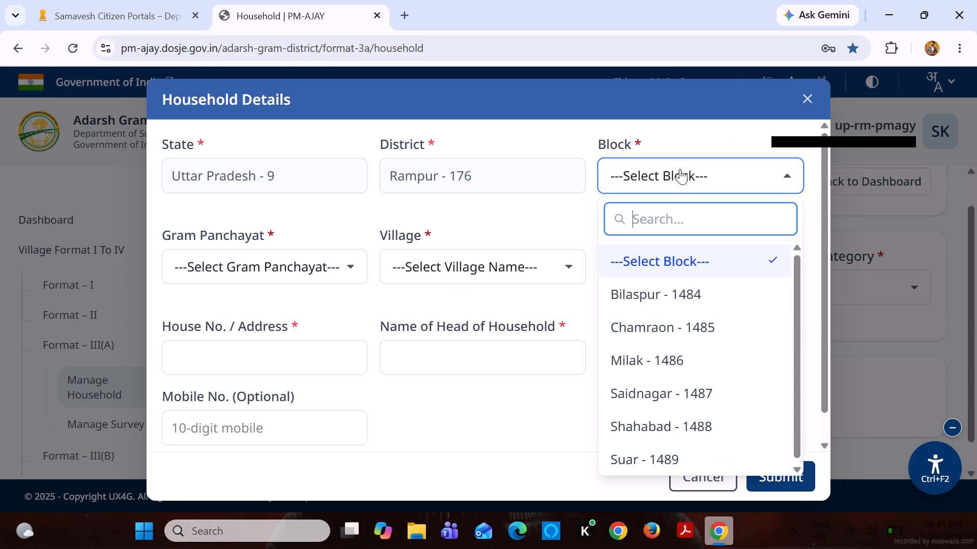
click(628, 413)
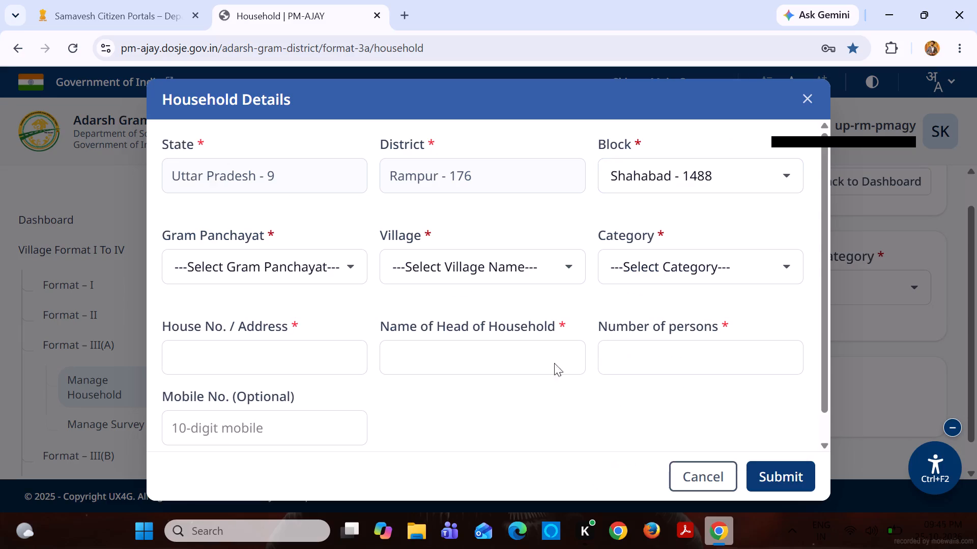
click(322, 260)
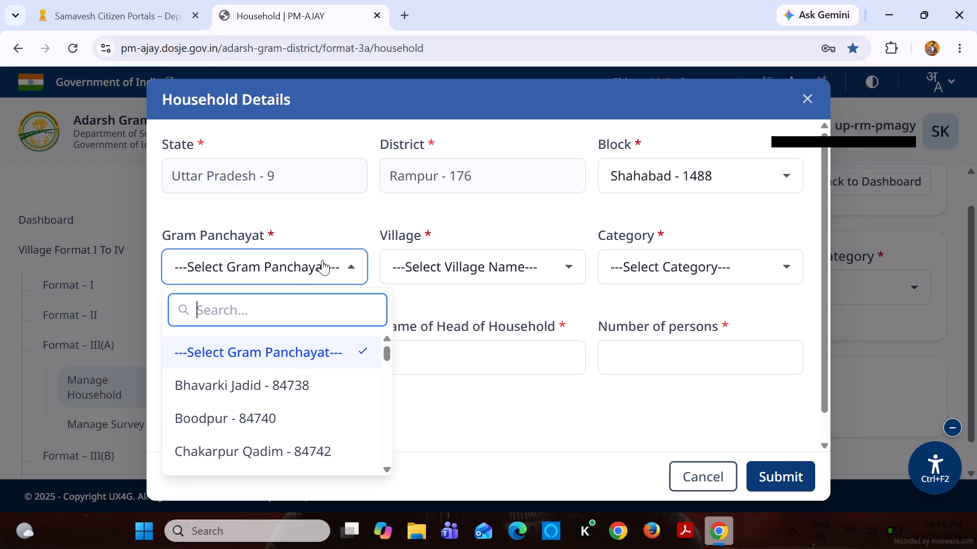
text(nar)
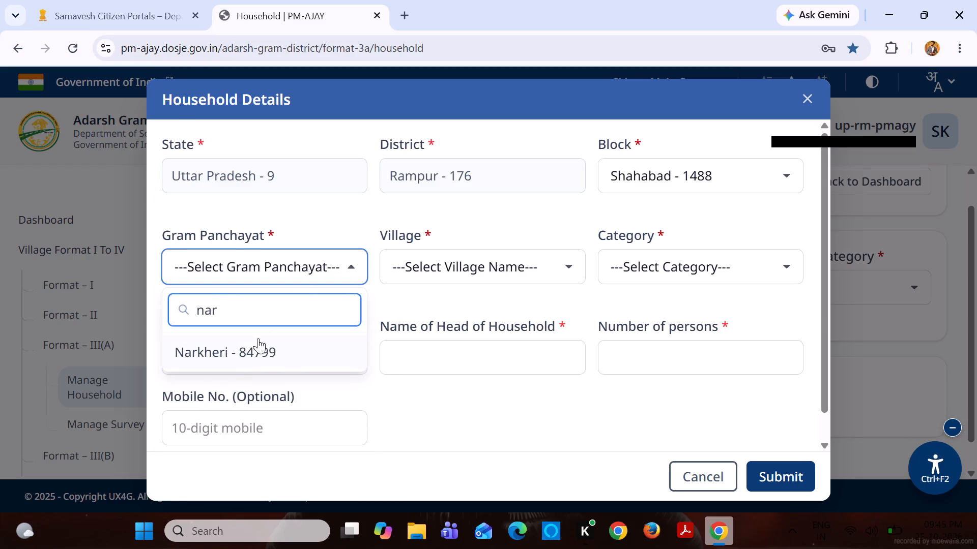
click(232, 358)
click(528, 281)
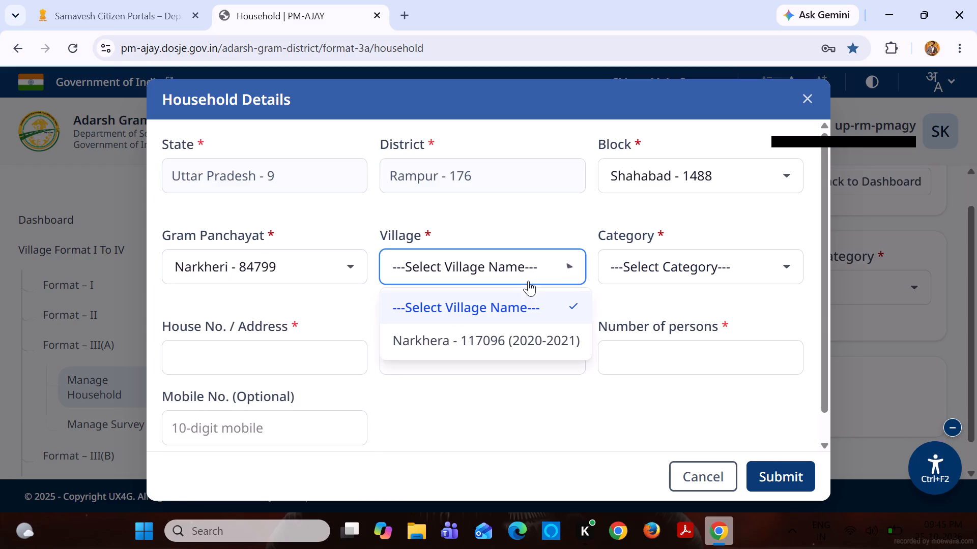
click(451, 332)
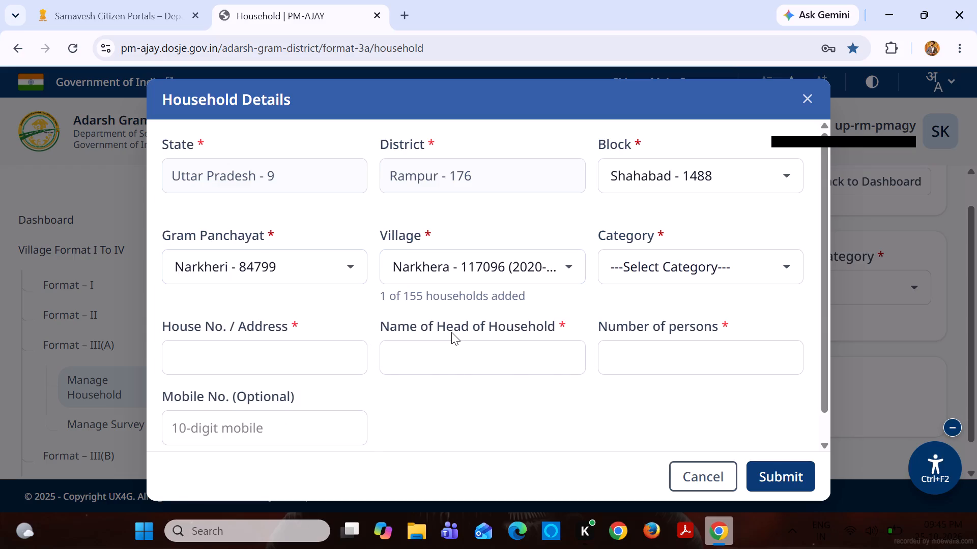
click(719, 263)
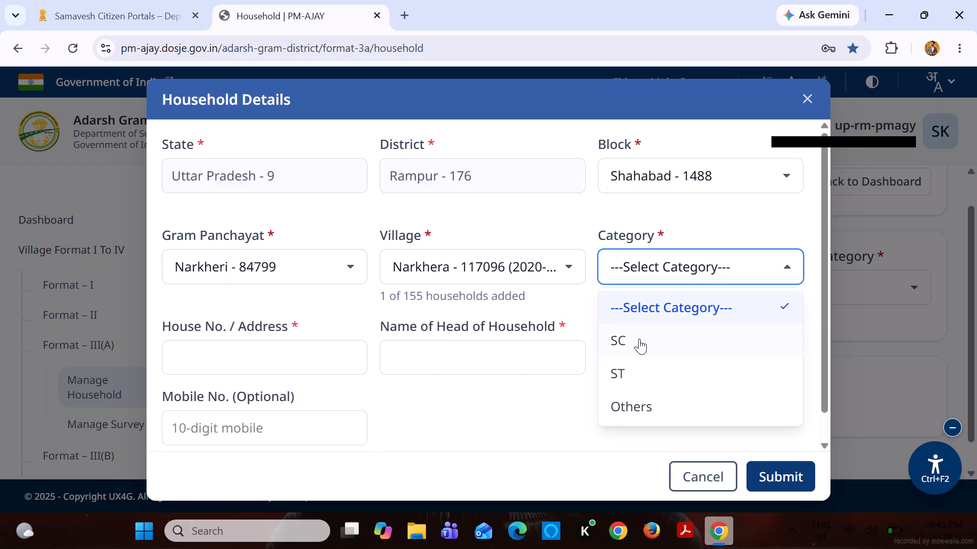
click(639, 339)
Enter house number 1, the head of household's name and 8 persons, and submit the household details.
click(280, 362)
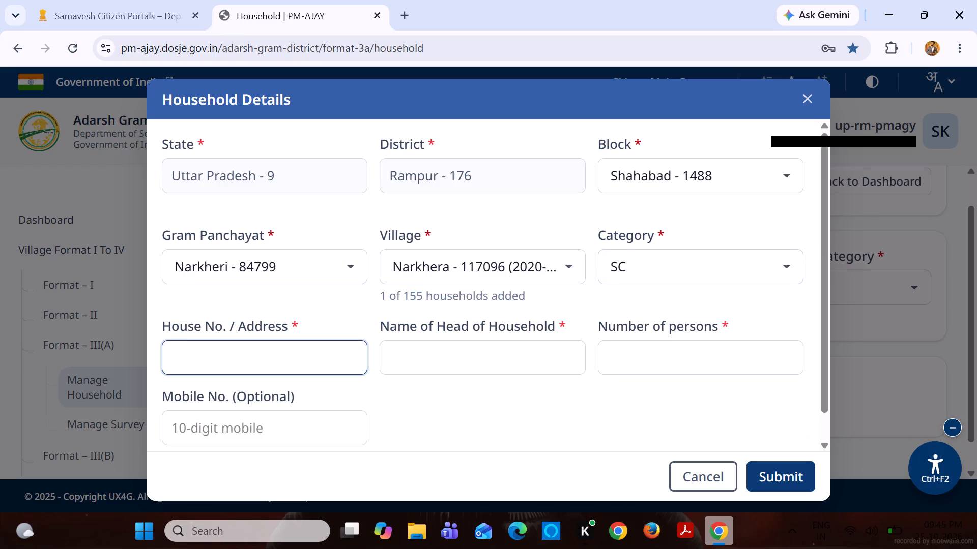
key(1)
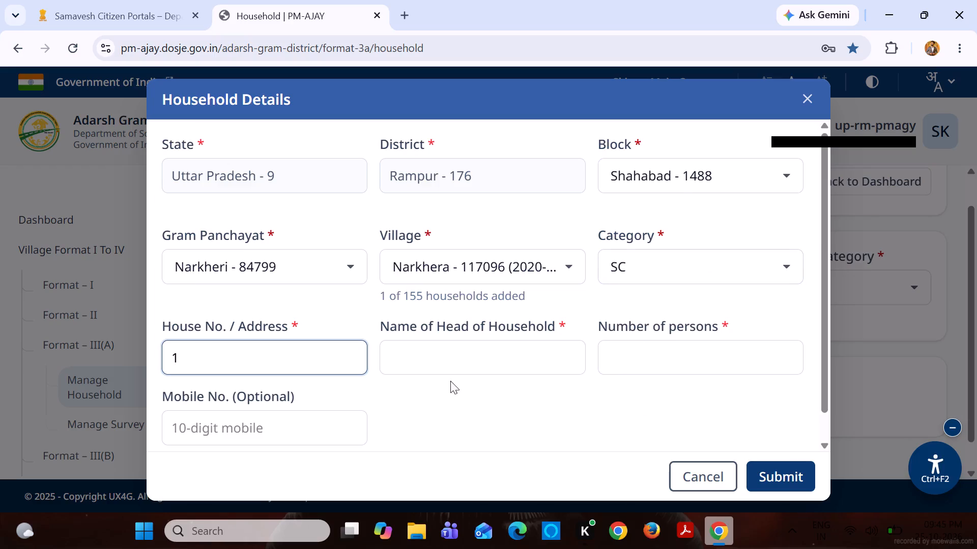
click(452, 373)
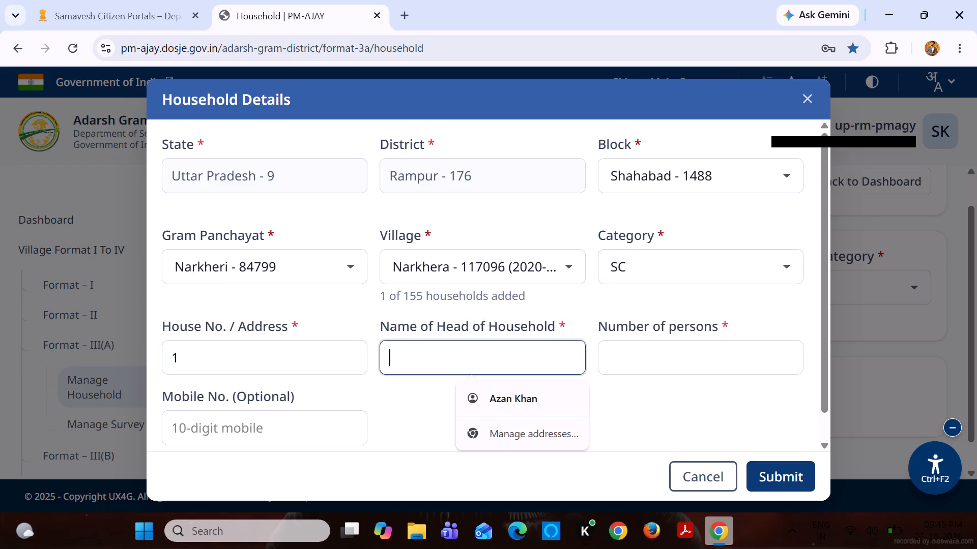
text(jay)
text(veer)
click(656, 368)
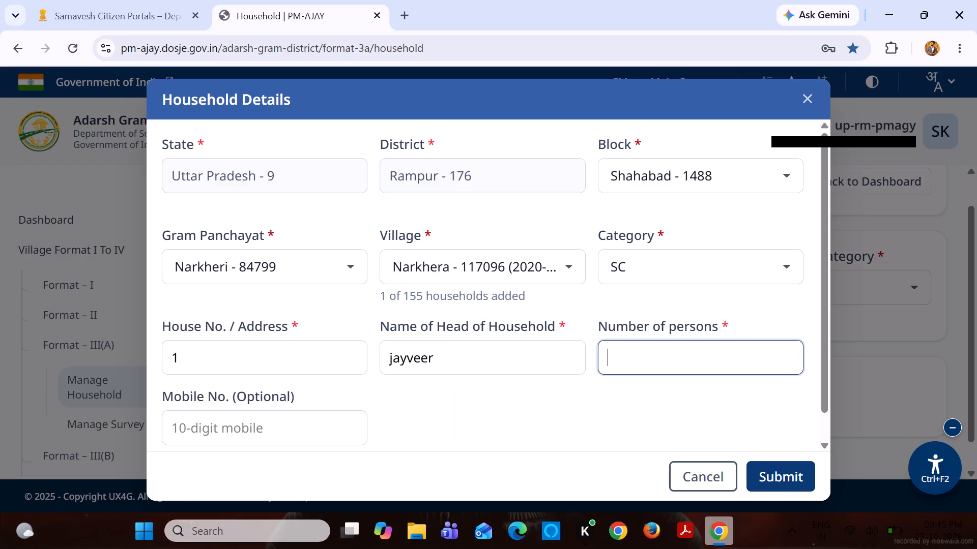
key(8)
click(778, 473)
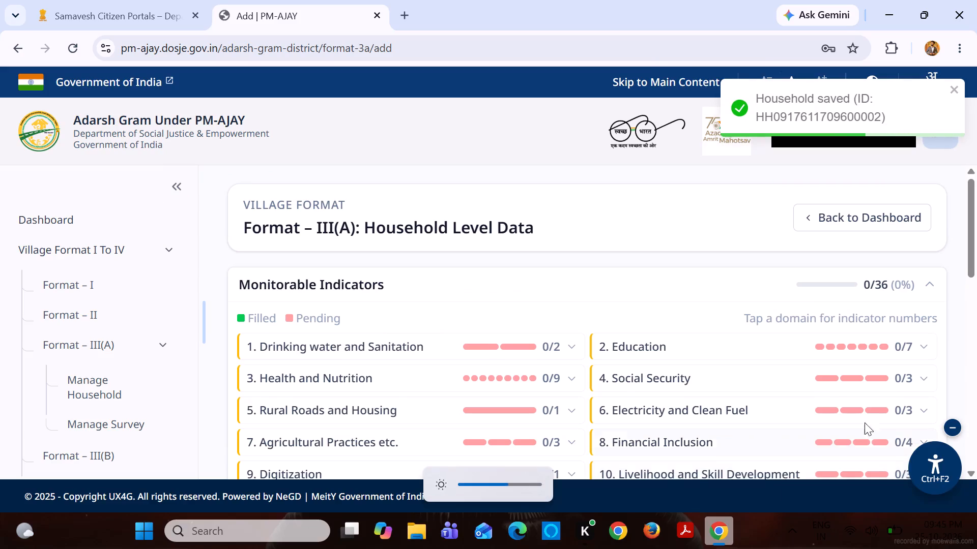
Complete the Drinking water and Sanitation domain with household latrine (IHHL) Yes and open defecation No, and submit it.
scroll(827, 323, down, 6)
click(874, 266)
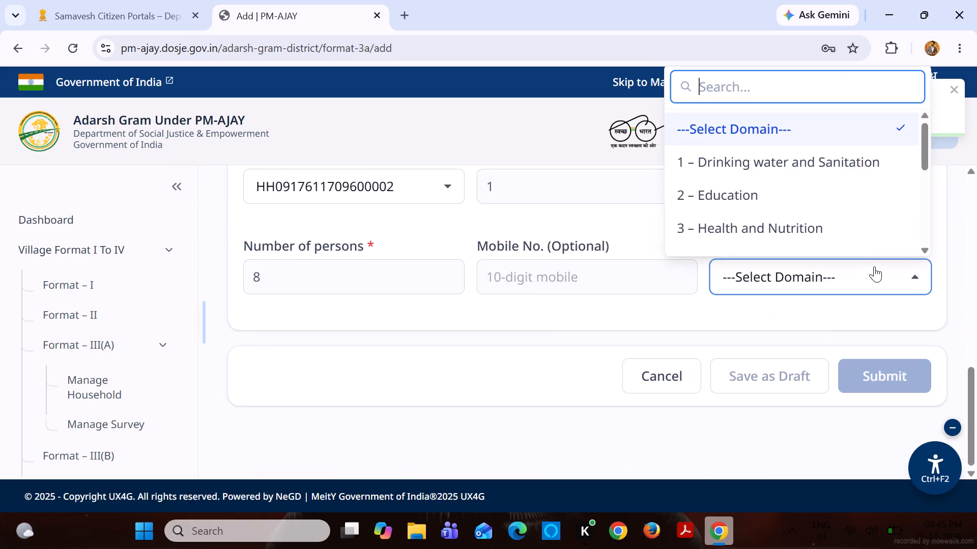
click(793, 155)
scroll(827, 290, down, 4)
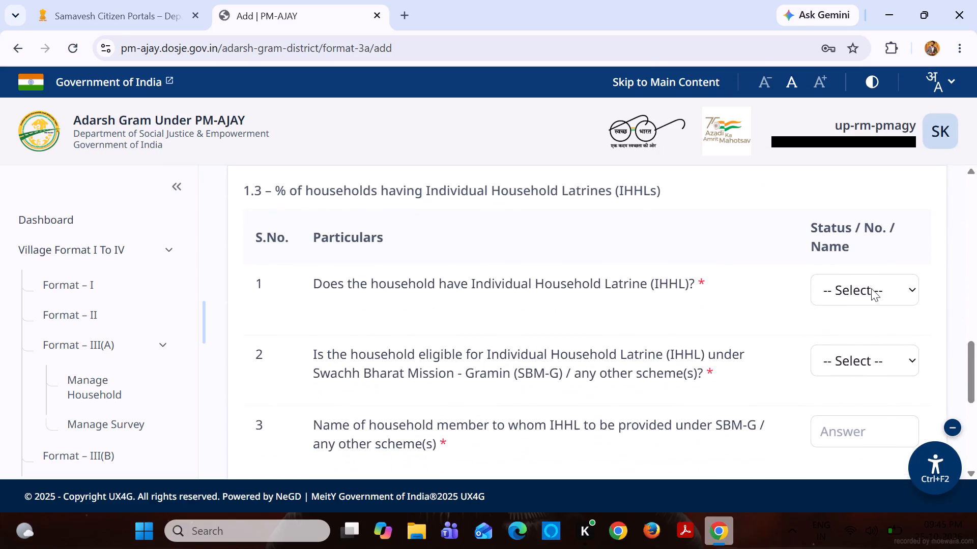
drag(900, 301, 853, 343)
click(853, 343)
scroll(853, 343, down, 3)
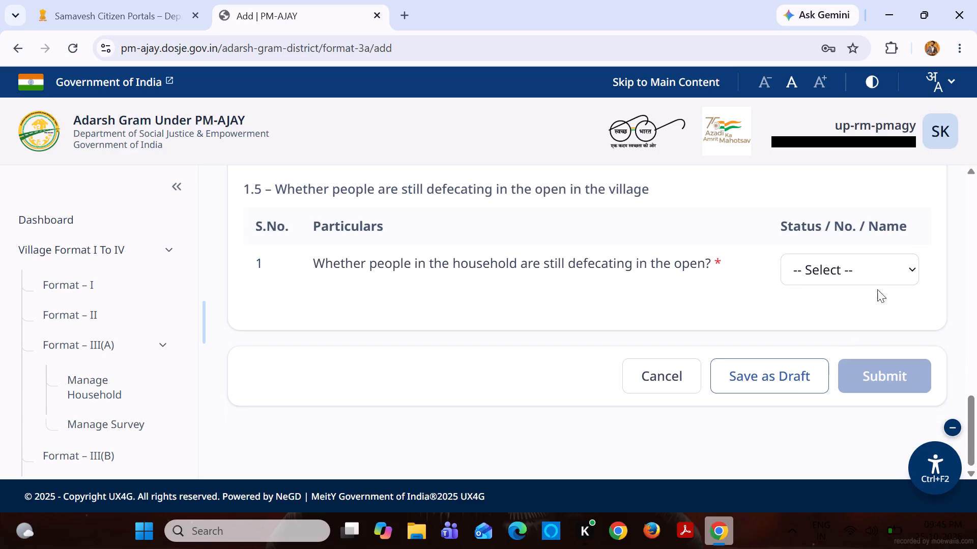
drag(886, 269, 823, 346)
click(823, 346)
click(869, 374)
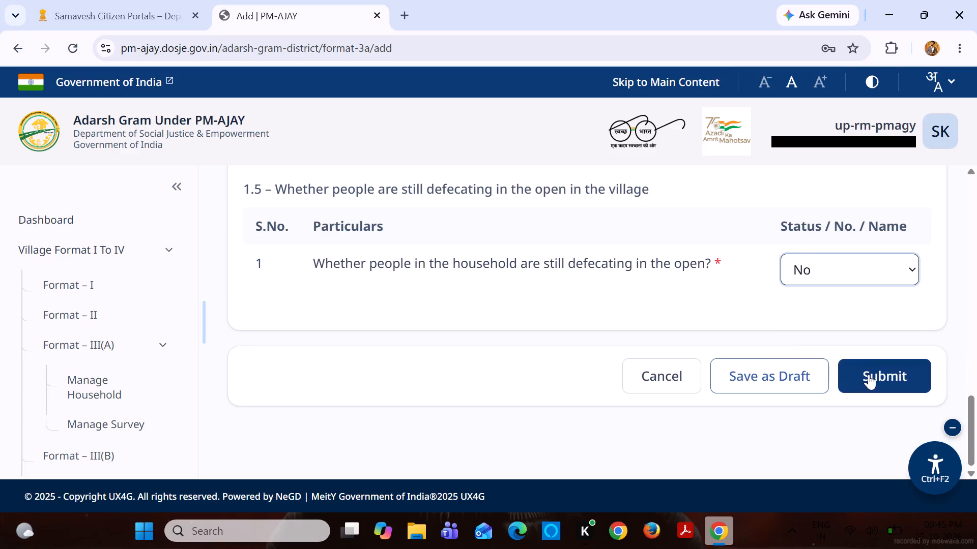
Select the Education domain and enter 1 child aged 6-10 years and 1 attending primary school.
click(846, 227)
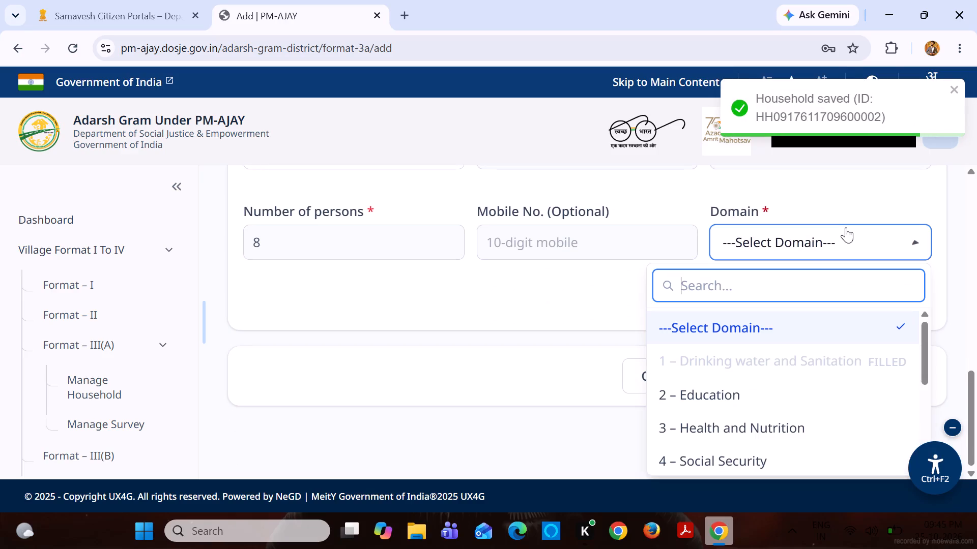
click(755, 387)
scroll(755, 387, down, 2)
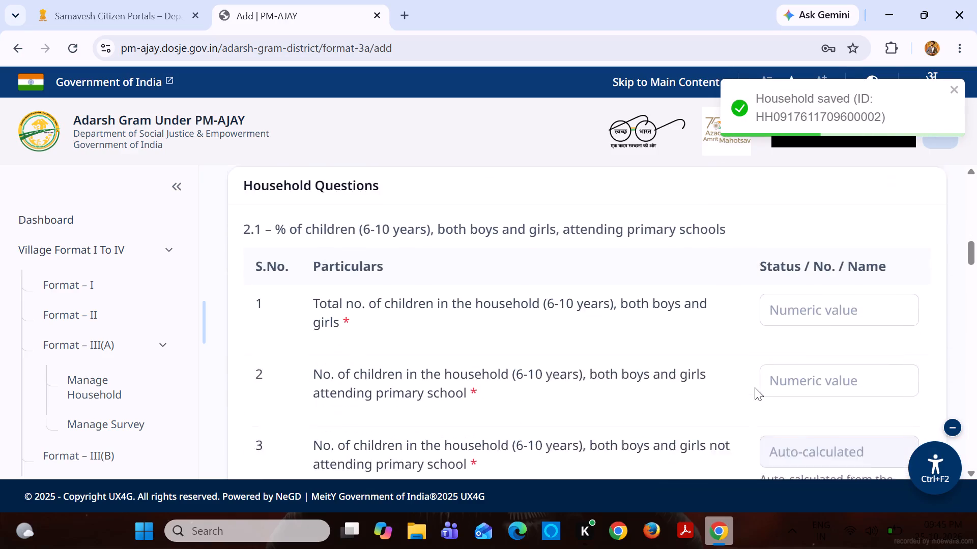
scroll(755, 387, down, 1)
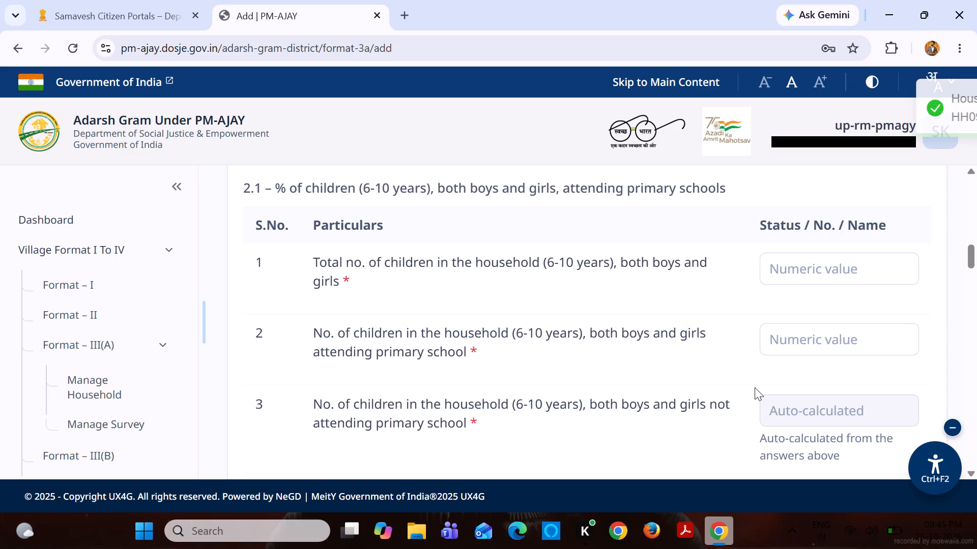
click(811, 264)
key(1)
key(1)
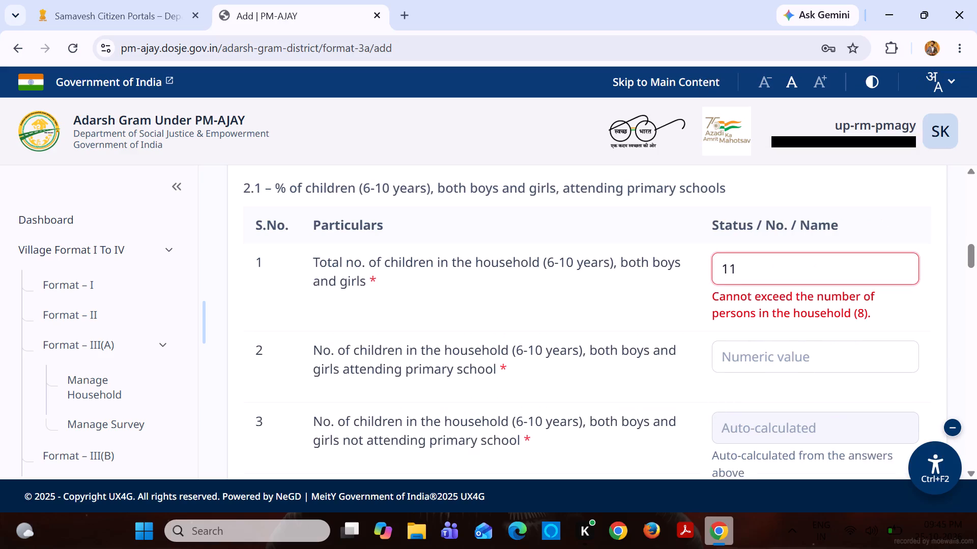
key(BackSpace)
click(791, 340)
key(1)
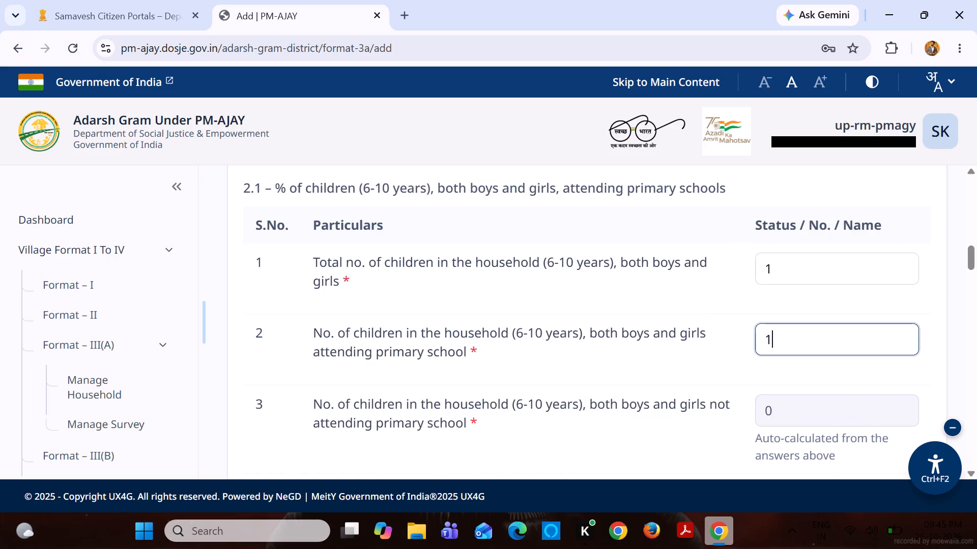
Enter 1 for both the number of children and those attending school in the 11-13 and 14-15 year age groups.
scroll(791, 340, down, 8)
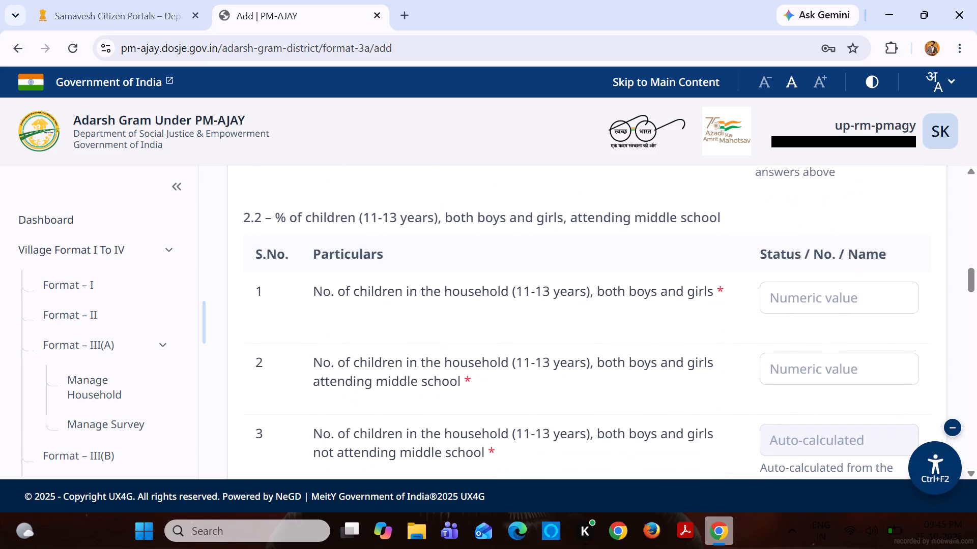
click(801, 299)
key(1)
scroll(801, 299, down, 2)
click(789, 333)
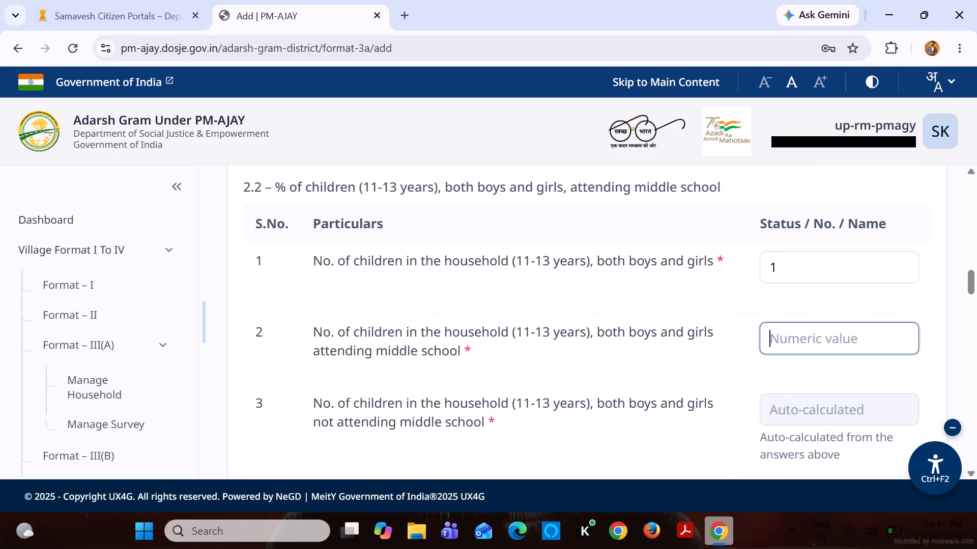
key(1)
scroll(789, 333, down, 4)
scroll(780, 243, down, 2)
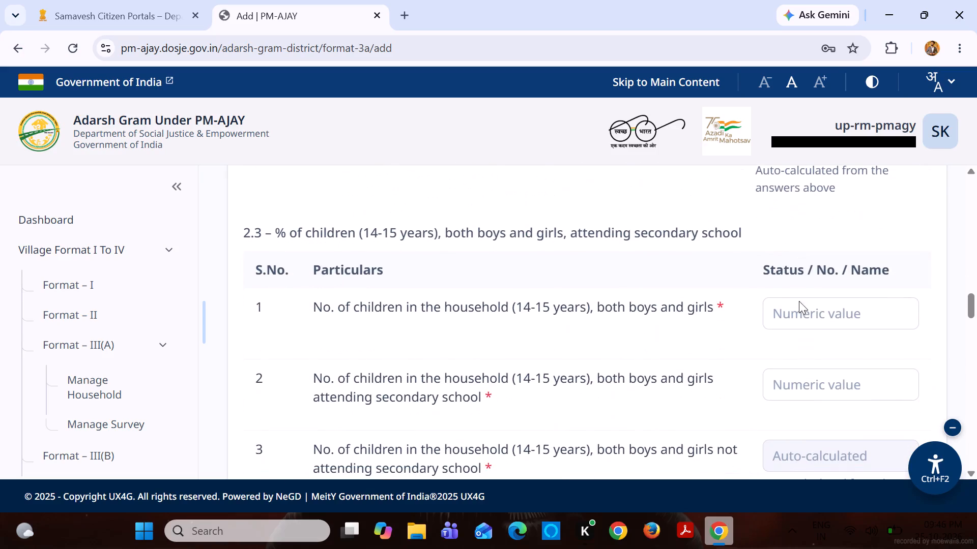
click(795, 316)
key(1)
scroll(795, 311, down, 2)
click(786, 303)
key(1)
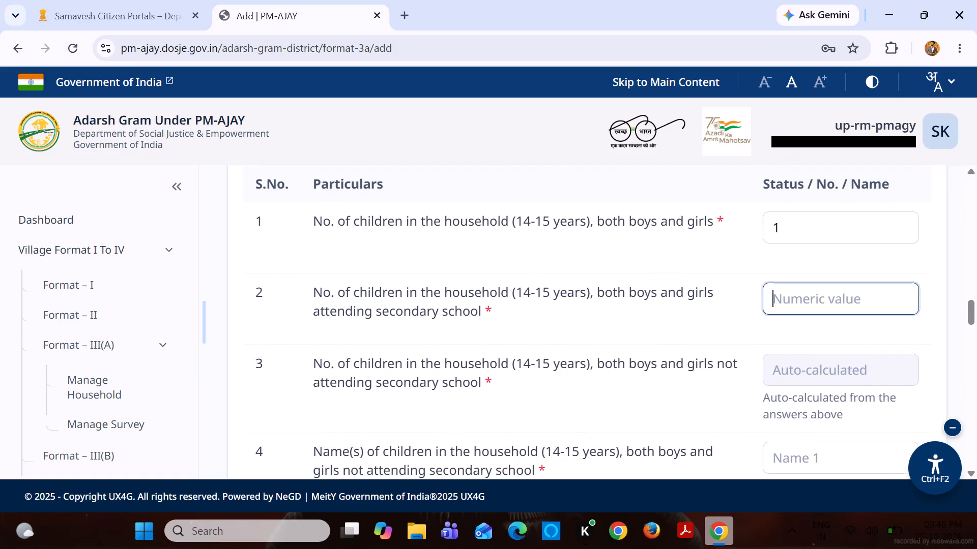
Enter 0 for children aged 16-17, children aged 18-23 and those eligible for pre-matric and post-matric scholarships, and submit the Education domain.
scroll(786, 303, down, 4)
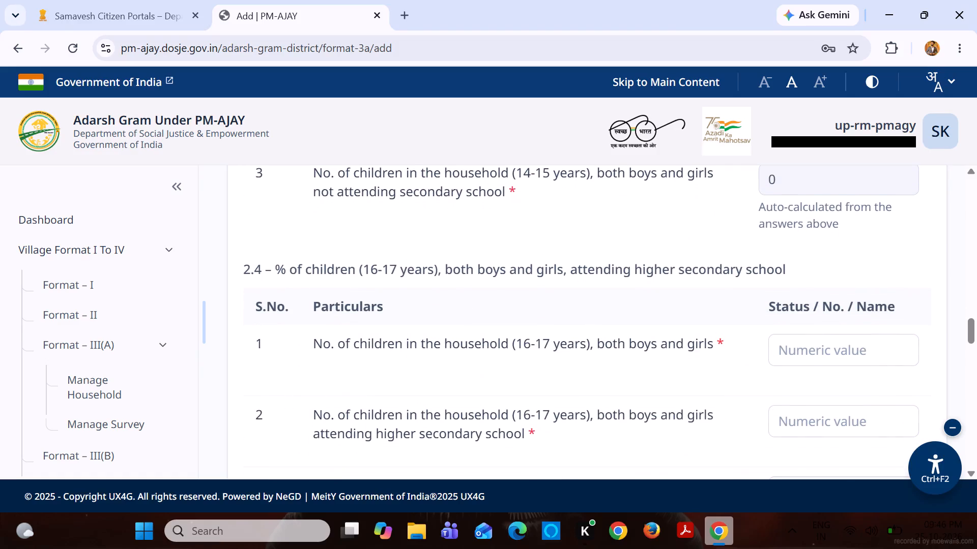
click(799, 363)
key(0)
scroll(799, 363, down, 3)
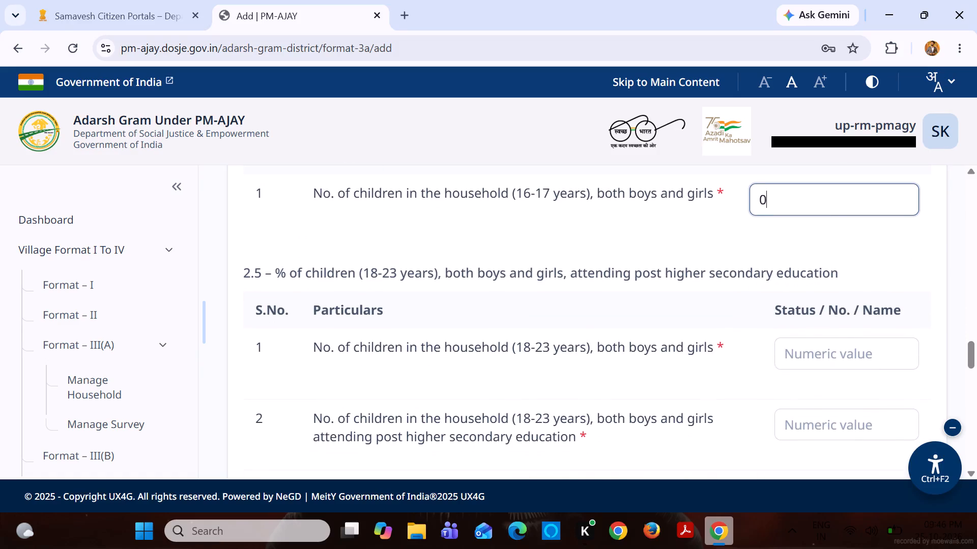
click(834, 358)
key(0)
scroll(834, 358, down, 1)
click(827, 337)
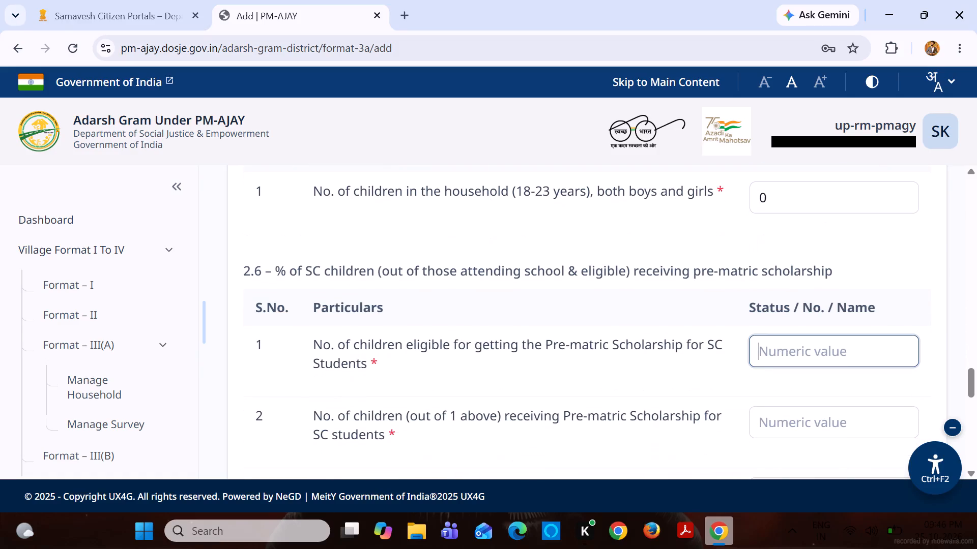
key(0)
scroll(827, 337, down, 2)
click(798, 354)
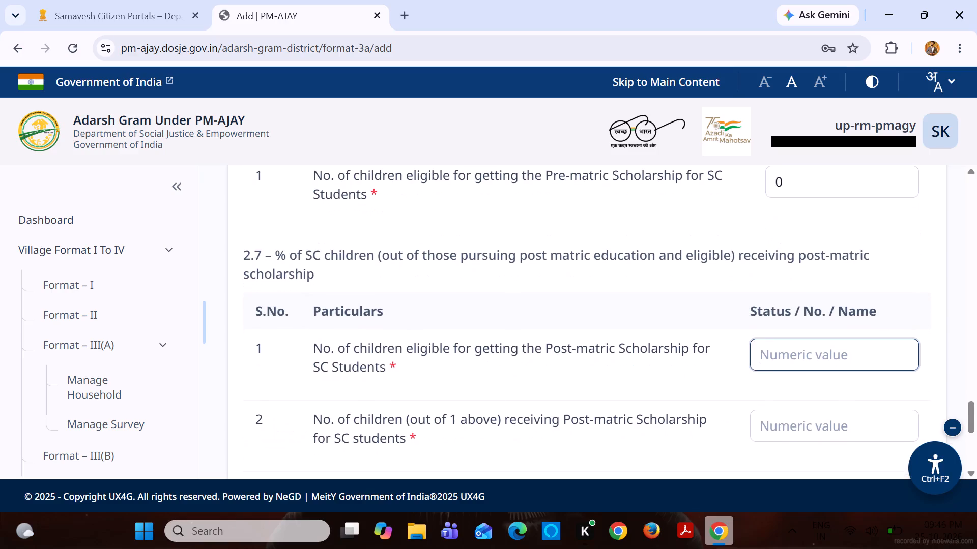
key(0)
scroll(798, 354, down, 2)
click(873, 361)
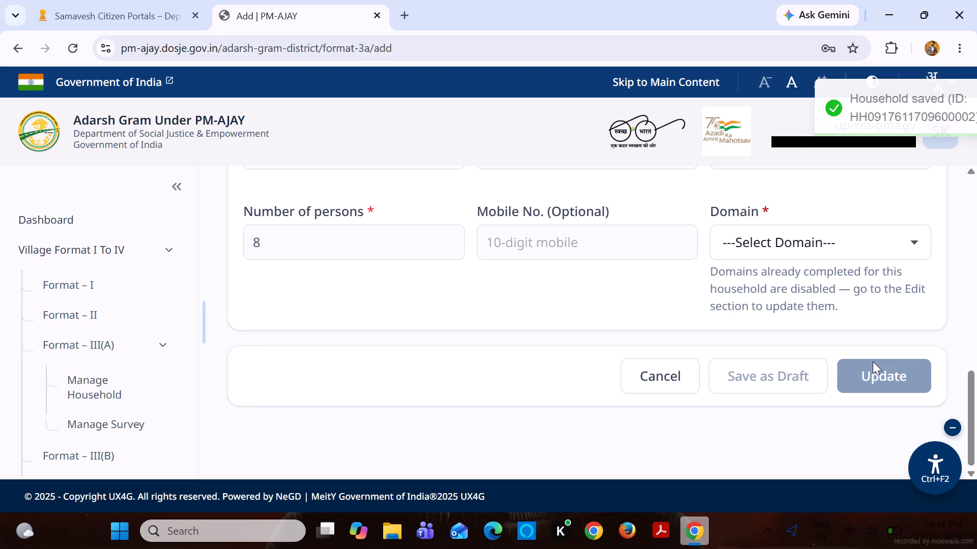
Select the Health and Nutrition domain and answer Yes to household coverage under any Health Protection Scheme.
click(885, 240)
click(753, 428)
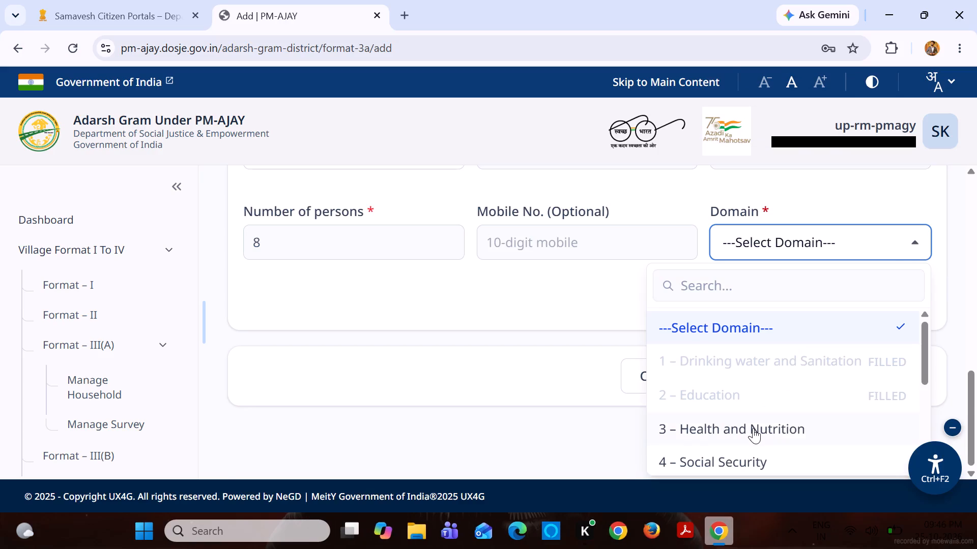
scroll(745, 330, down, 3)
drag(853, 270, 819, 312)
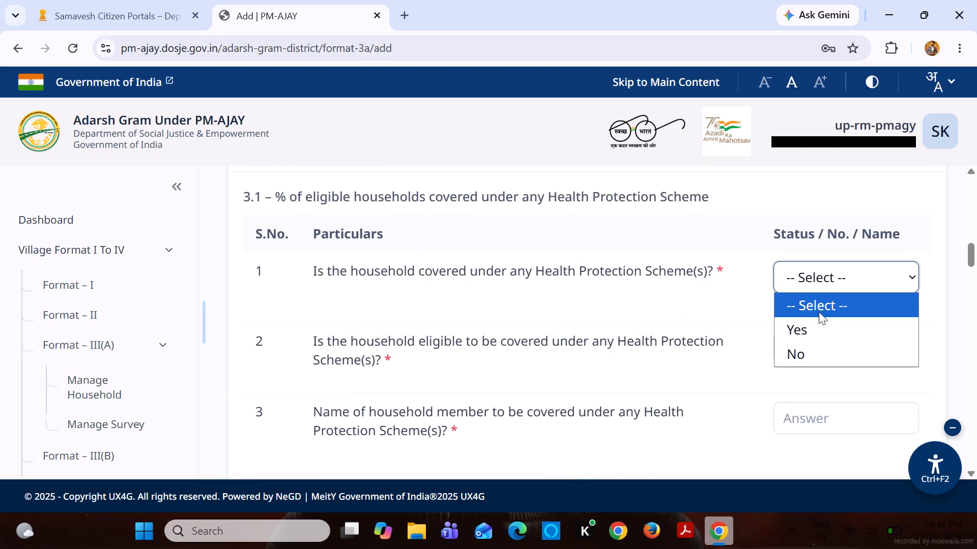
drag(819, 312, 813, 326)
click(813, 326)
Enter 0 for pregnant women, deliveries during the last year and children born during the last year in the household.
scroll(813, 326, down, 2)
click(807, 272)
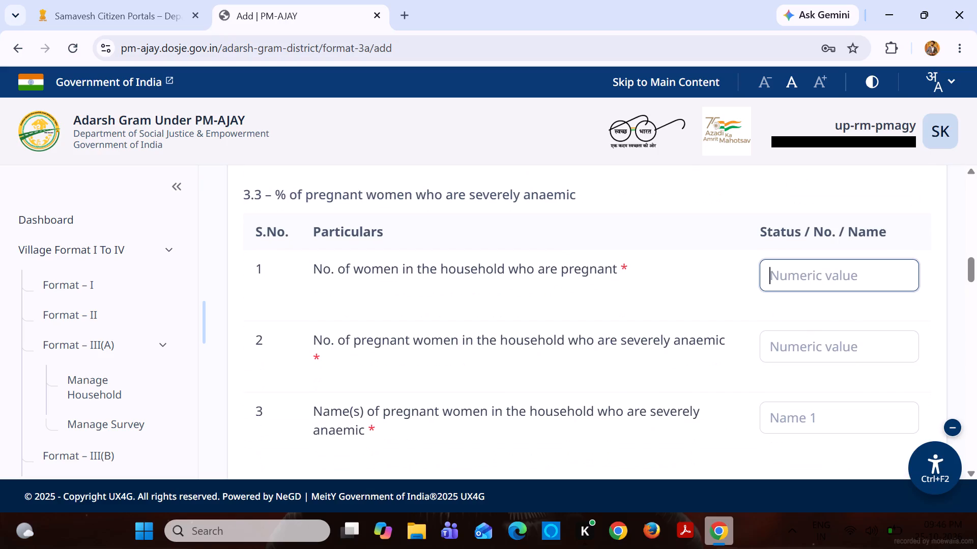
key(0)
scroll(807, 272, down, 4)
click(773, 218)
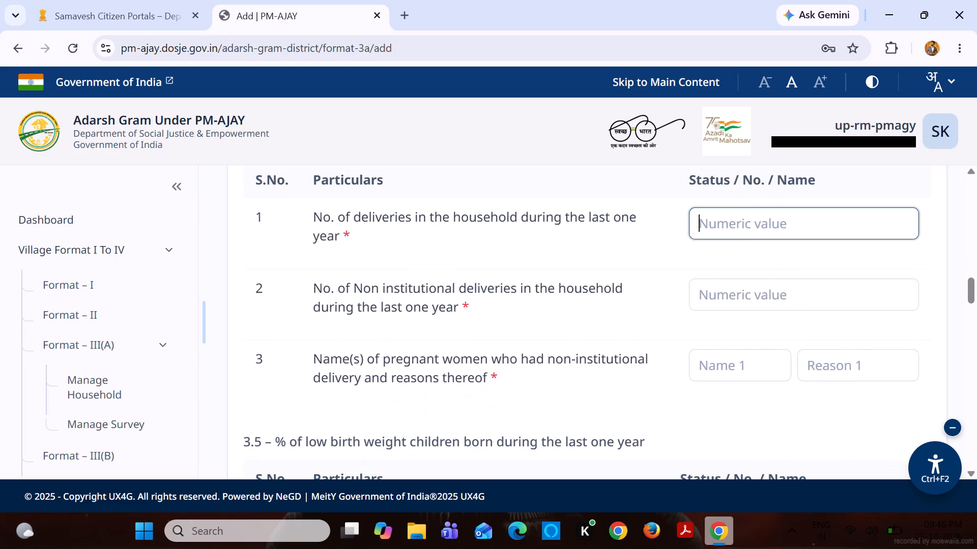
key(0)
scroll(773, 218, down, 1)
click(717, 282)
key(0)
Enter 0 for children below one year and 0 for children aged 0-5 years in the household.
scroll(717, 282, down, 1)
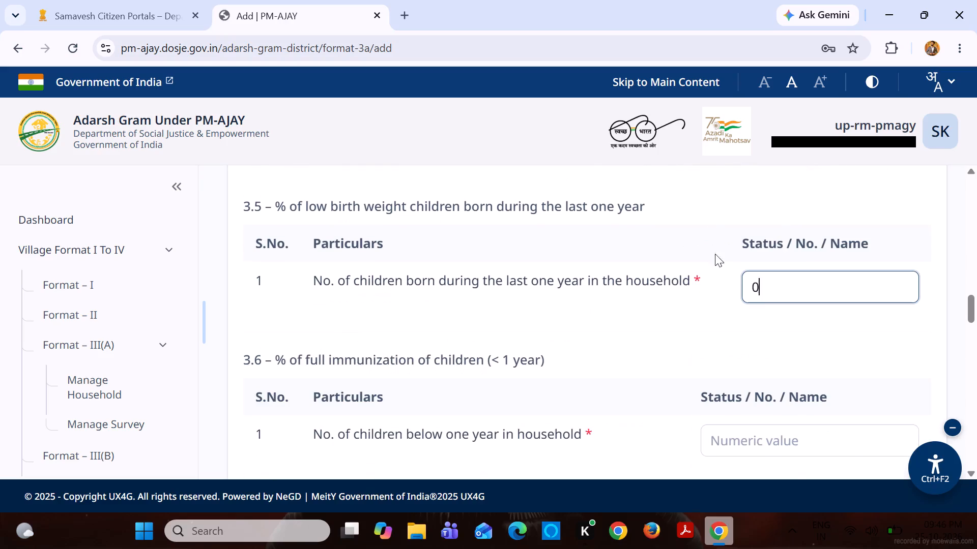
scroll(715, 254, down, 2)
click(746, 376)
key(0)
scroll(746, 376, down, 3)
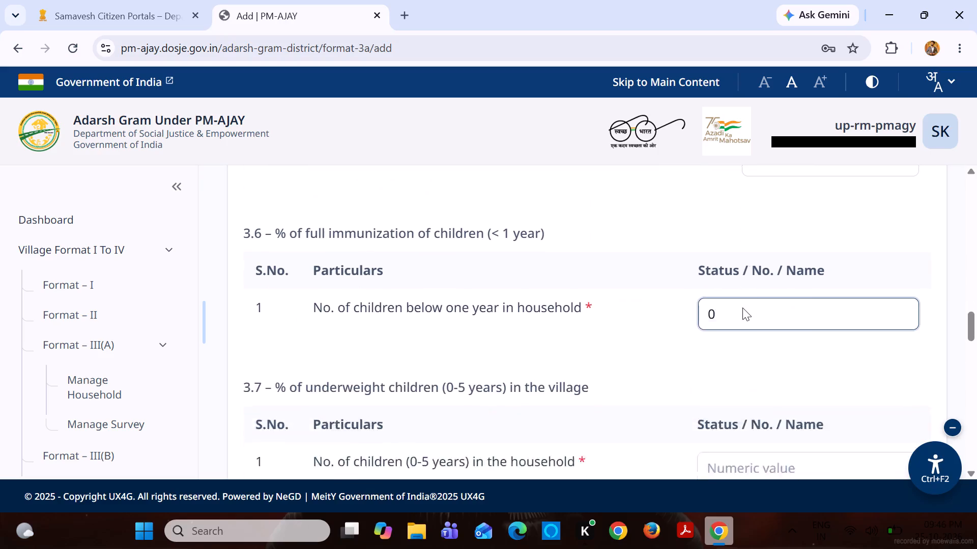
scroll(742, 308, down, 2)
click(732, 384)
key(0)
Enter 0 for women pregnant last year, children under 1 year and members with communicable diseases, and submit the Health and Nutrition domain.
scroll(732, 376, down, 5)
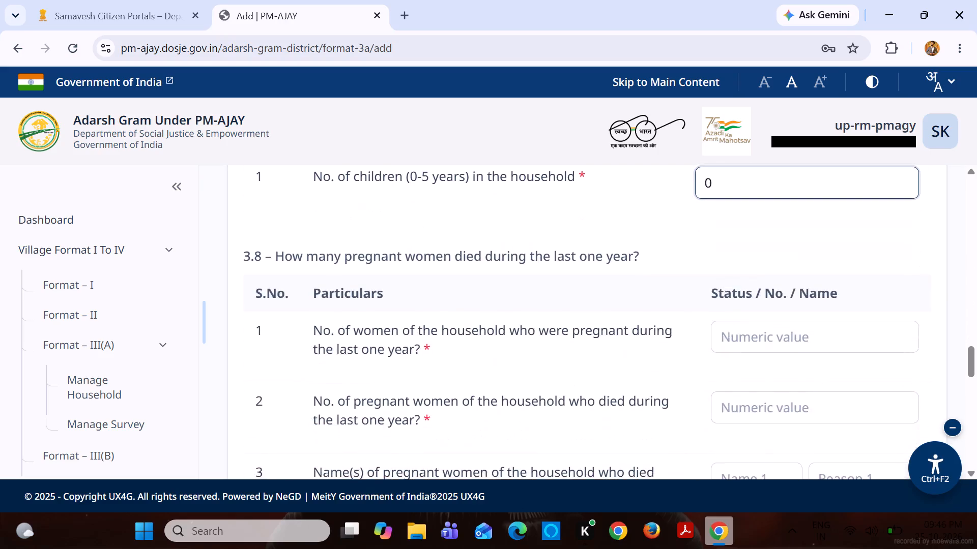
click(764, 331)
key(0)
scroll(764, 331, down, 5)
click(761, 266)
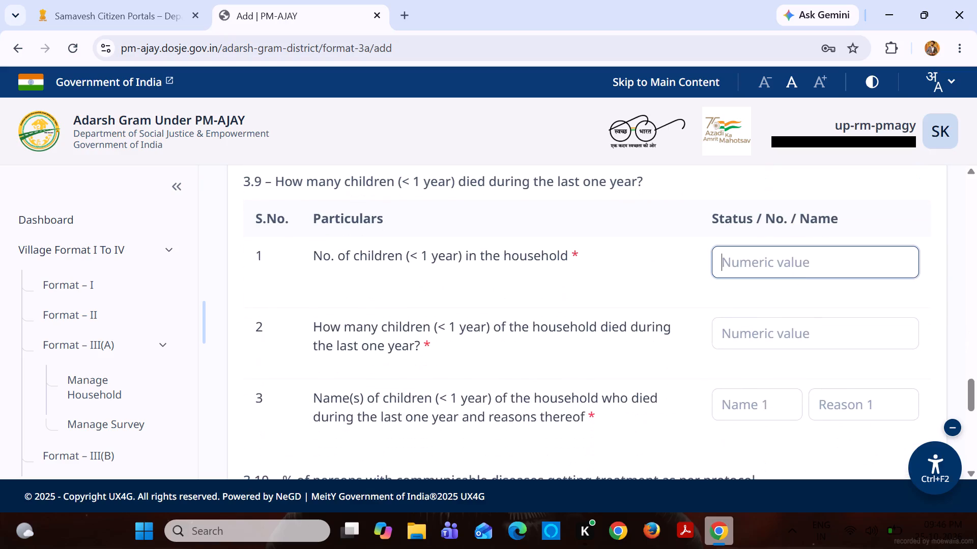
key(0)
click(815, 419)
key(0)
scroll(815, 419, down, 5)
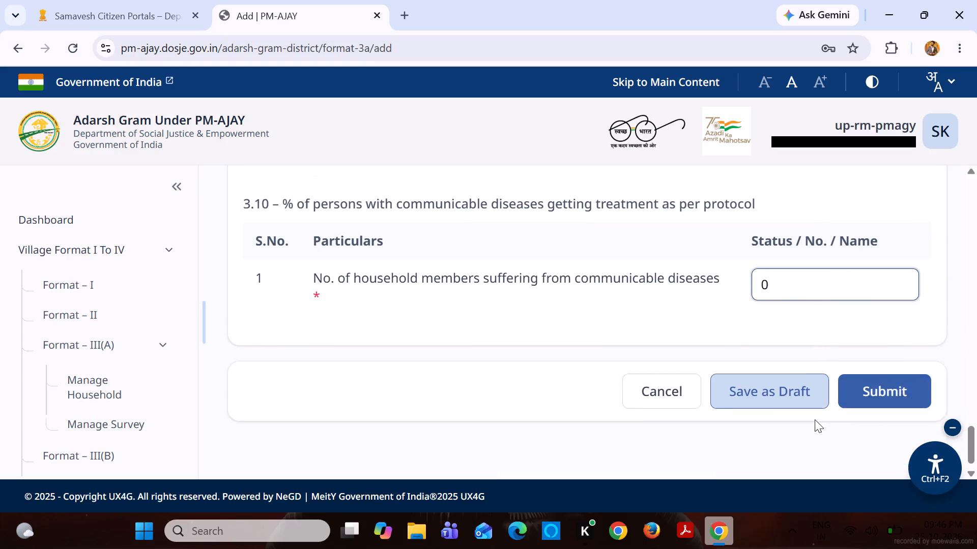
scroll(815, 419, down, 2)
click(894, 373)
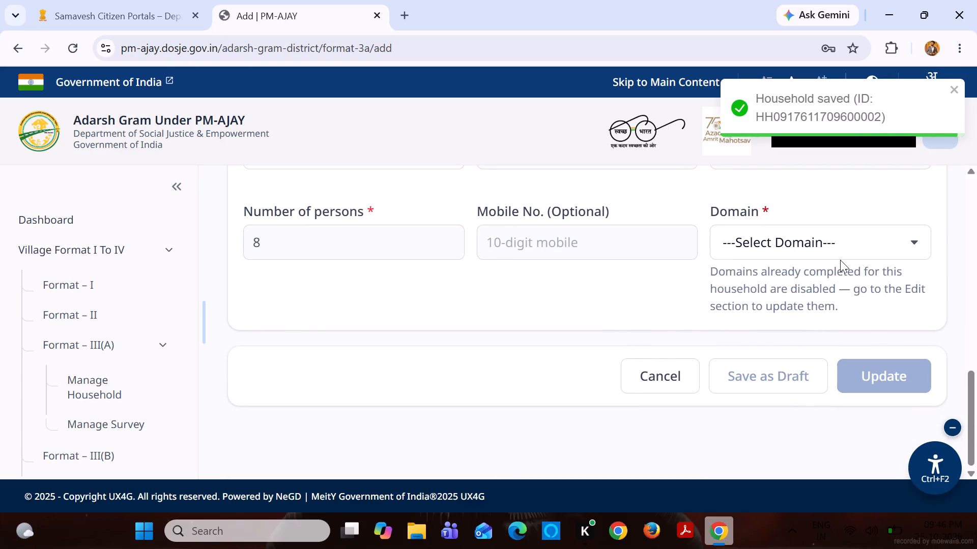
Select the Social Security domain and enter 0 for members eligible for Widow Pension and for Old Age Pension.
click(840, 260)
click(845, 252)
scroll(778, 378, down, 1)
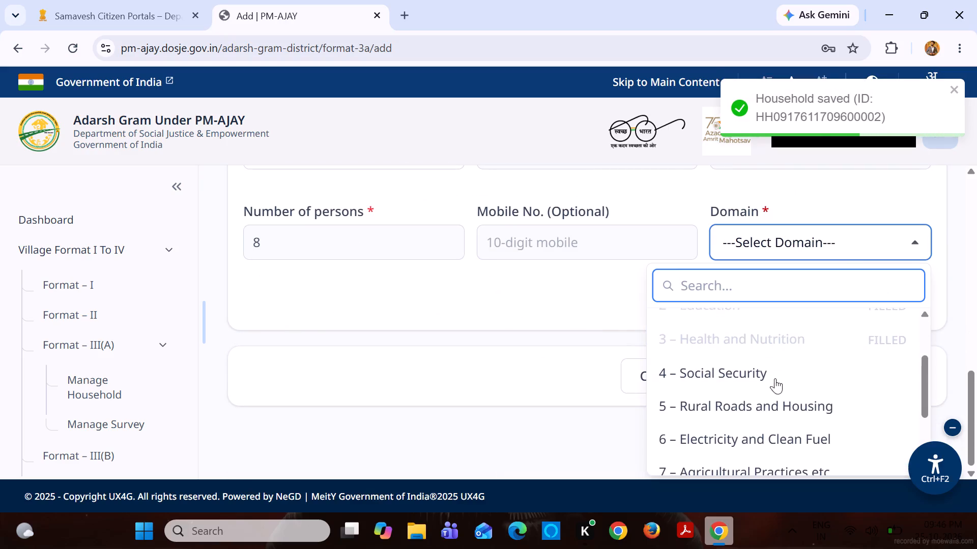
click(757, 384)
scroll(757, 384, down, 3)
click(801, 301)
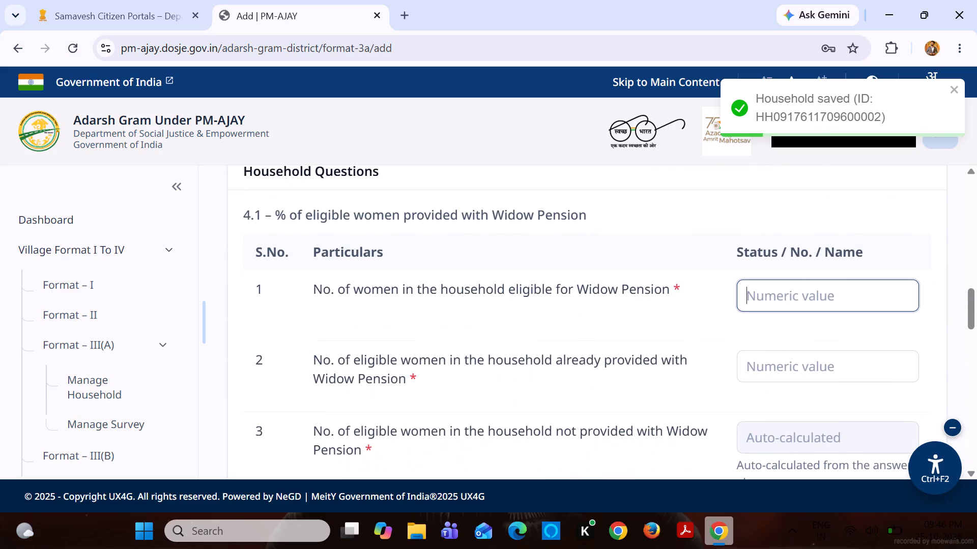
key(0)
scroll(801, 301, down, 5)
click(779, 202)
key(0)
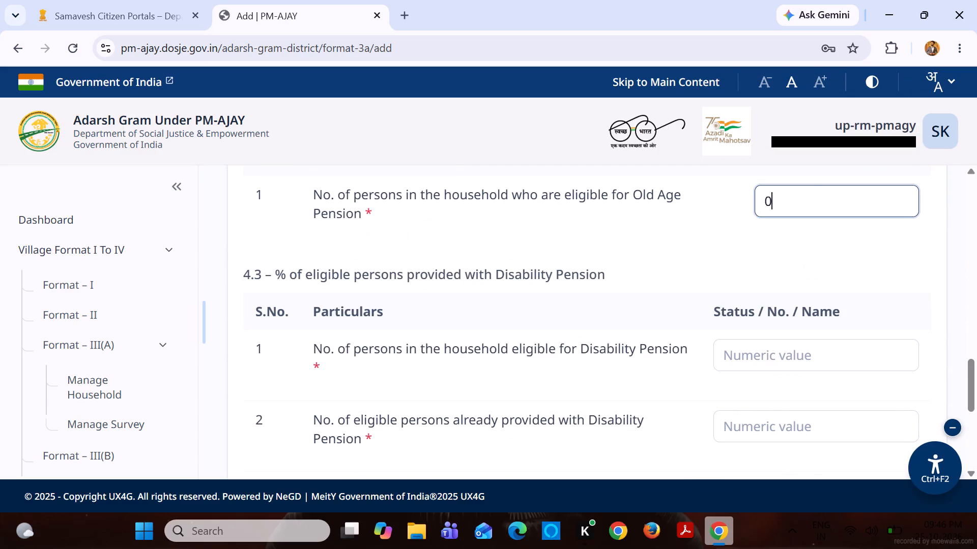
Enter 0 for persons eligible for Disability Pension and submit the Social Security domain.
drag(762, 373, 765, 351)
click(765, 351)
key(0)
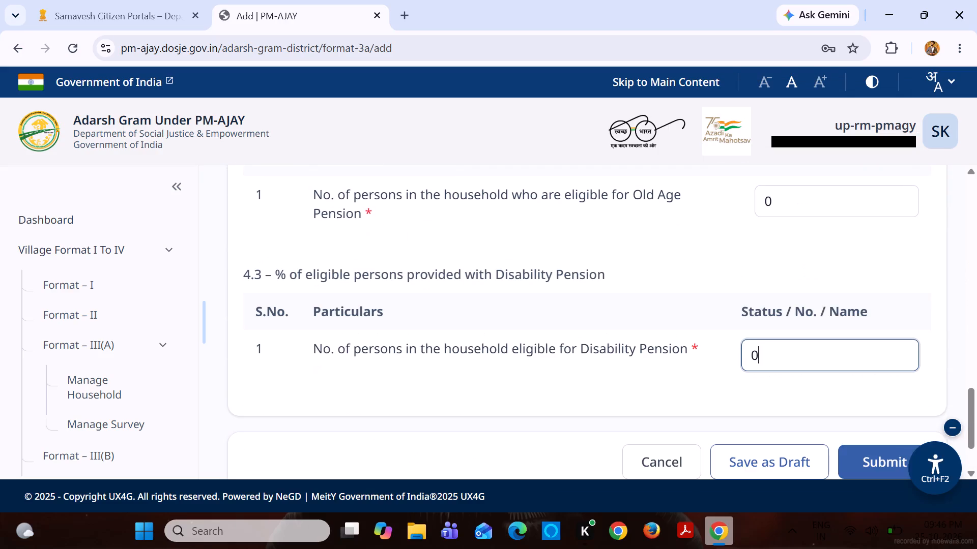
scroll(765, 351, down, 4)
click(883, 380)
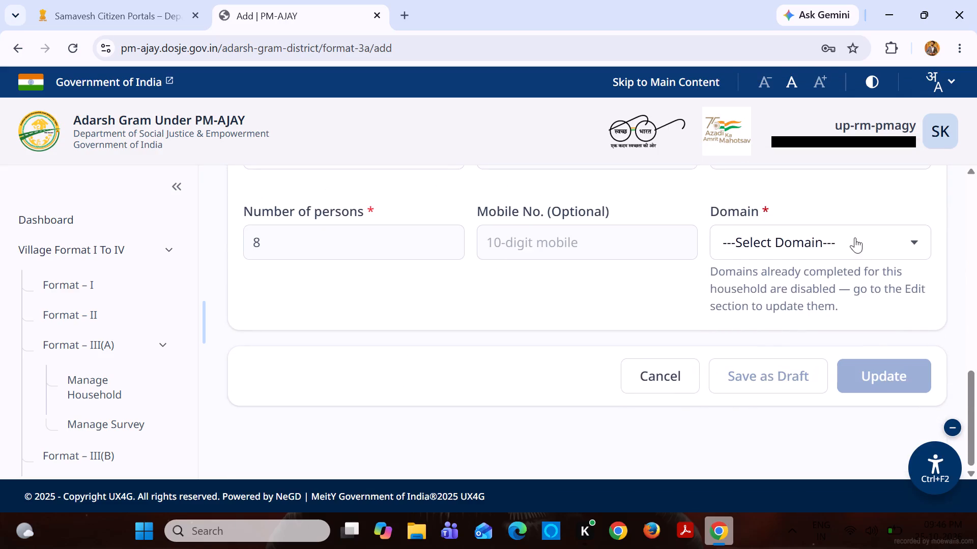
Select the Rural Roads and Housing domain, answer No to living in a Kachcha/unsafe house, and submit it.
click(849, 238)
scroll(831, 327, down, 1)
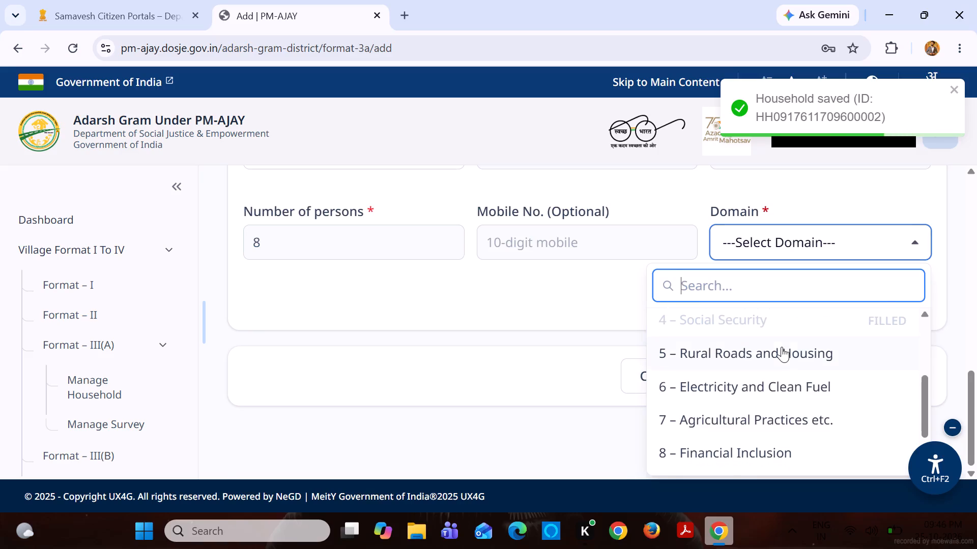
click(782, 347)
scroll(782, 347, down, 4)
drag(889, 296, 850, 352)
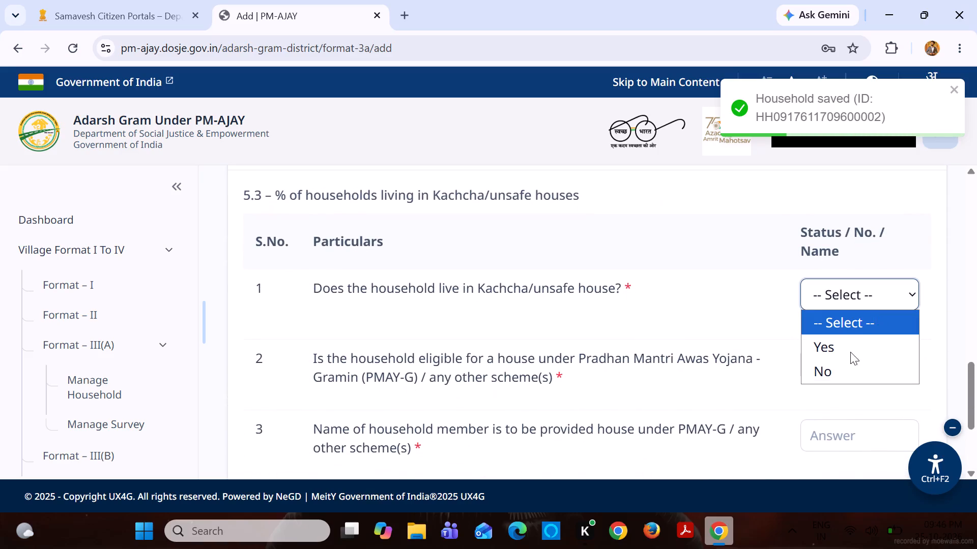
drag(850, 352, 848, 365)
click(848, 365)
scroll(848, 365, down, 2)
click(883, 367)
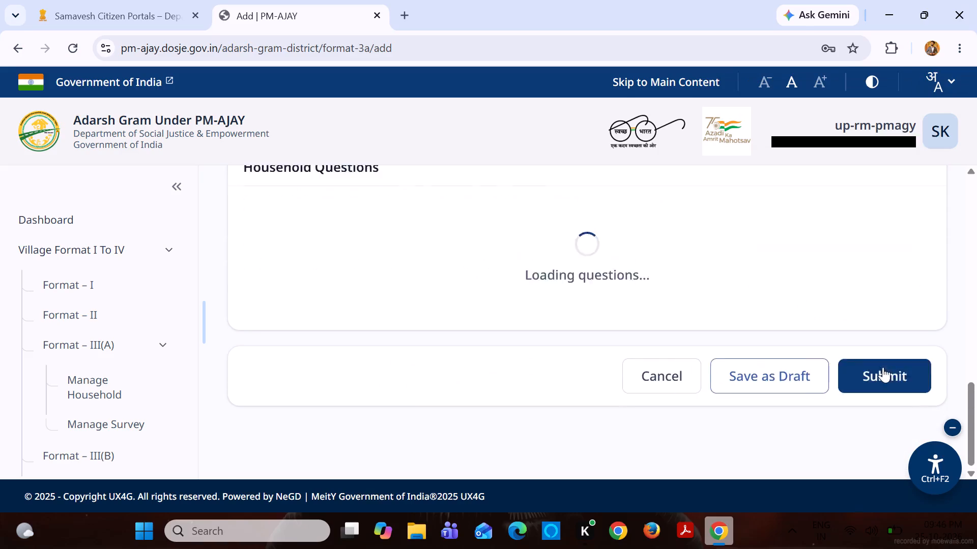
Select the Electricity and Clean Fuel domain and answer Yes to the house having an electricity connection in question 6.2.
click(821, 243)
scroll(819, 363, down, 2)
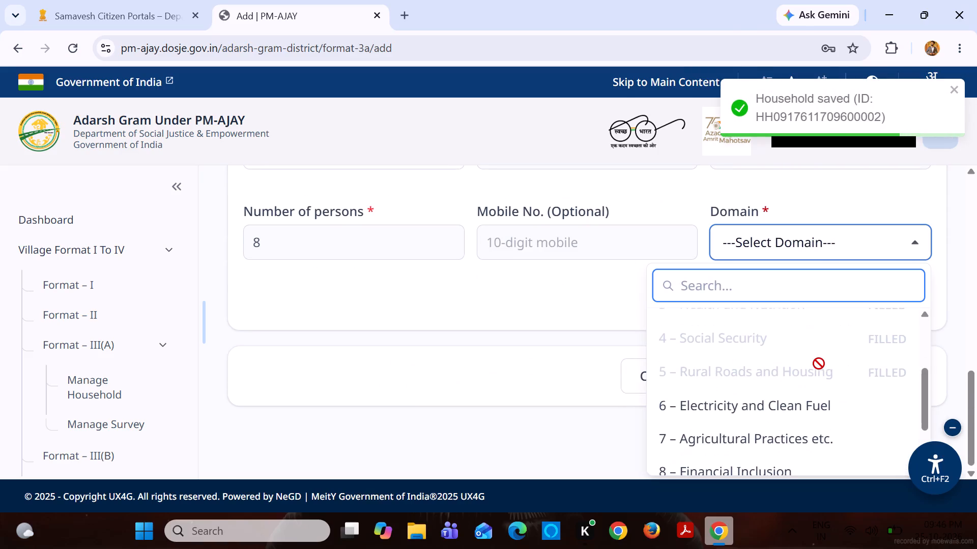
click(766, 405)
scroll(777, 320, down, 2)
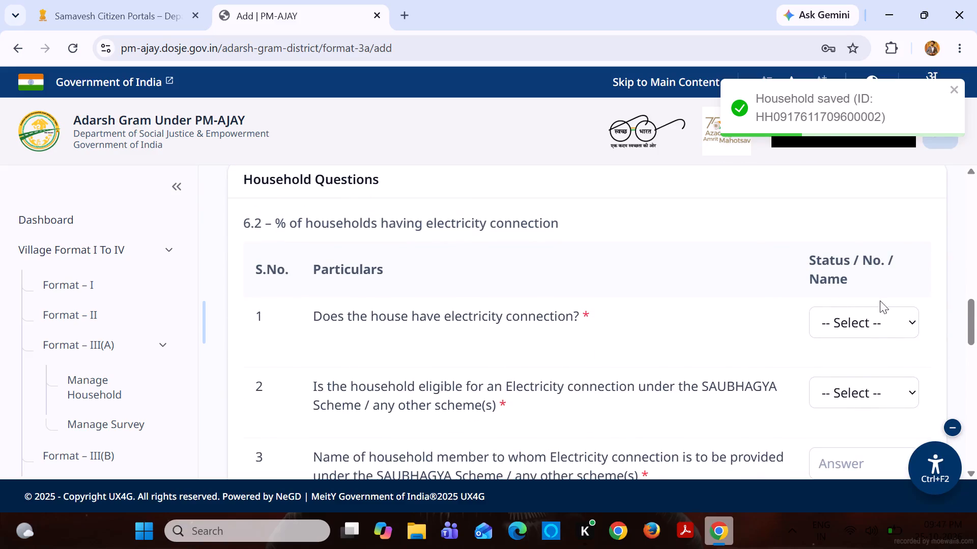
click(876, 324)
click(841, 381)
In section 6.3, answer Yes to having an electricity connection and Yes to using at least one LED bulb.
scroll(841, 381, down, 3)
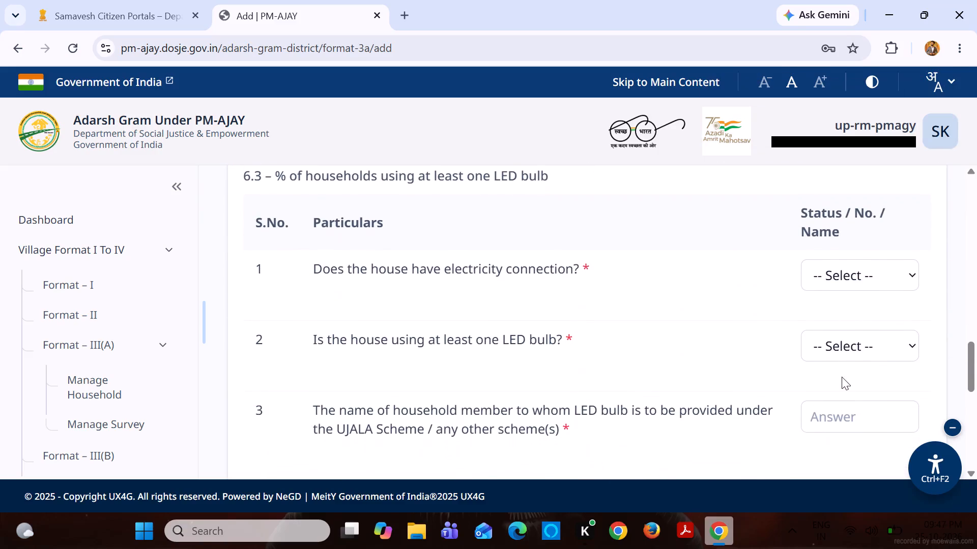
drag(883, 295, 867, 271)
click(867, 271)
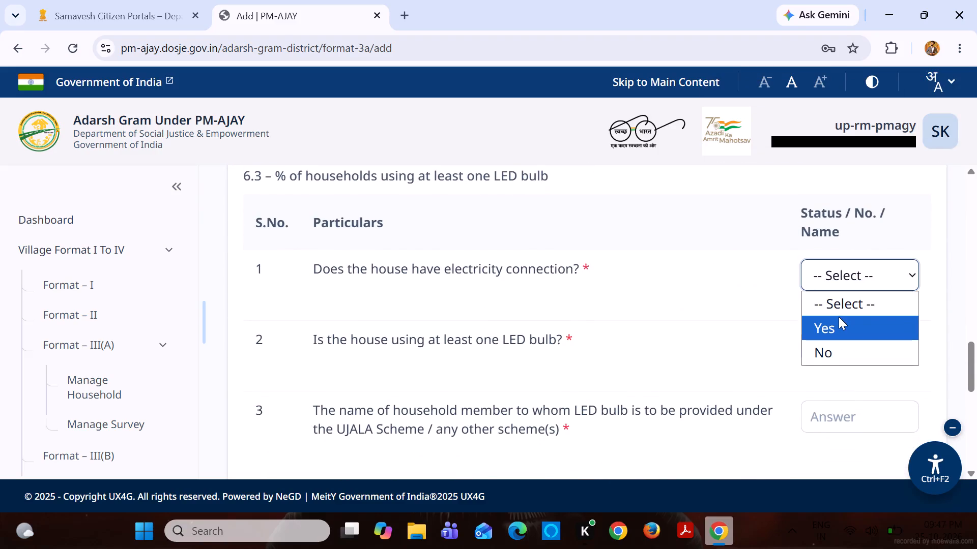
click(837, 318)
drag(860, 343, 831, 392)
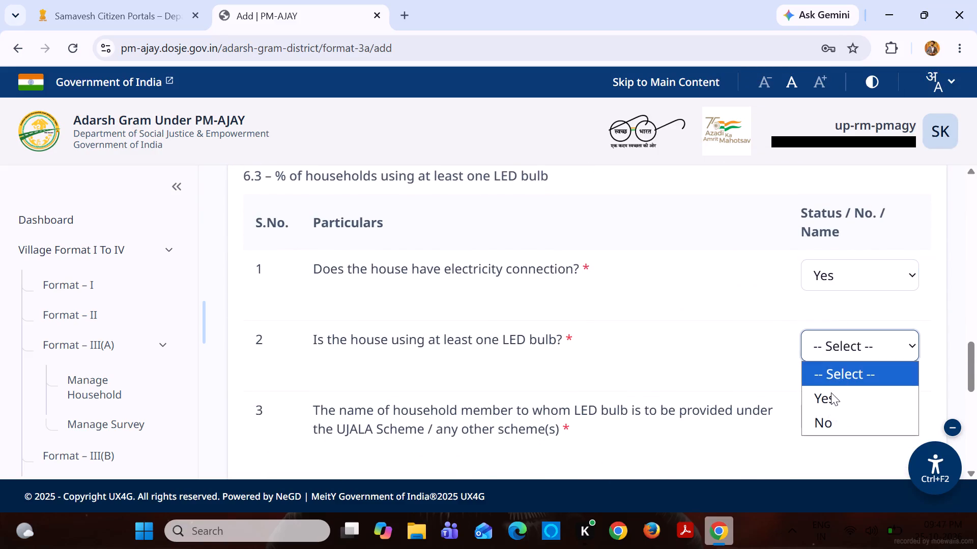
click(831, 392)
Answer Yes to the house using clean fuel and submit the Electricity and Clean Fuel domain.
scroll(831, 392, down, 3)
drag(903, 279, 877, 314)
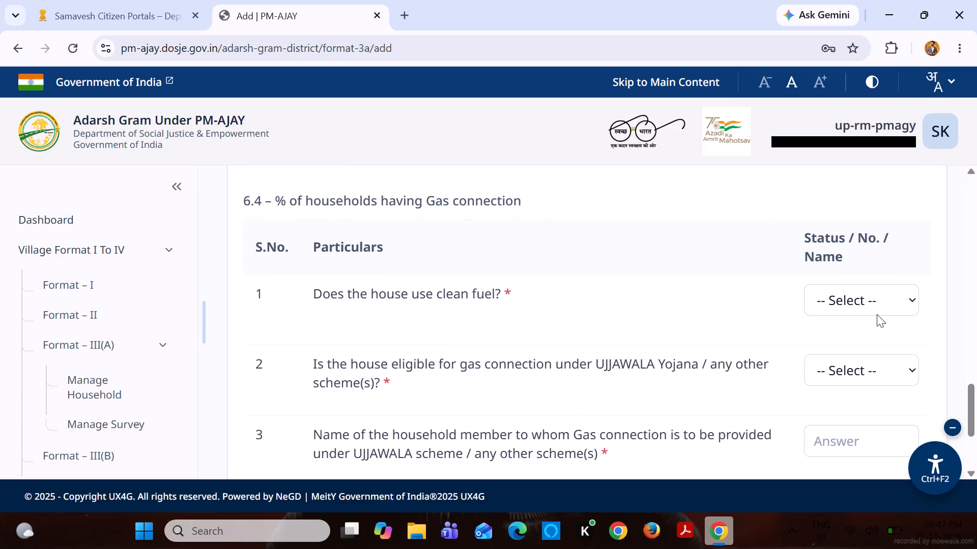
click(877, 314)
click(843, 351)
click(883, 386)
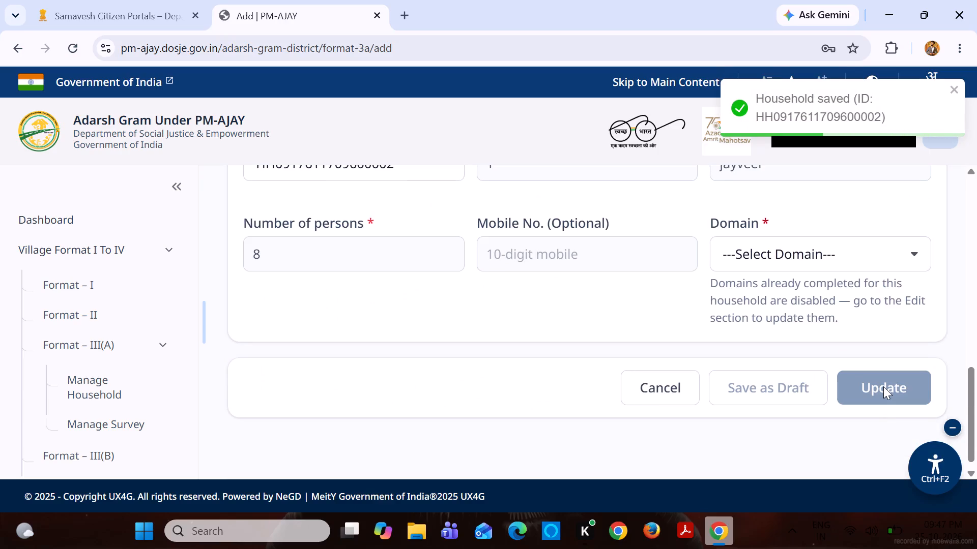
Select the Agricultural Practices domain, answer No to the household being involved in farming, and submit it.
click(900, 258)
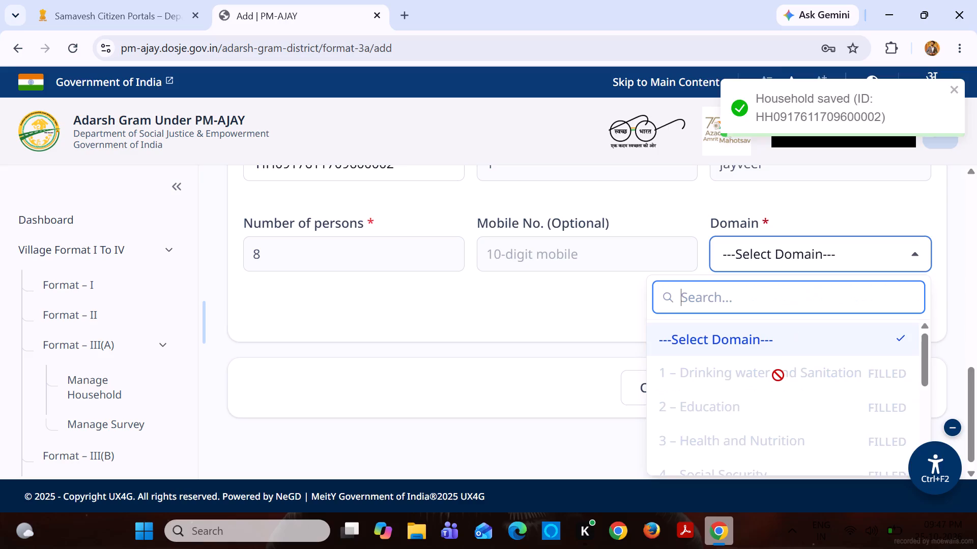
scroll(778, 375, down, 4)
click(734, 358)
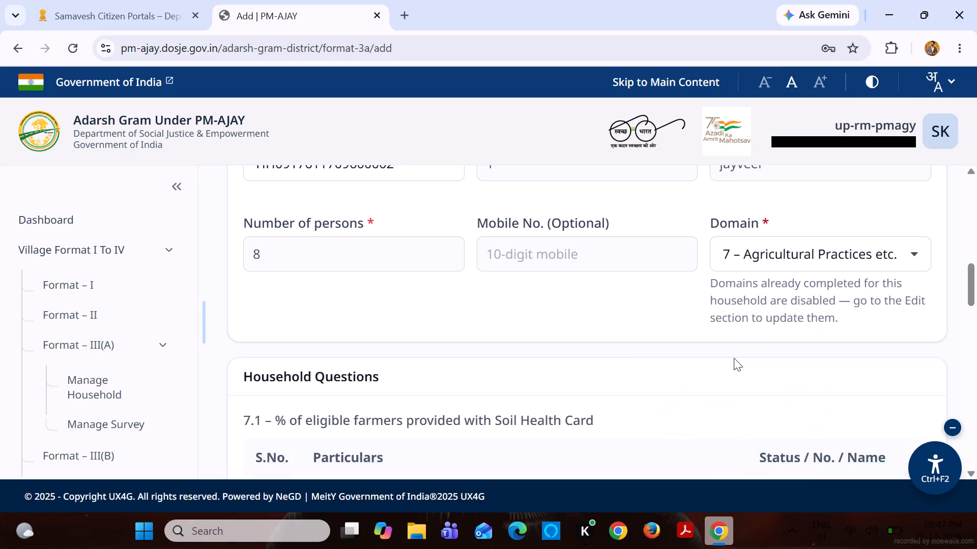
scroll(734, 358, down, 3)
drag(839, 301, 775, 376)
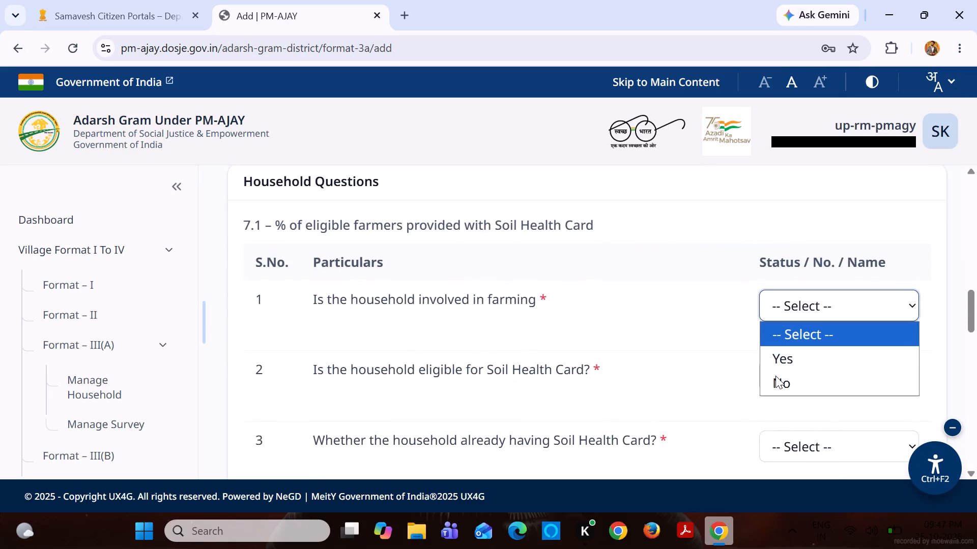
click(775, 376)
scroll(775, 376, down, 7)
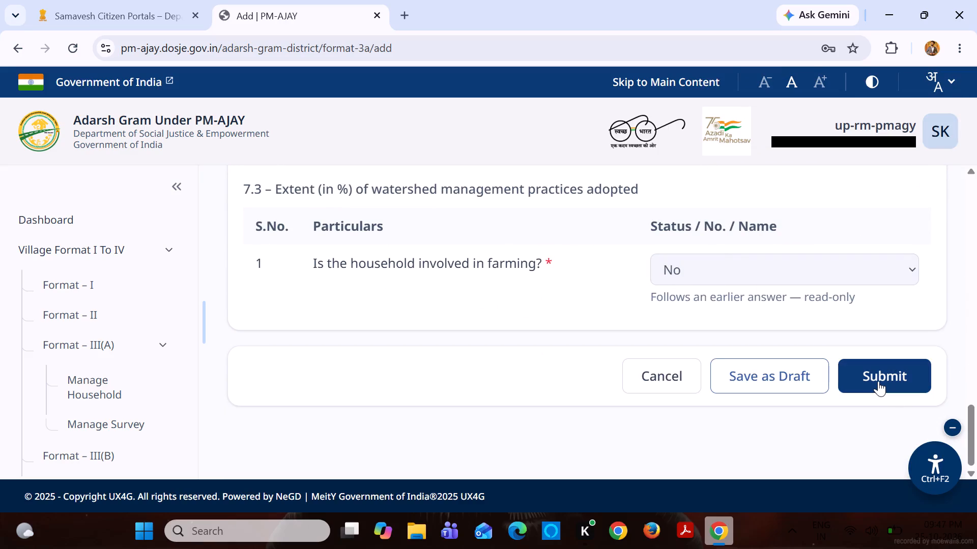
click(878, 381)
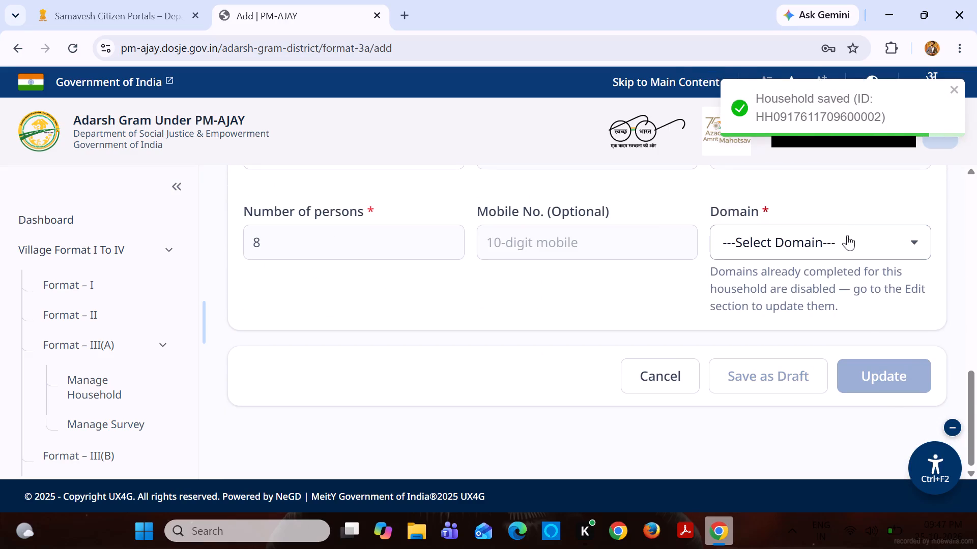
Select the Financial Inclusion domain and enter 0 for persons over 5 years and 0 for adults eligible for a bank/post office account.
click(847, 235)
scroll(822, 348, down, 7)
click(757, 396)
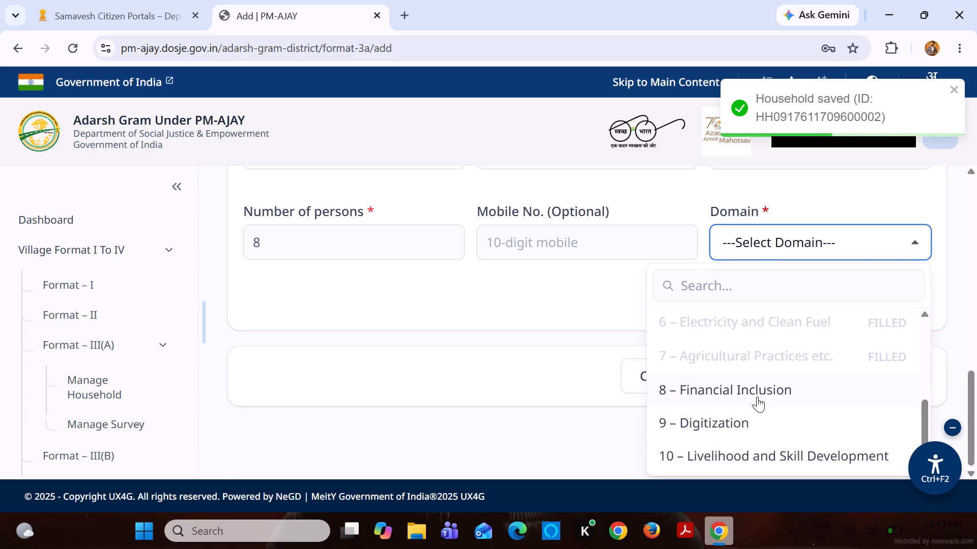
scroll(775, 401, down, 2)
click(789, 339)
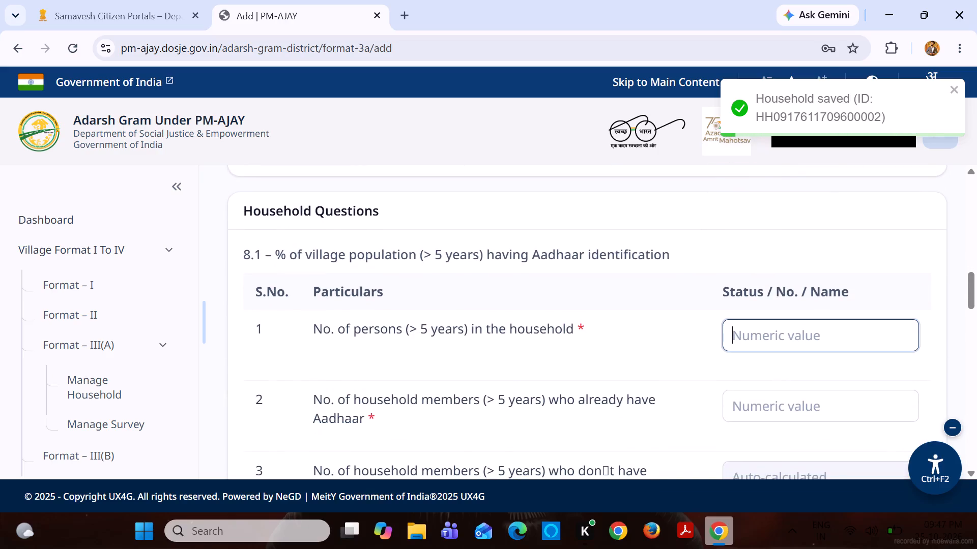
key(0)
scroll(789, 332, down, 3)
click(836, 375)
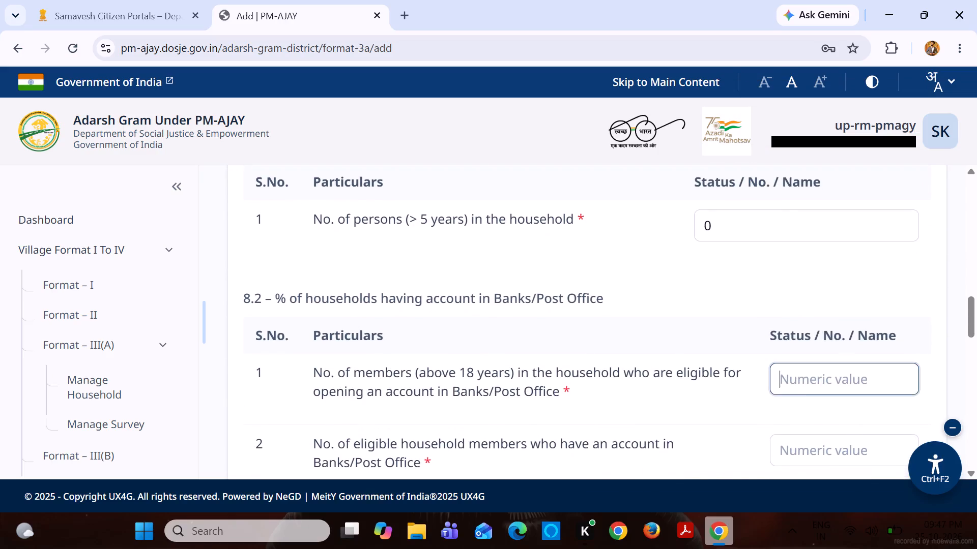
key(0)
Enter 0 for persons eligible for PMSBY and 0 for those eligible for PMJJBY, and submit the Financial Inclusion domain.
scroll(836, 375, down, 4)
click(844, 367)
key(0)
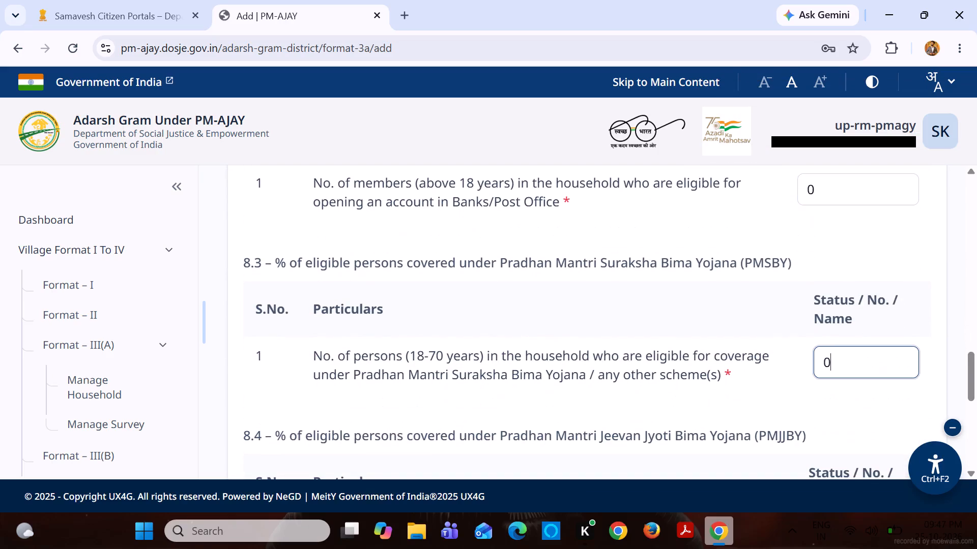
scroll(844, 360, down, 5)
click(839, 325)
key(0)
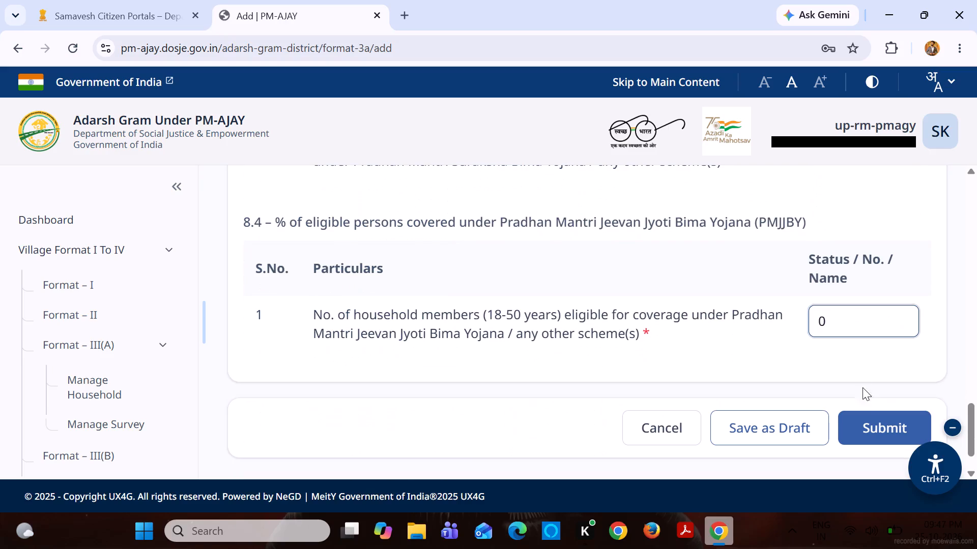
click(879, 426)
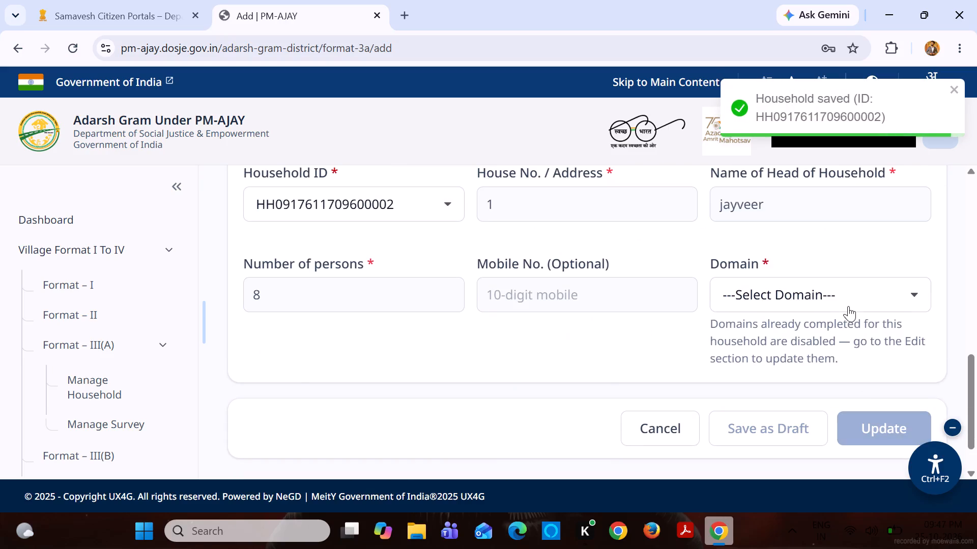
Select the Digitization domain, enter 0 for household members aged 14-60 eligible for PMGDISHA training, and submit the domain.
click(848, 297)
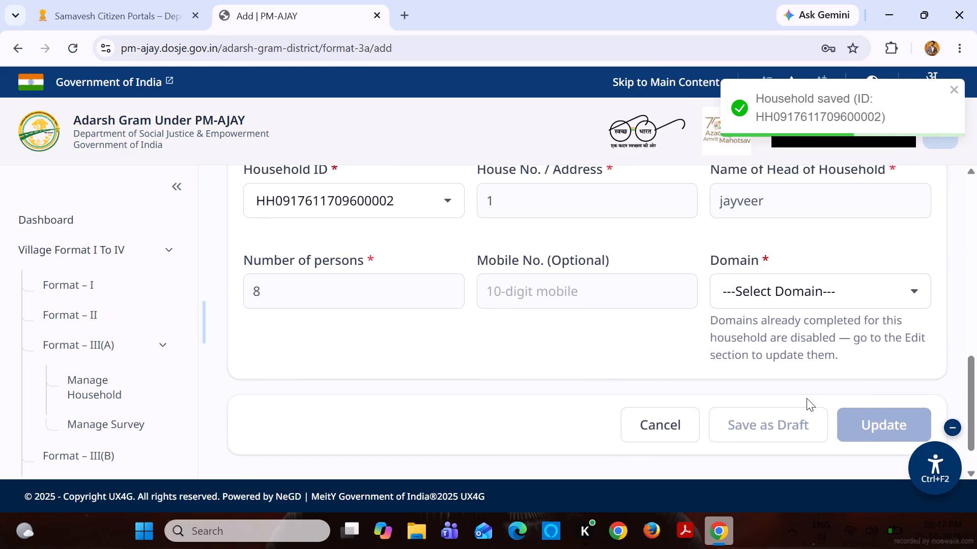
click(839, 288)
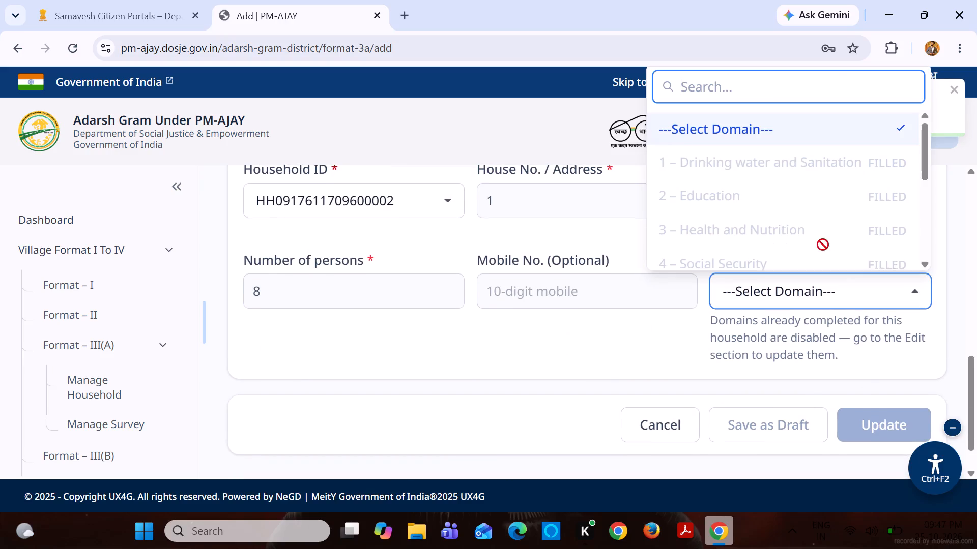
scroll(820, 235, down, 9)
click(775, 218)
scroll(775, 218, down, 4)
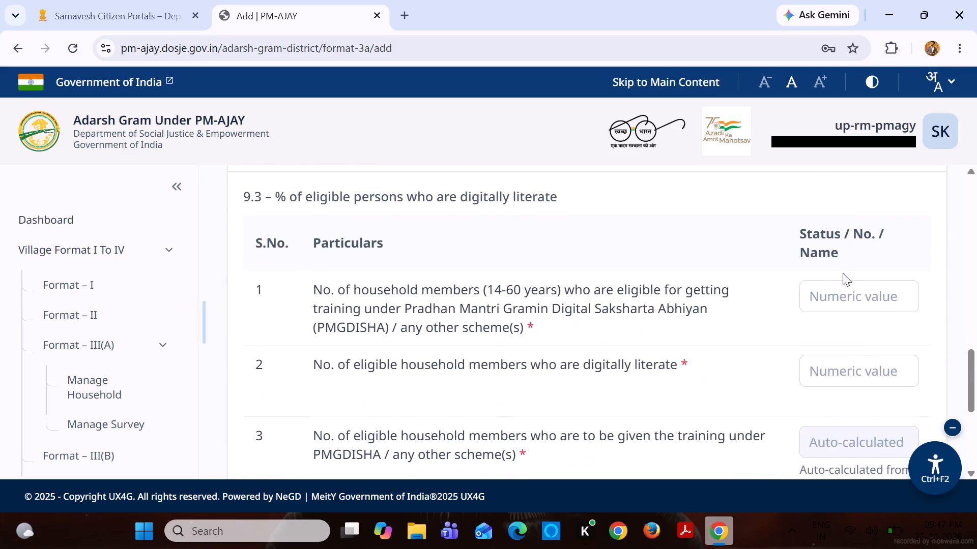
click(845, 292)
key(0)
click(897, 400)
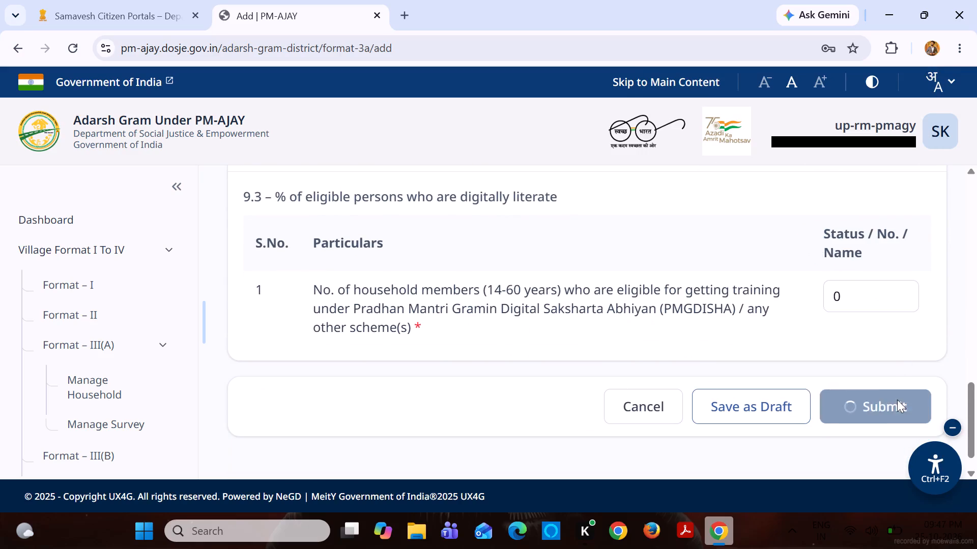
Select the Livelihood and Skill Development domain and enter 0 for youth eligible for skill development training and 0 for bank linked loans.
click(866, 287)
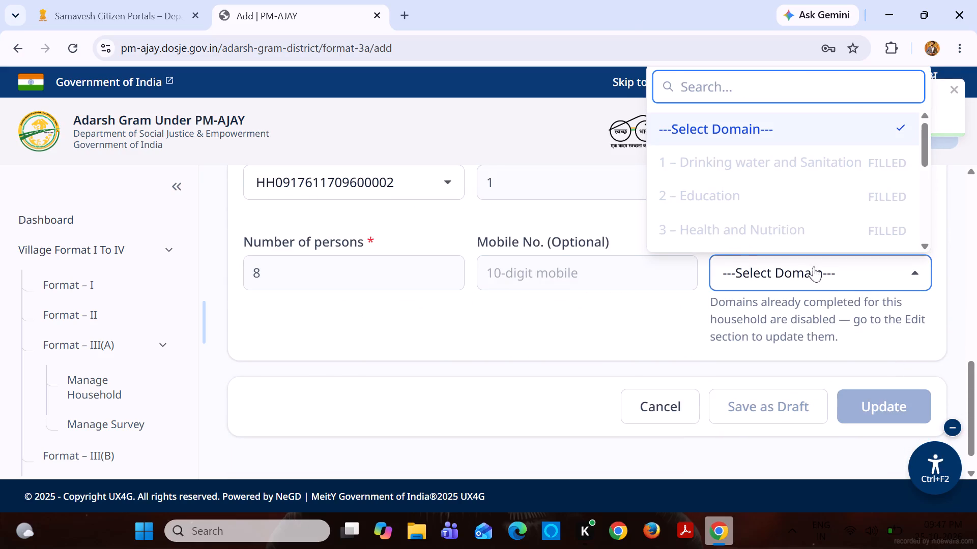
drag(833, 261, 796, 171)
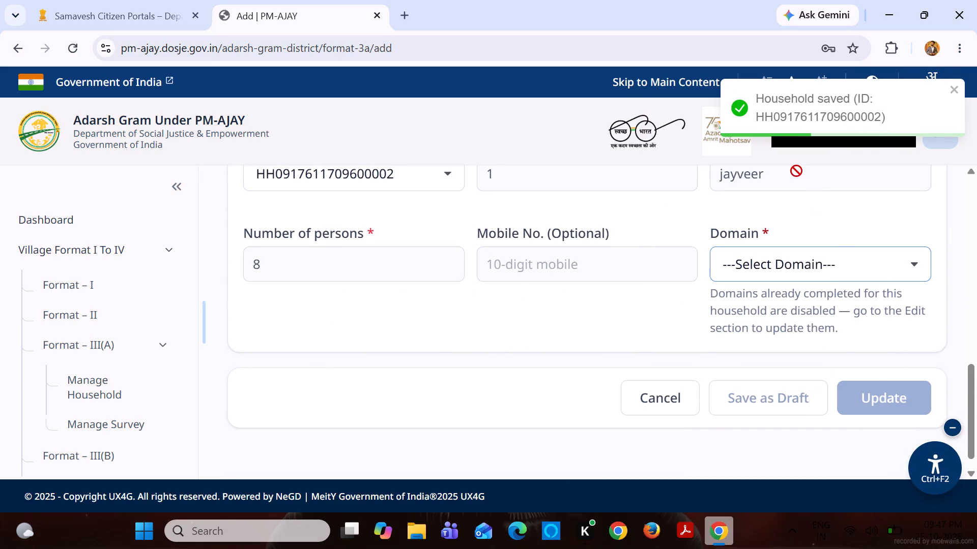
click(836, 252)
scroll(785, 332, down, 7)
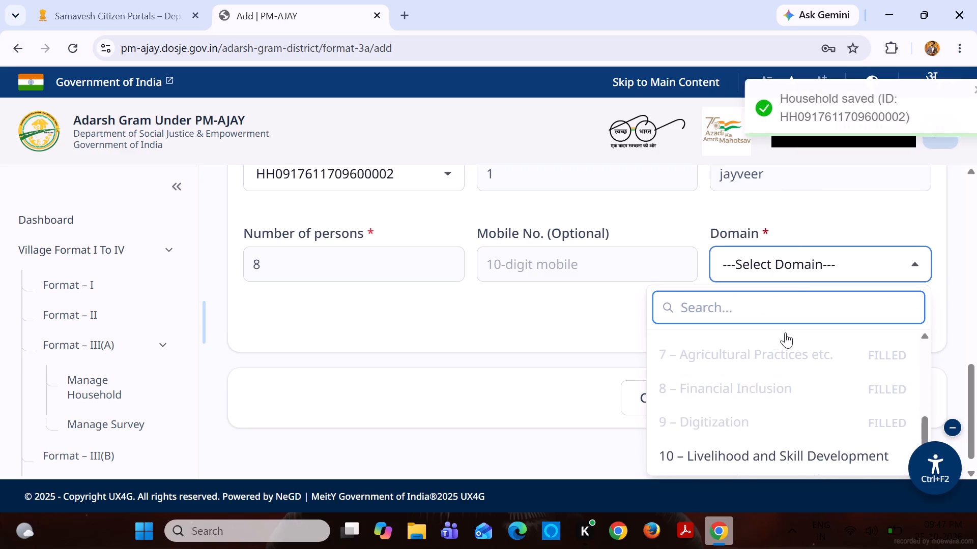
click(733, 460)
scroll(733, 460, down, 3)
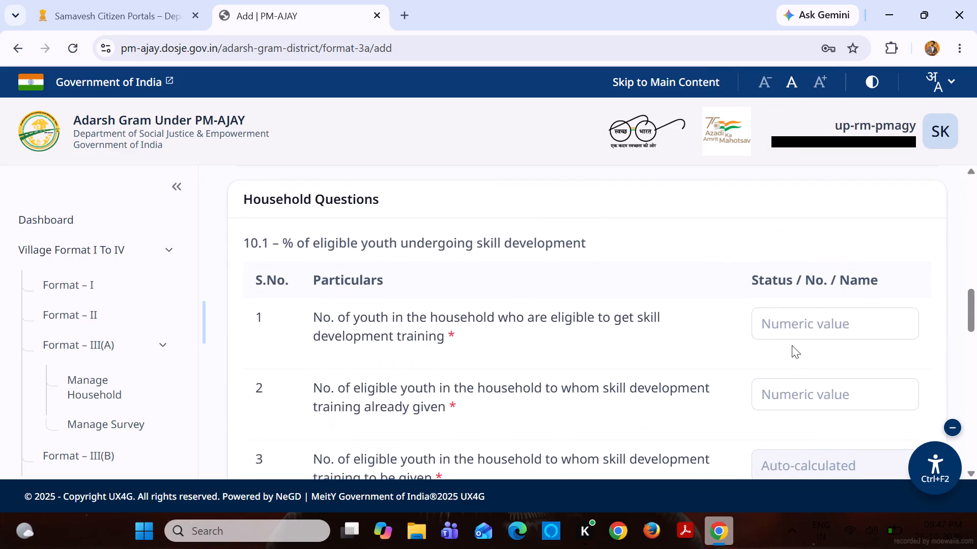
click(794, 311)
key(0)
scroll(794, 311, down, 3)
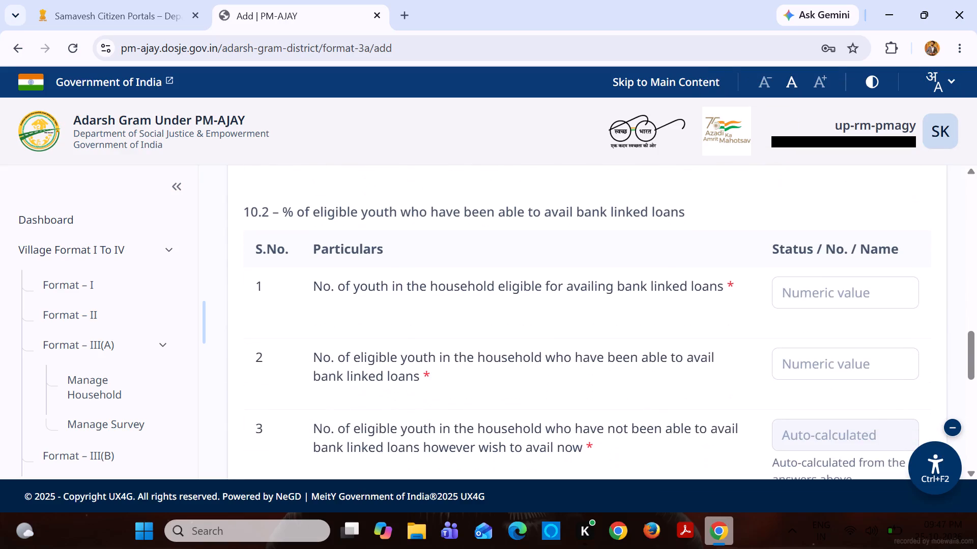
click(816, 288)
key(0)
Answer No to self-help group membership, enter 0 for members wishing to join an SHG, and submit the Livelihood domain.
click(794, 454)
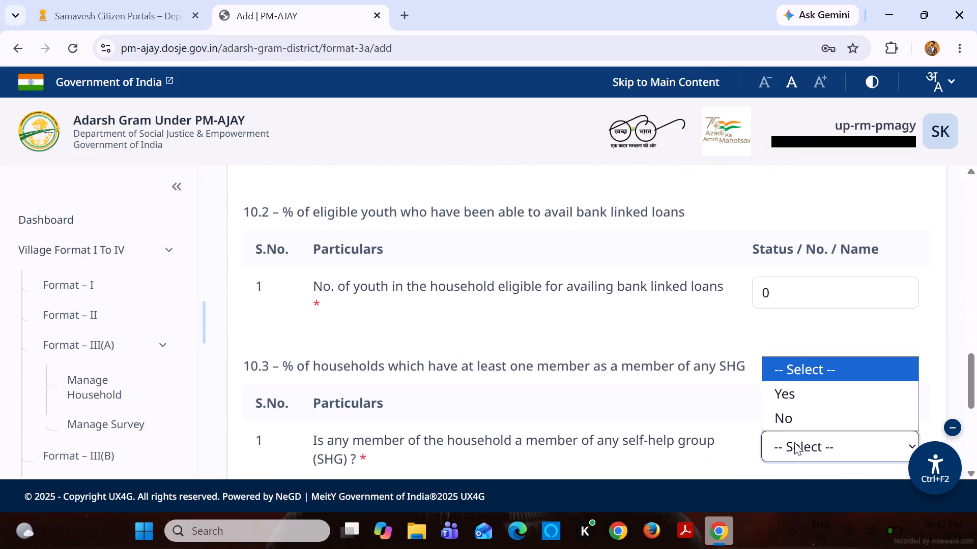
click(797, 422)
scroll(797, 422, down, 3)
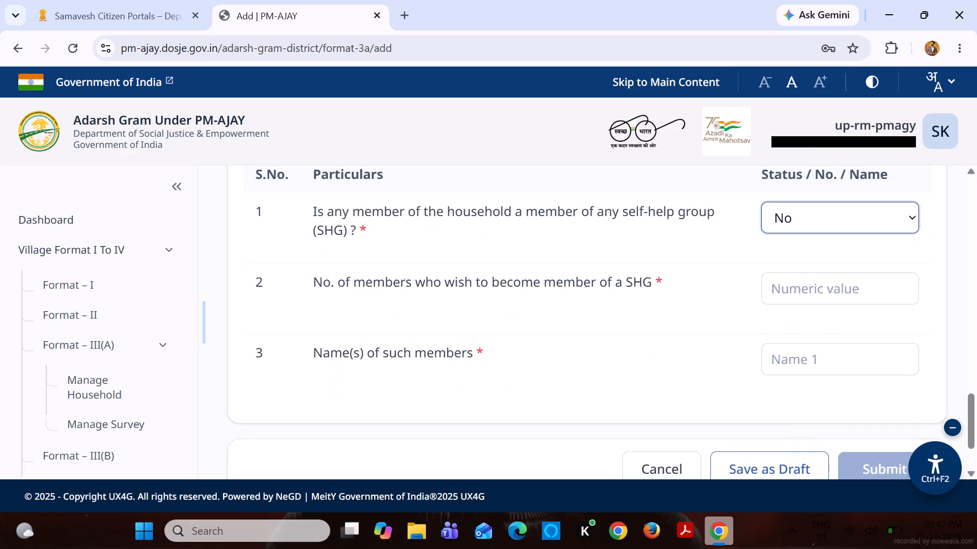
click(820, 292)
key(0)
click(878, 397)
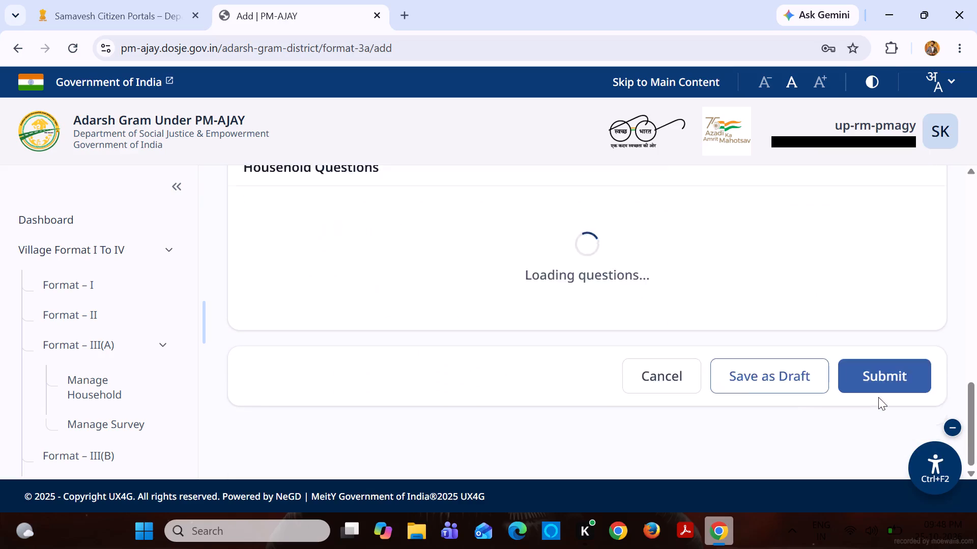
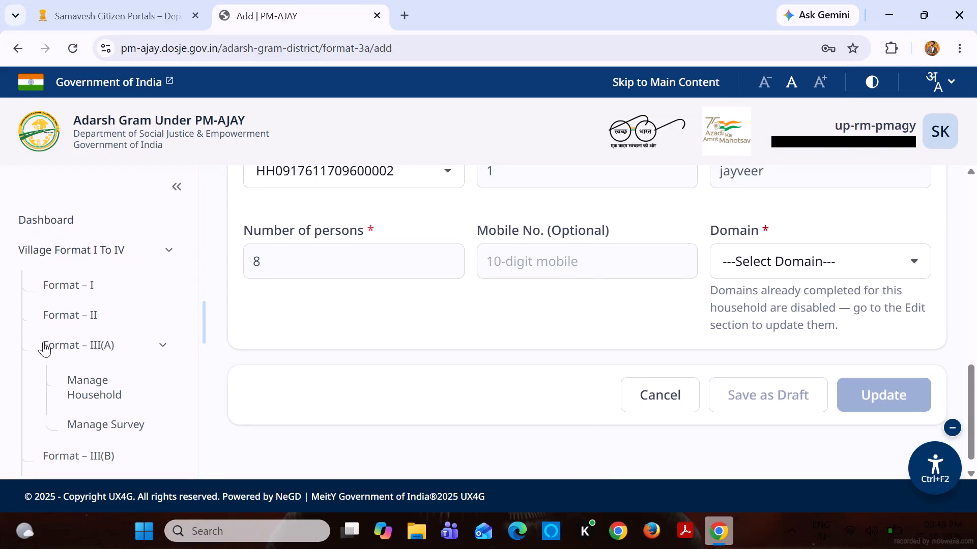
Start a new household entry under Format-III(A) with block Shahabad, gram panchayat Narkheri, village Narkhera and category SC.
click(101, 393)
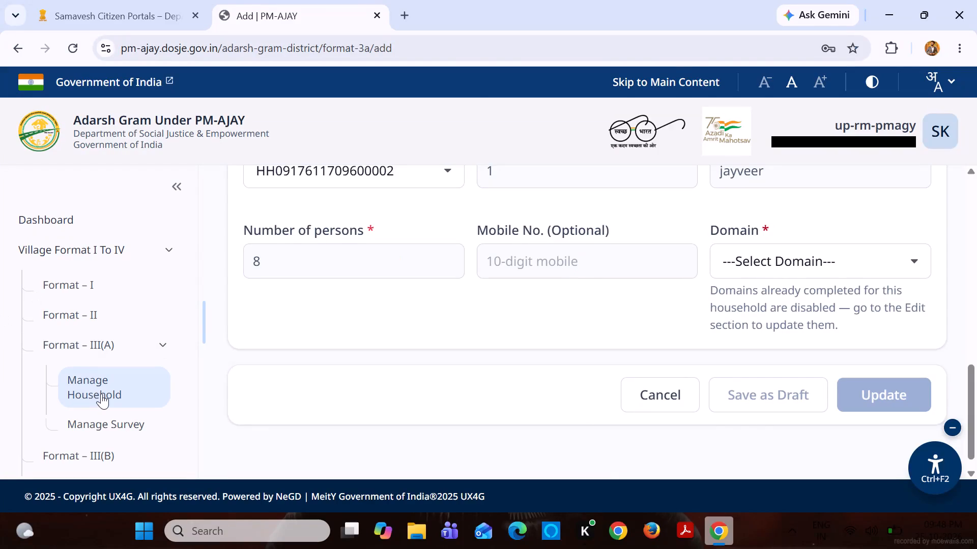
click(719, 224)
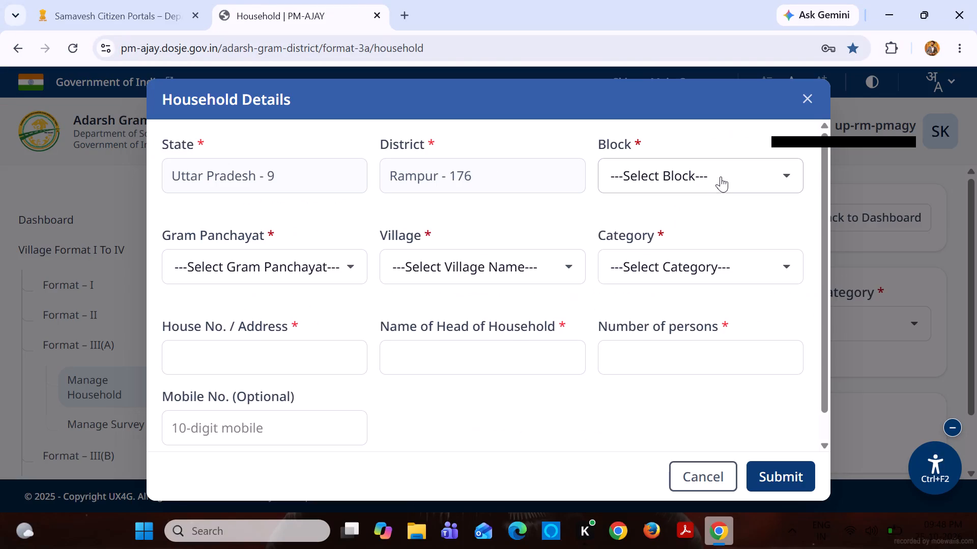
click(721, 176)
click(654, 414)
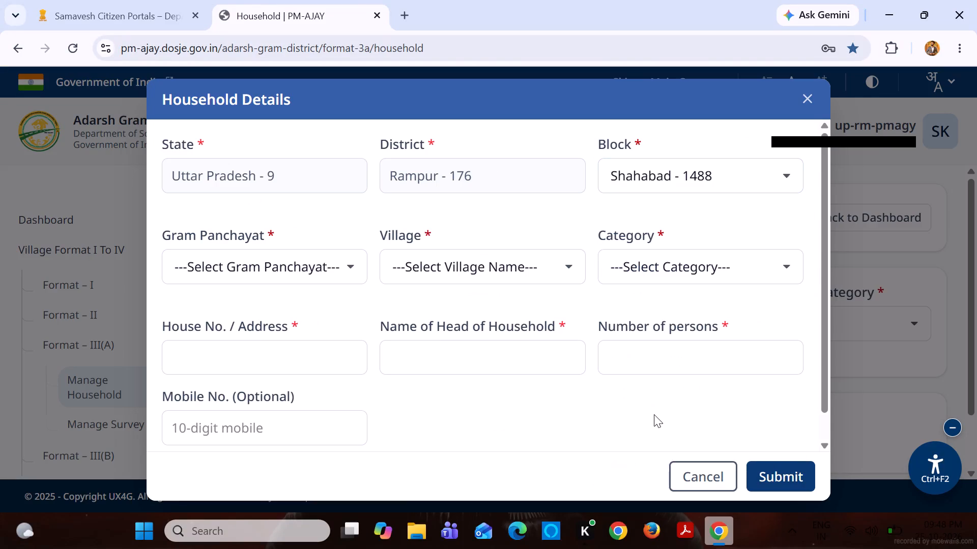
click(309, 257)
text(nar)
click(257, 359)
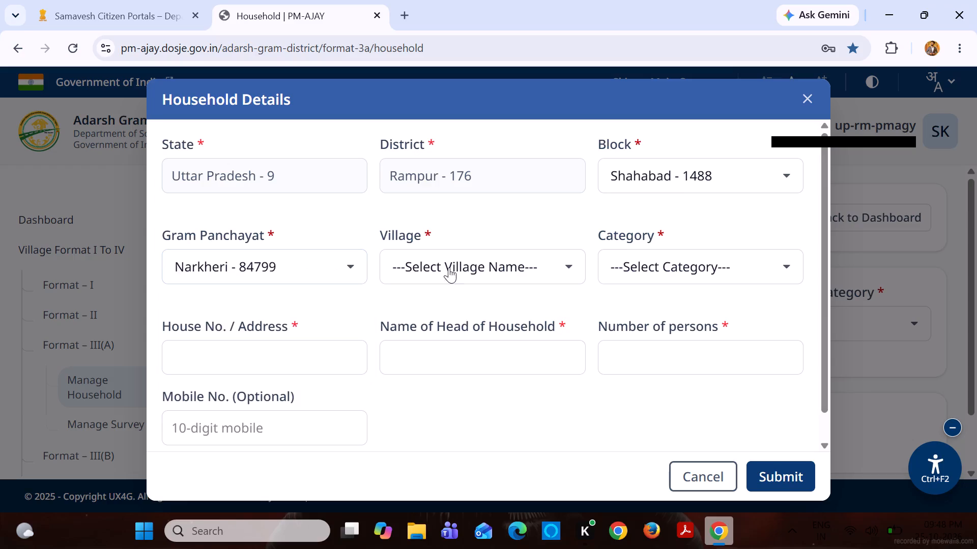
click(491, 278)
click(432, 350)
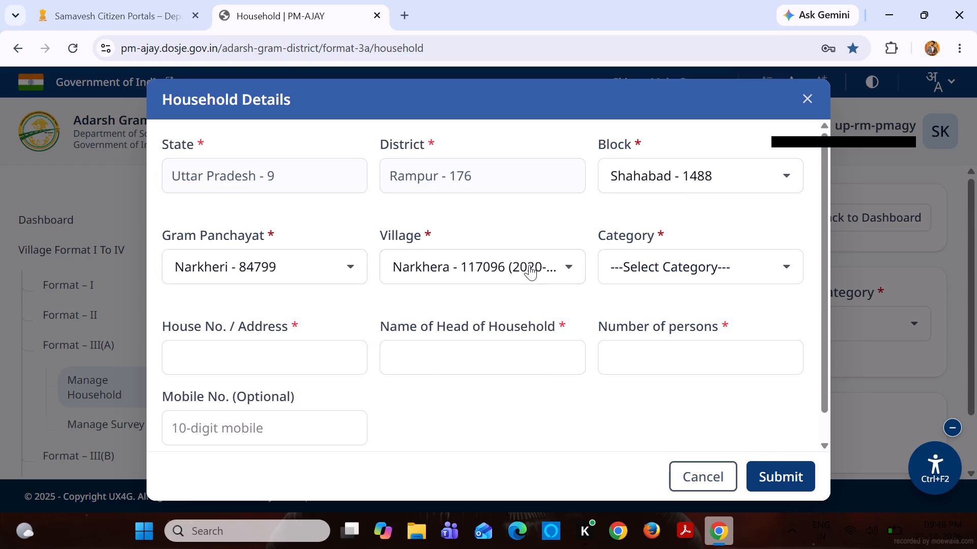
click(666, 263)
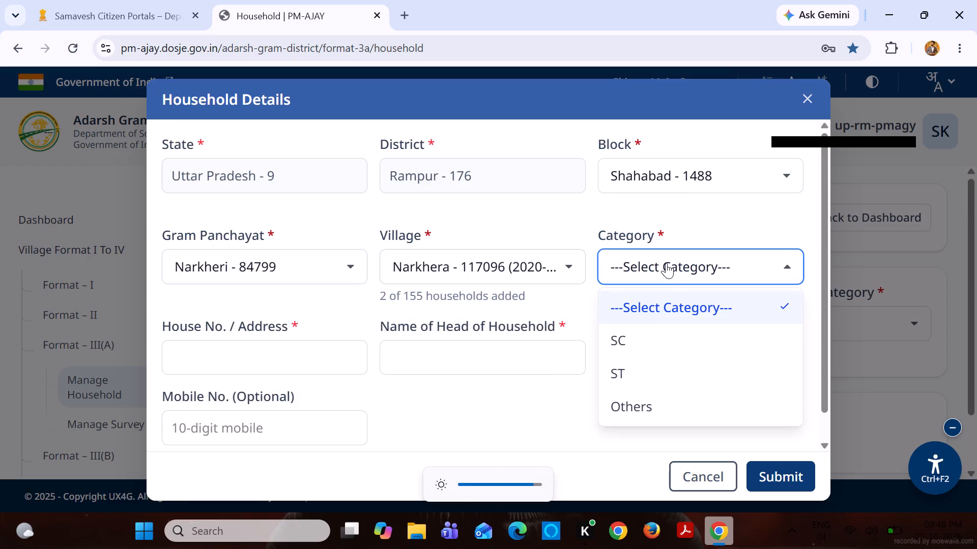
click(648, 334)
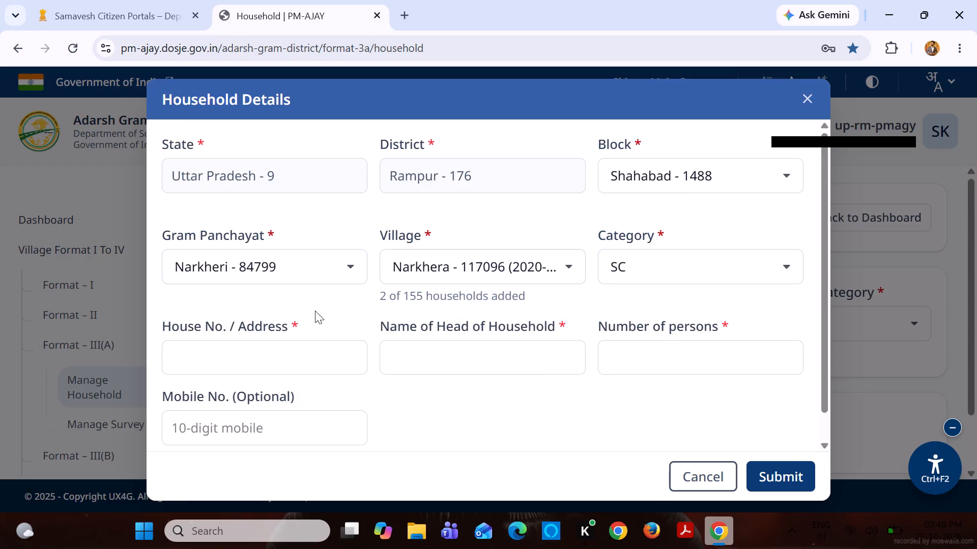
Enter house number 2, the name of the head of household and 4 persons, and submit the household details.
click(275, 370)
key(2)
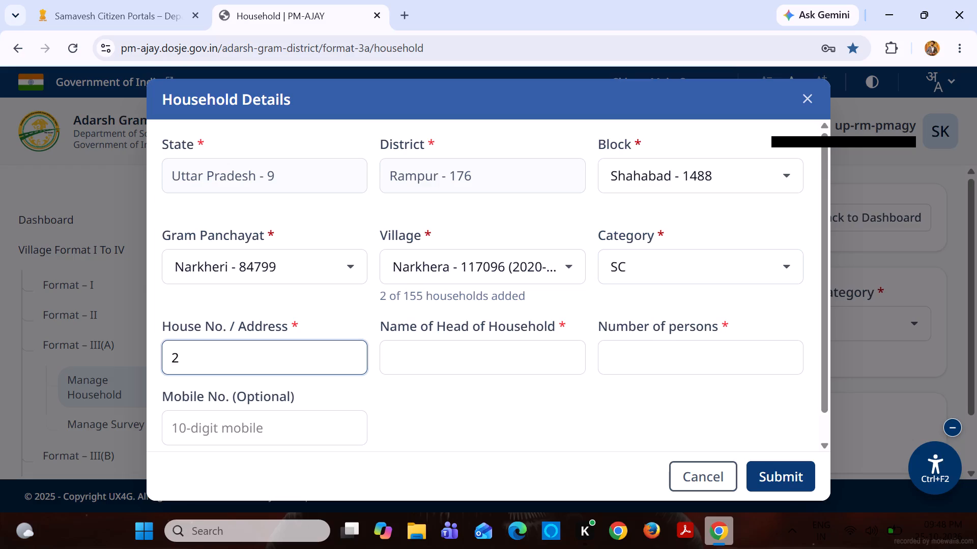
click(432, 360)
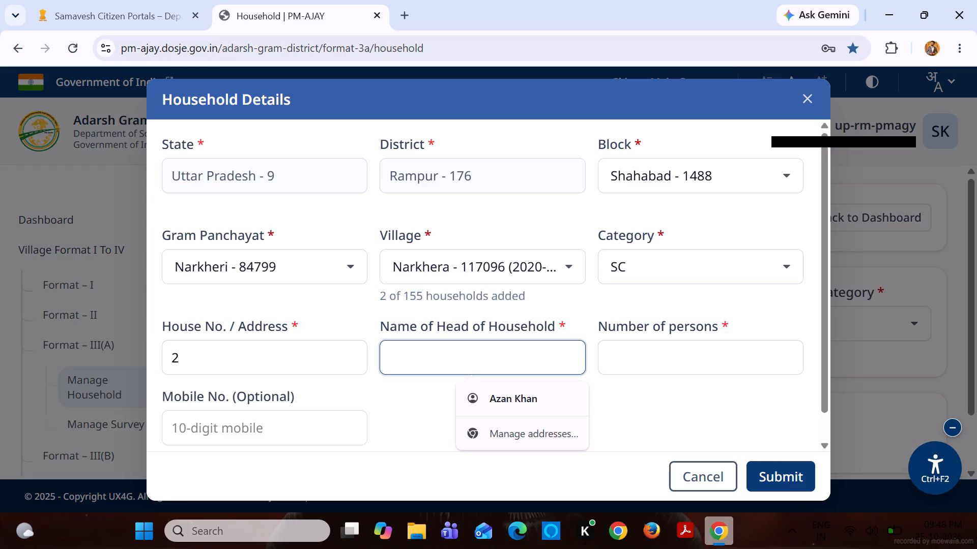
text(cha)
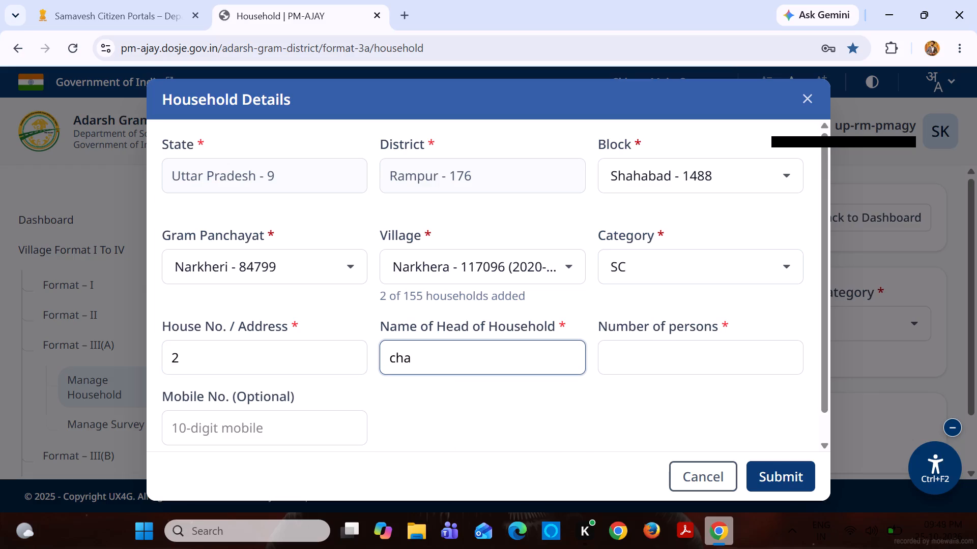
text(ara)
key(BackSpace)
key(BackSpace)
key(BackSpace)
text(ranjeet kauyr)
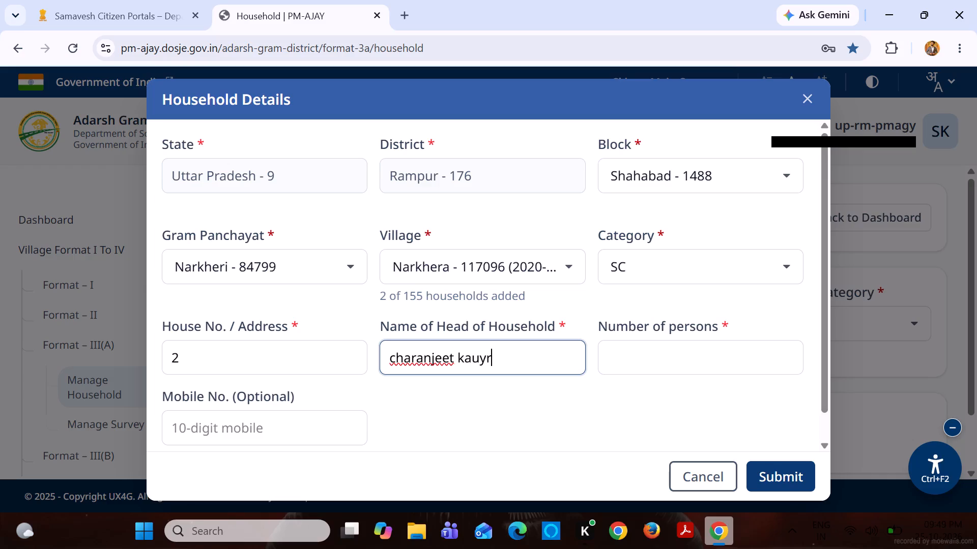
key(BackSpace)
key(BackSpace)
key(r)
click(645, 349)
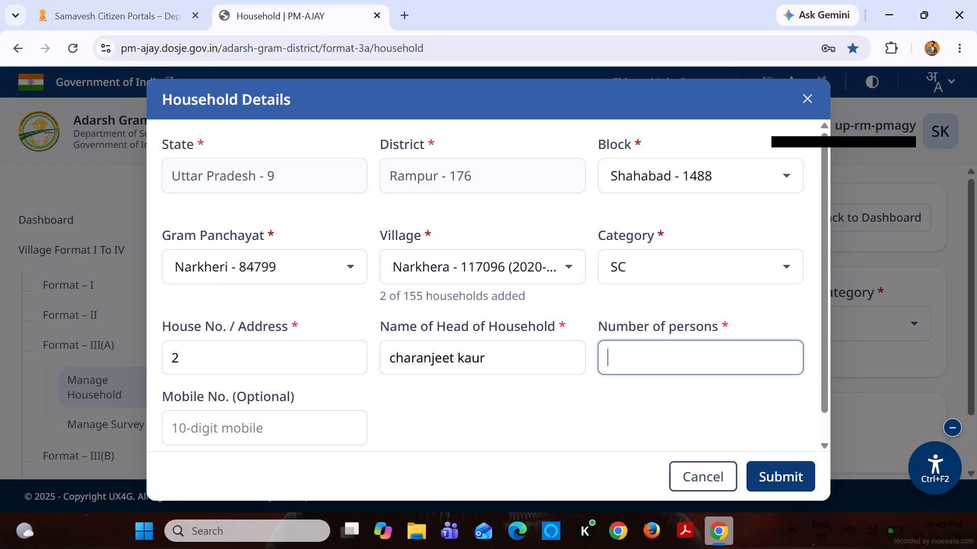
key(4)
click(755, 474)
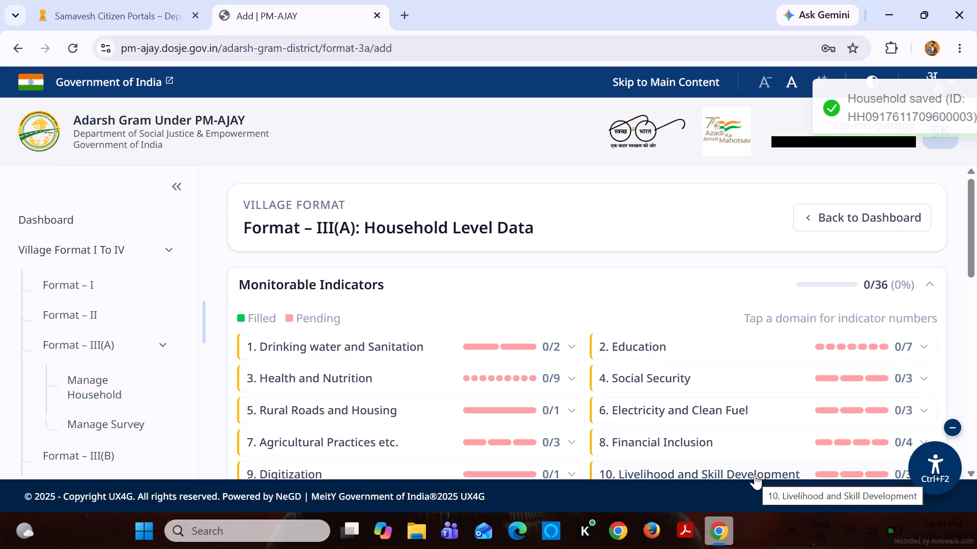
Select the Drinking water and Sanitation domain, answer its first question, answer No to open defecation, and submit the domain.
scroll(744, 391, down, 9)
click(885, 273)
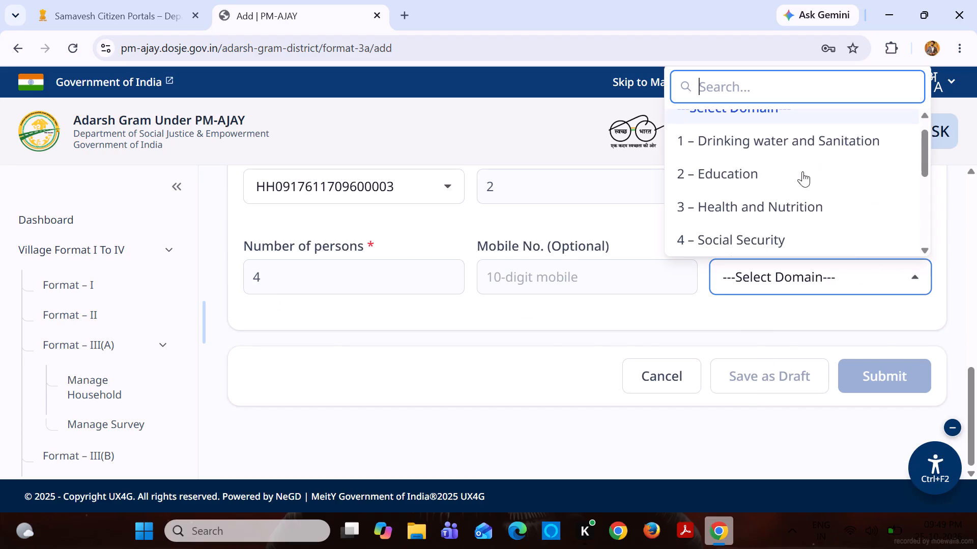
click(787, 135)
scroll(836, 348, down, 3)
drag(880, 270, 845, 332)
click(845, 332)
scroll(845, 332, down, 4)
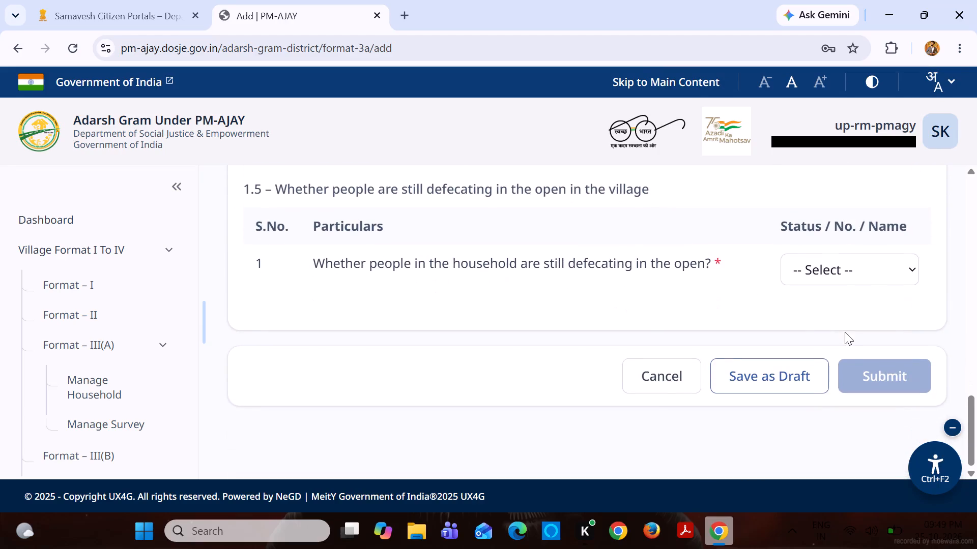
drag(879, 264, 822, 345)
click(822, 345)
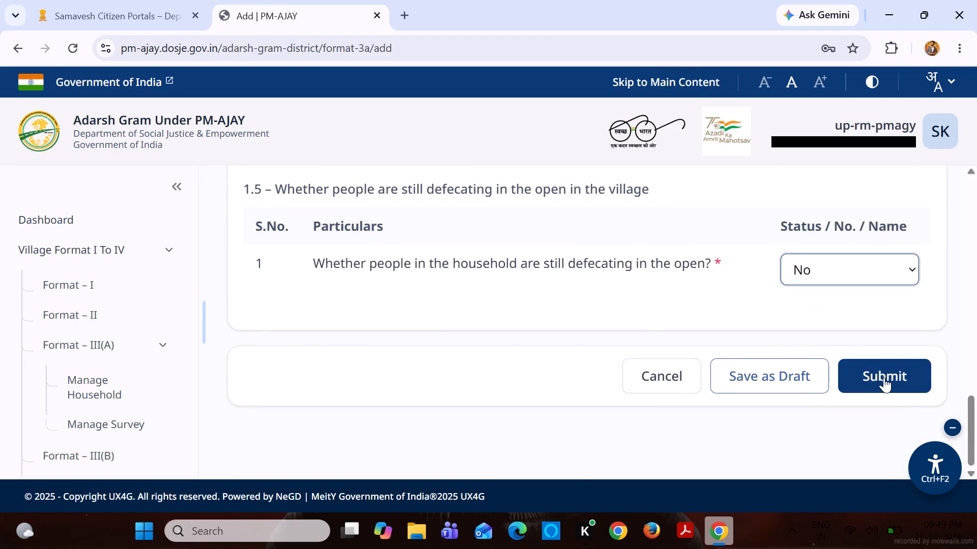
click(884, 377)
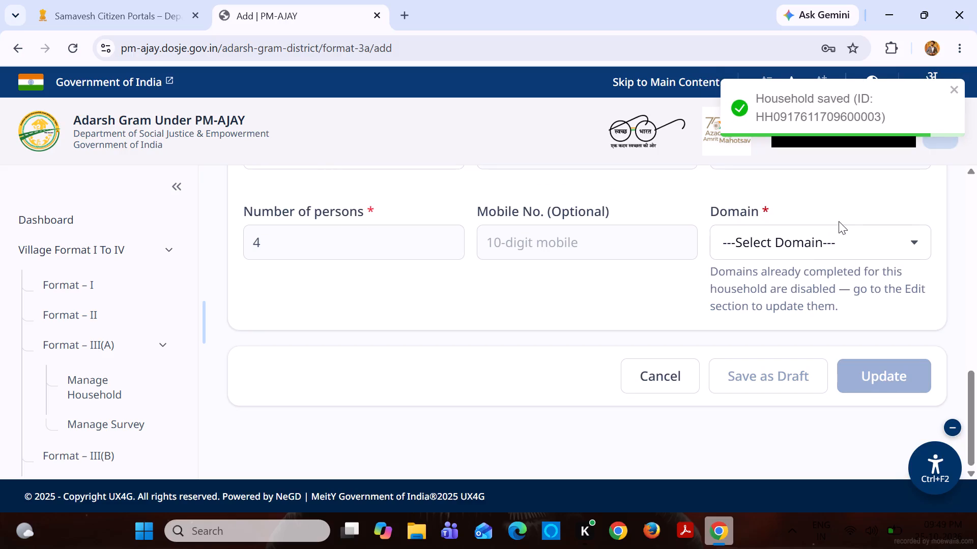
Select the Education domain and enter 2 children aged 6-10, 2 attending primary school, and 0 children aged 11-13 and 14-15.
click(839, 221)
click(838, 230)
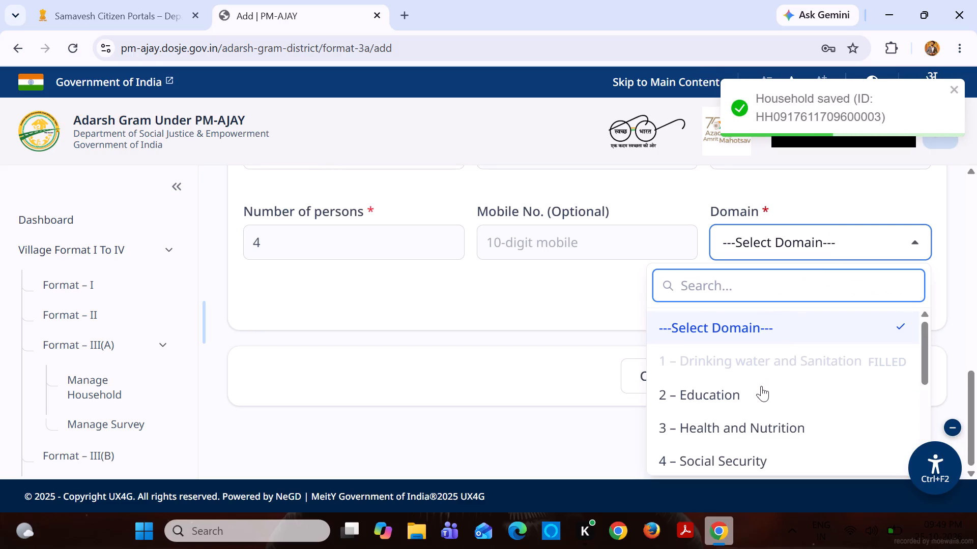
click(761, 388)
scroll(761, 388, down, 3)
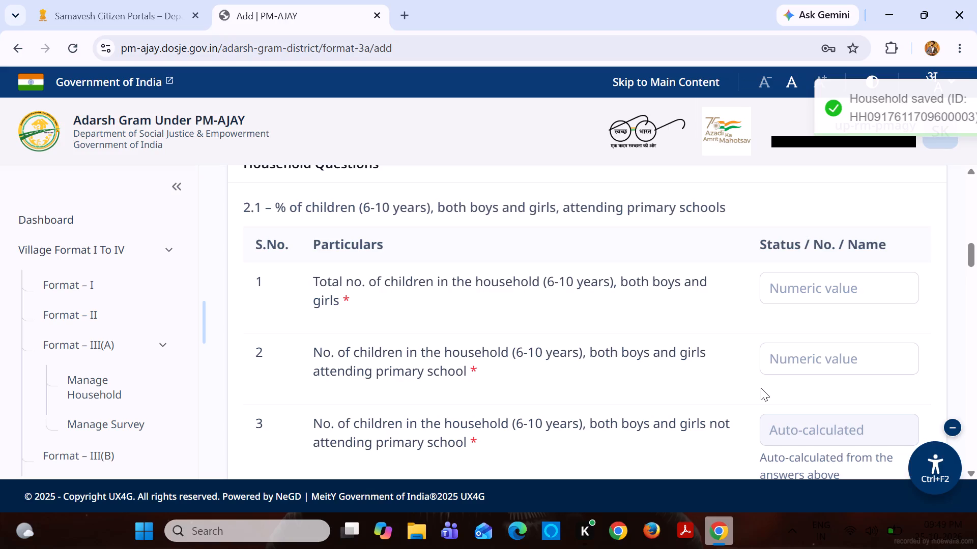
click(820, 290)
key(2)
click(789, 354)
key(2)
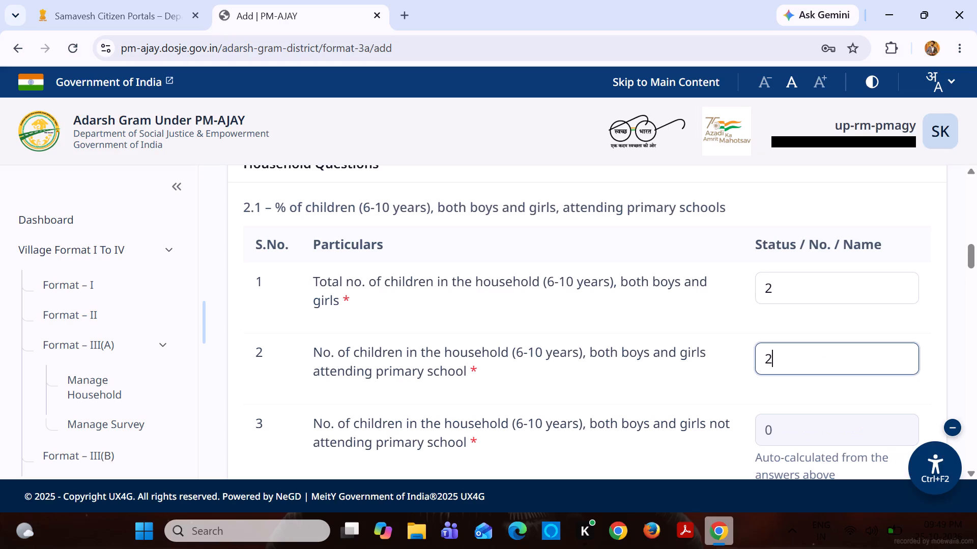
scroll(789, 354, down, 4)
click(810, 355)
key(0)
scroll(810, 355, down, 3)
click(817, 324)
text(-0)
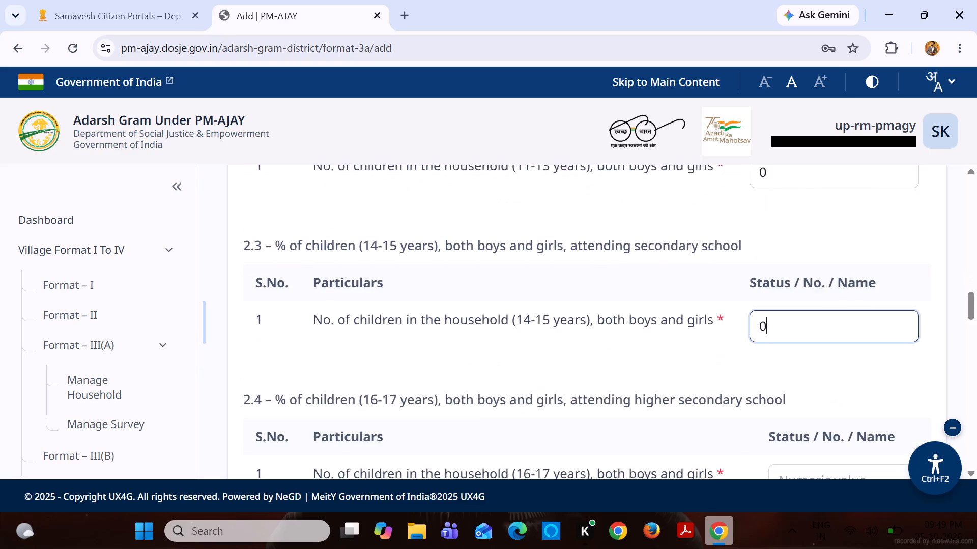
Enter 0 for children aged 16-17 and 18-23 and for those eligible for pre-matric and post-matric scholarships, and submit the Education domain.
scroll(817, 324, down, 2)
click(839, 311)
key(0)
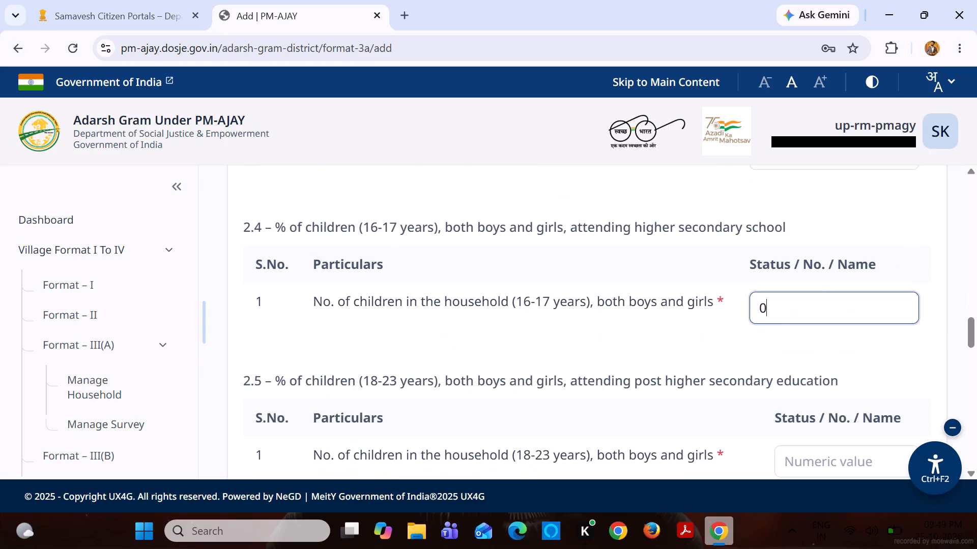
scroll(839, 311, down, 4)
click(822, 193)
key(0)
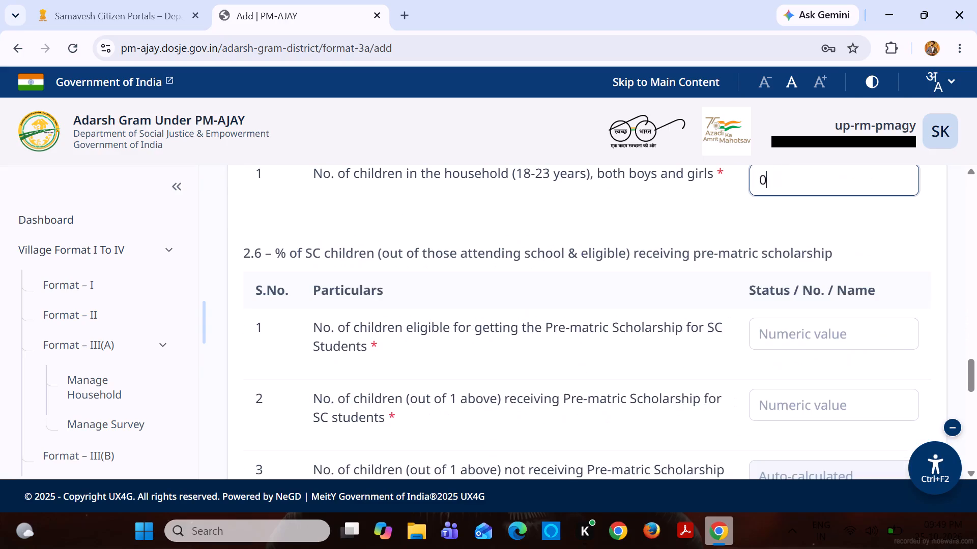
scroll(822, 193, down, 1)
drag(793, 251, 789, 281)
click(789, 281)
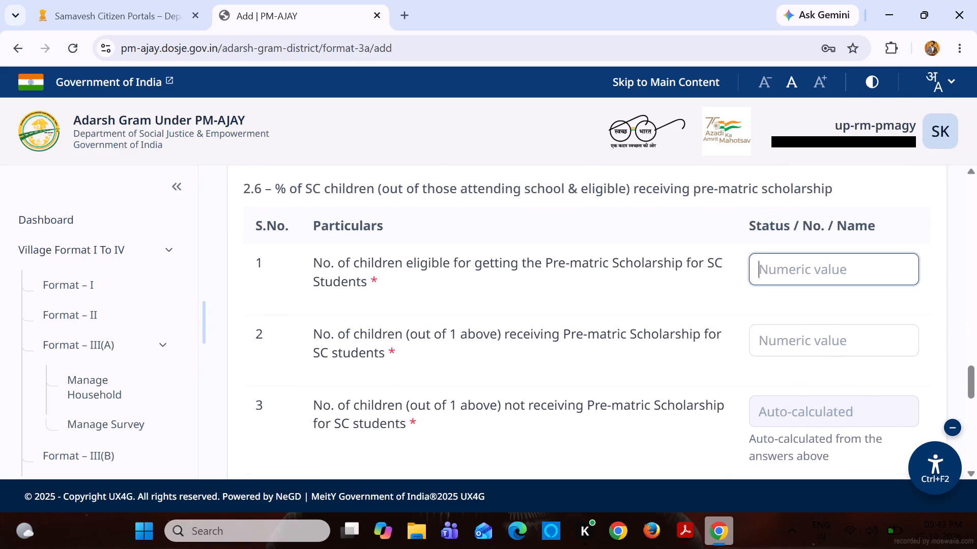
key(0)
scroll(789, 281, down, 1)
click(789, 326)
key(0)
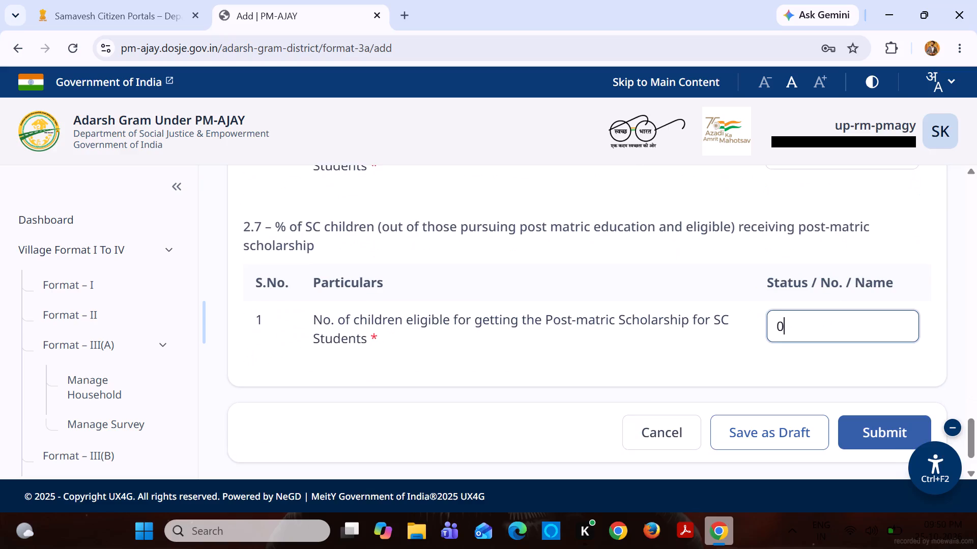
scroll(789, 326, down, 1)
click(863, 365)
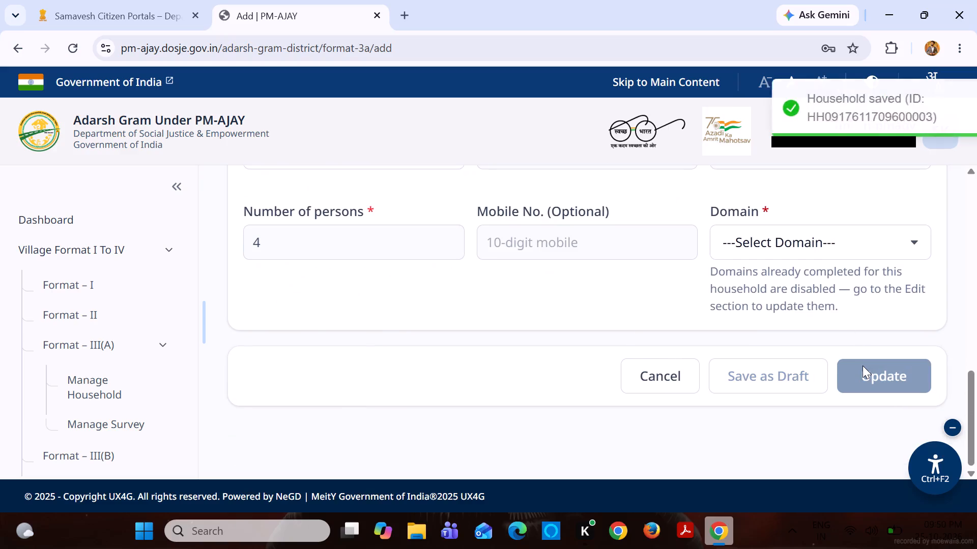
Select the Health and Nutrition domain, answer Yes to health protection scheme coverage, and enter 0 for pregnant women in the household.
click(877, 246)
scroll(812, 345, down, 1)
click(784, 353)
scroll(784, 353, down, 2)
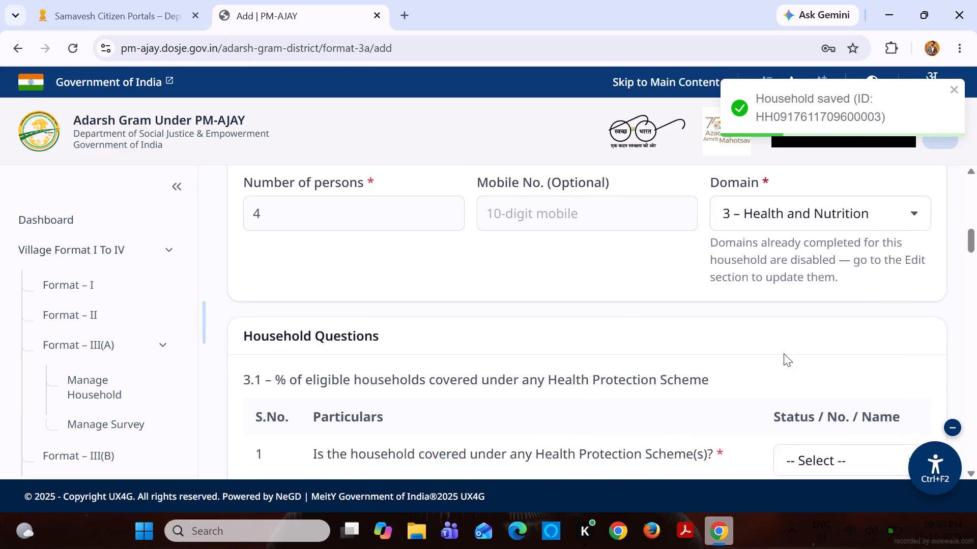
scroll(784, 353, down, 2)
drag(859, 302, 816, 339)
click(816, 339)
scroll(816, 339, down, 1)
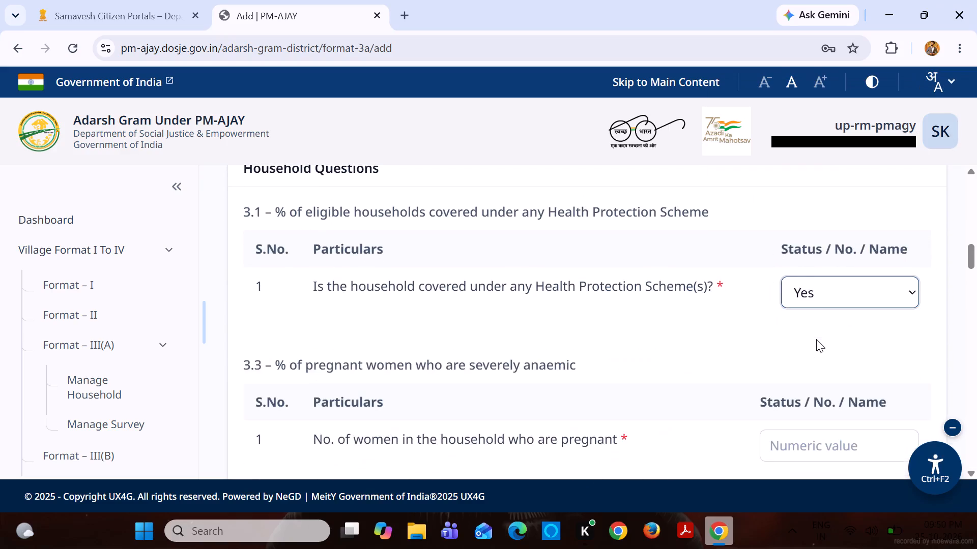
scroll(816, 339, down, 1)
scroll(802, 382, down, 1)
click(805, 344)
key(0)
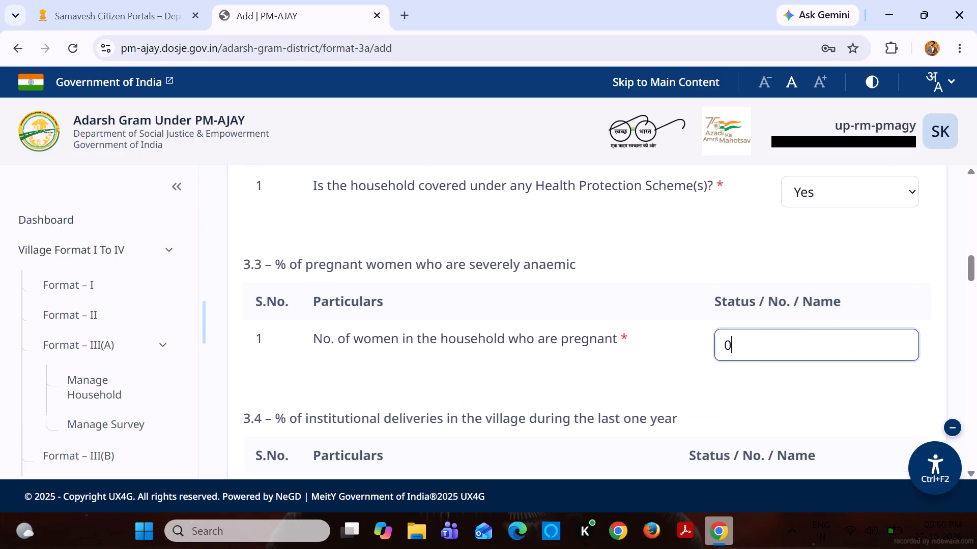
Enter 0 for deliveries and children born in the last year, children below one year, and children aged 0-5 in the household.
scroll(805, 344, down, 4)
click(757, 268)
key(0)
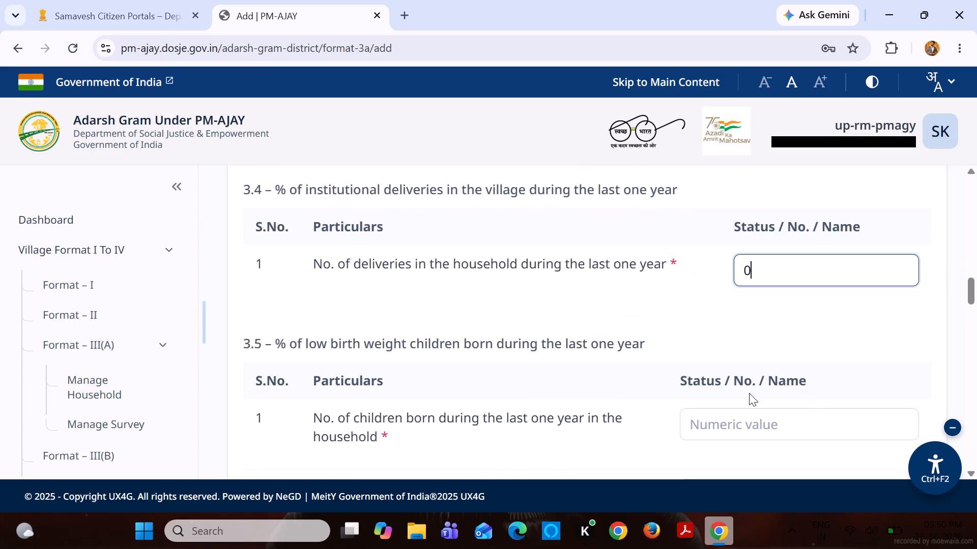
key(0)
key(BackSpace)
click(749, 416)
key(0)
scroll(749, 416, down, 6)
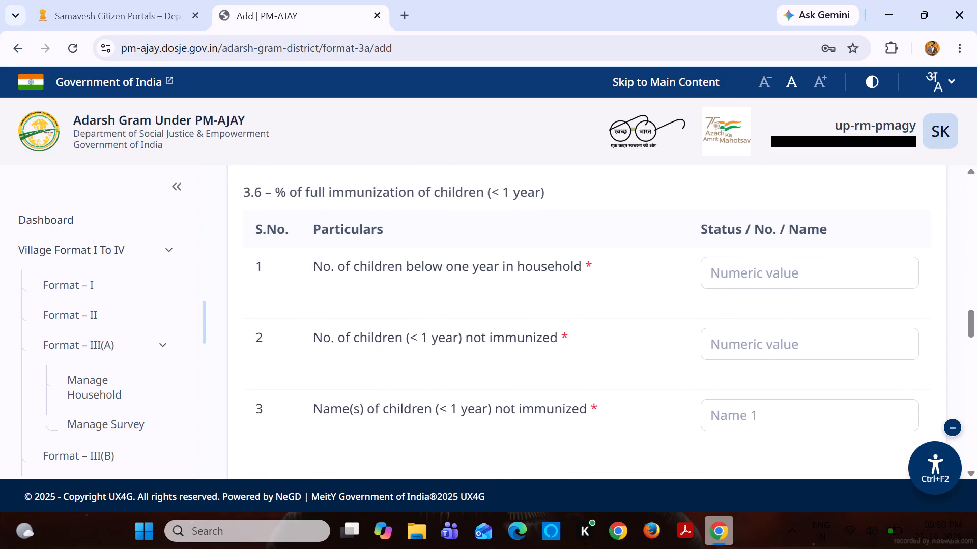
click(767, 279)
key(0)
click(741, 420)
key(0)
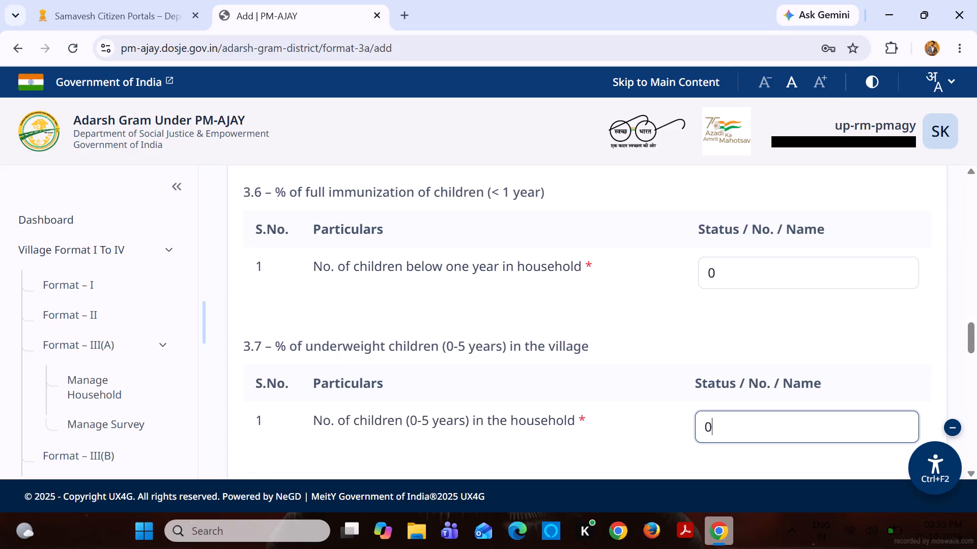
Enter 0 for women pregnant last year, children below one year, and members with communicable diseases, and submit the Health and Nutrition domain.
scroll(741, 420, down, 5)
click(739, 390)
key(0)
scroll(739, 390, down, 2)
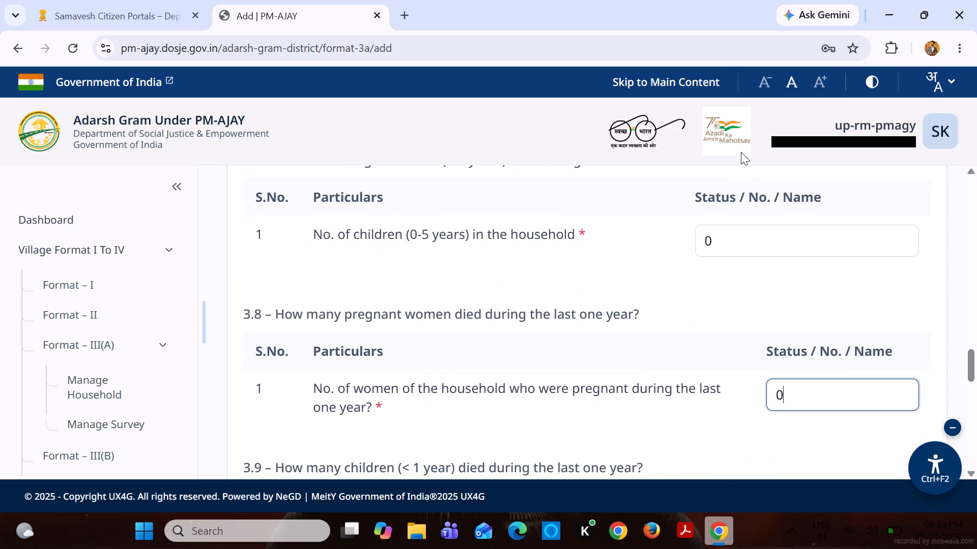
scroll(741, 152, down, 2)
scroll(723, 344, down, 4)
click(768, 238)
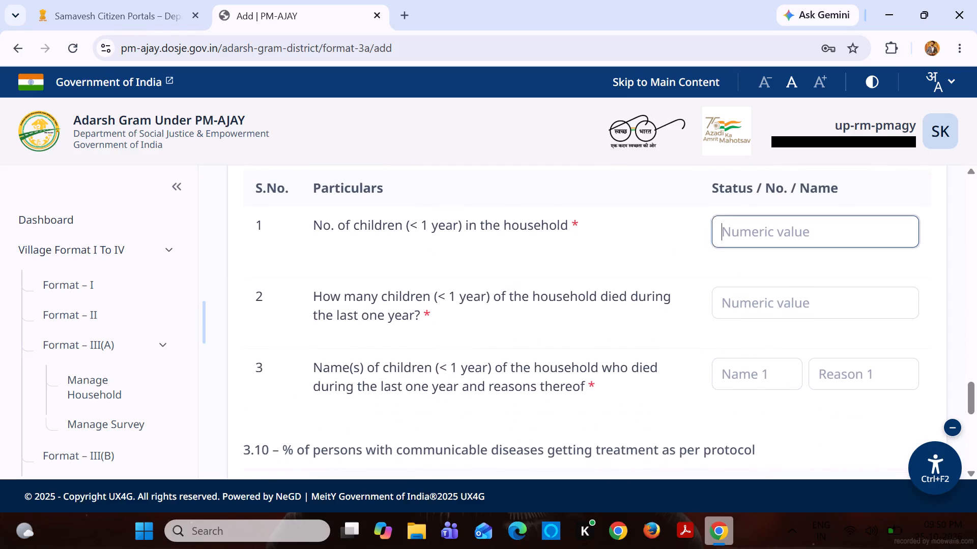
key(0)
click(818, 384)
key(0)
scroll(818, 384, down, 4)
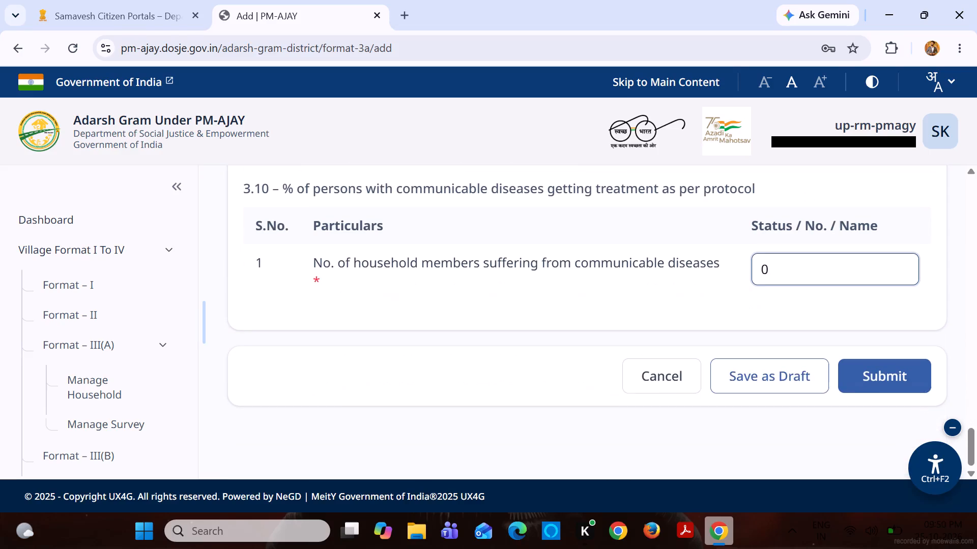
scroll(818, 384, down, 1)
click(872, 380)
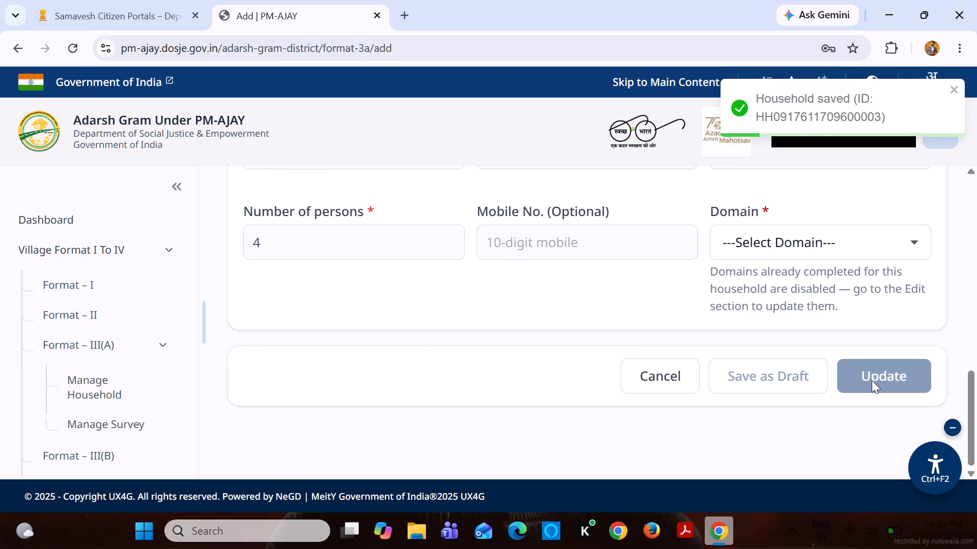
Select the Social Security domain, enter 0 persons eligible for Widow, Old Age and Disability Pension, and submit the domain.
click(855, 242)
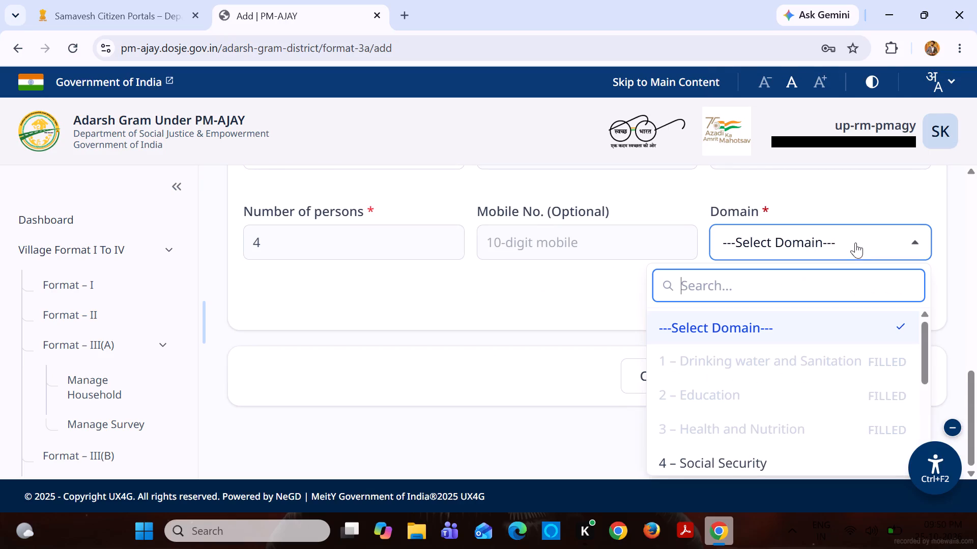
click(745, 454)
scroll(730, 346, down, 2)
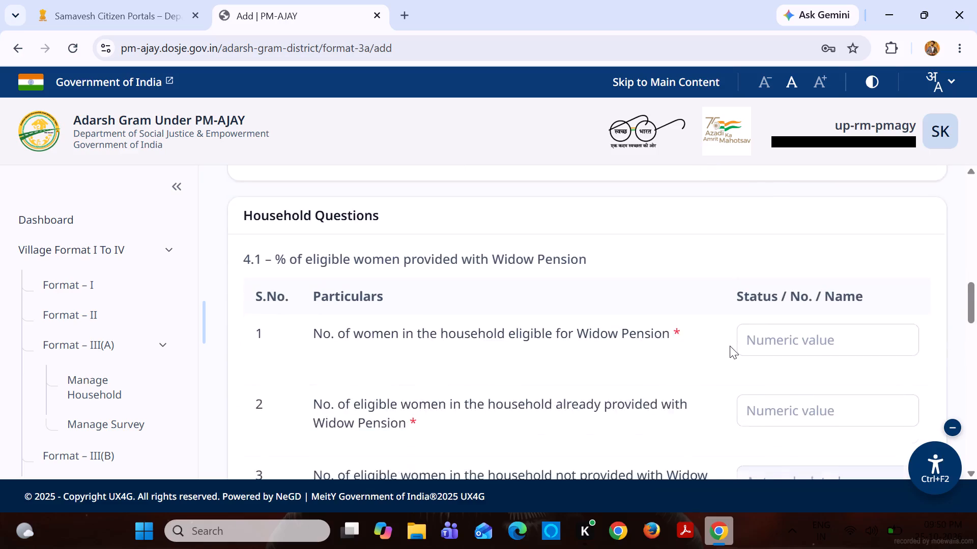
scroll(730, 346, down, 1)
click(807, 310)
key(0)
scroll(807, 310, down, 2)
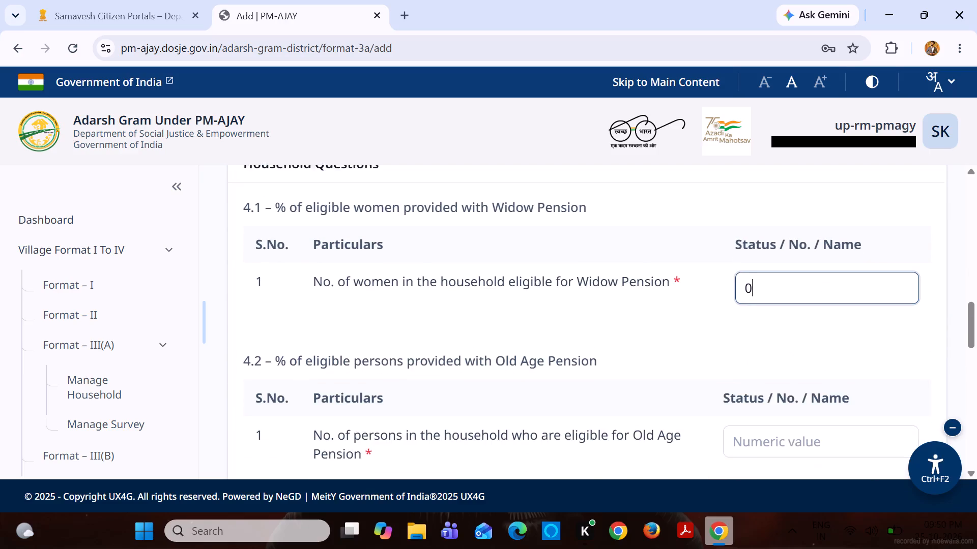
scroll(807, 310, down, 2)
click(756, 288)
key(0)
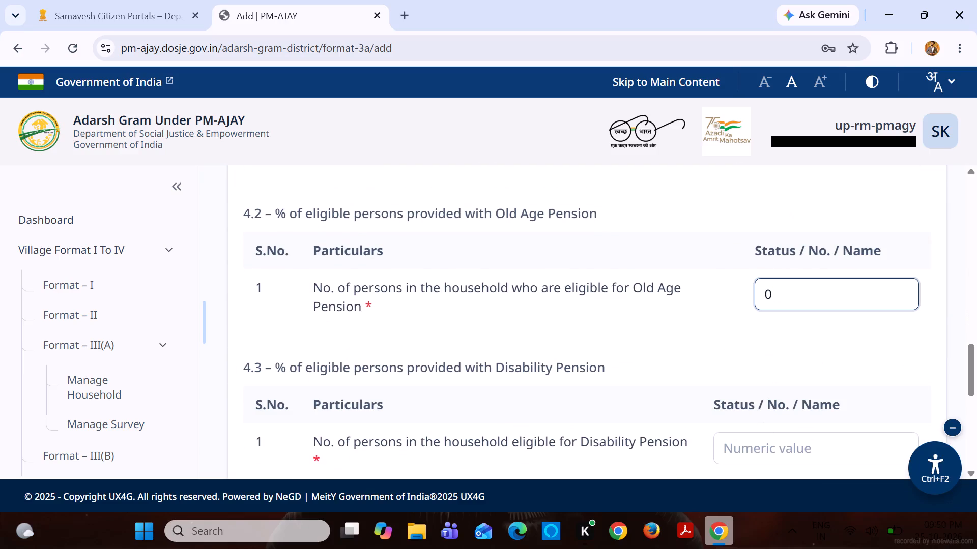
click(758, 444)
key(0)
scroll(758, 444, down, 4)
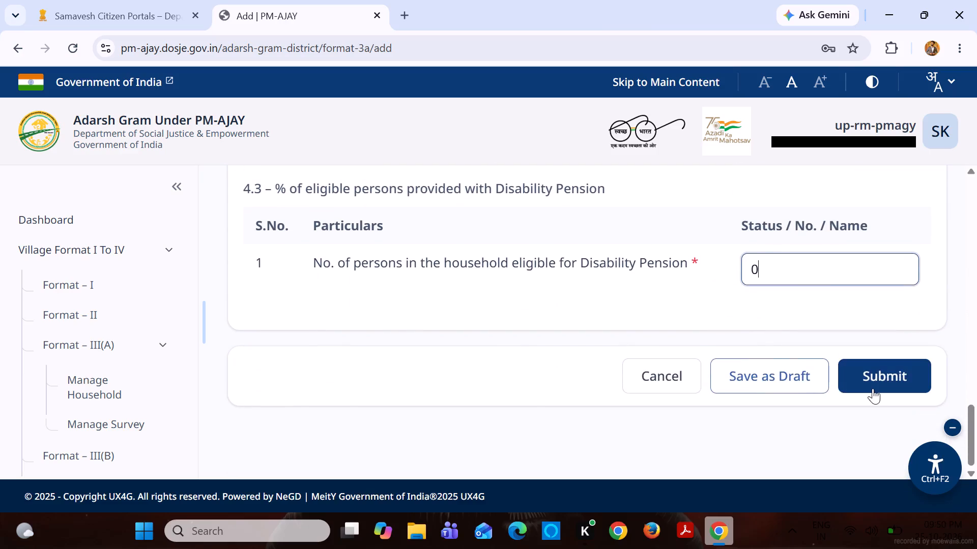
click(873, 388)
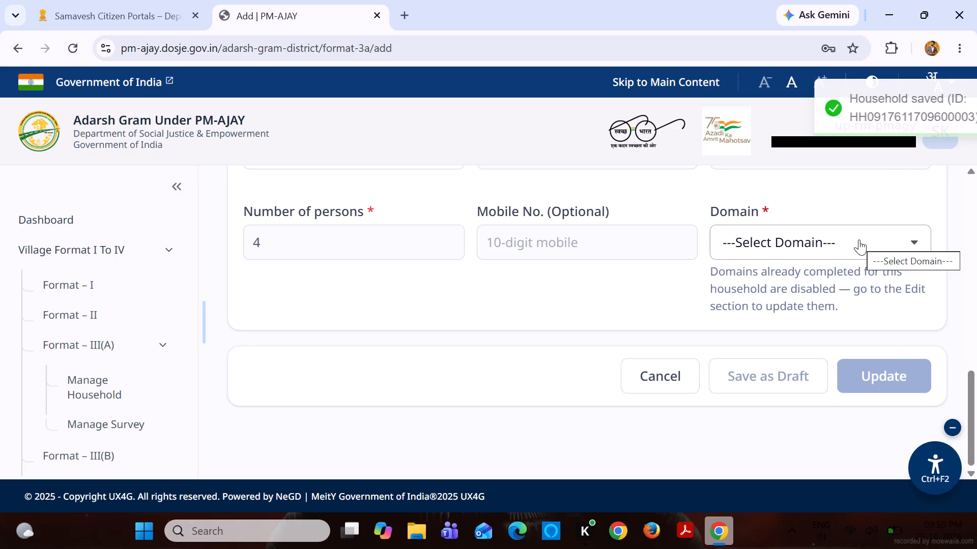
Select the Rural Roads and Housing domain, answer No to living in a Kachcha/unsafe house, and submit the domain.
click(876, 230)
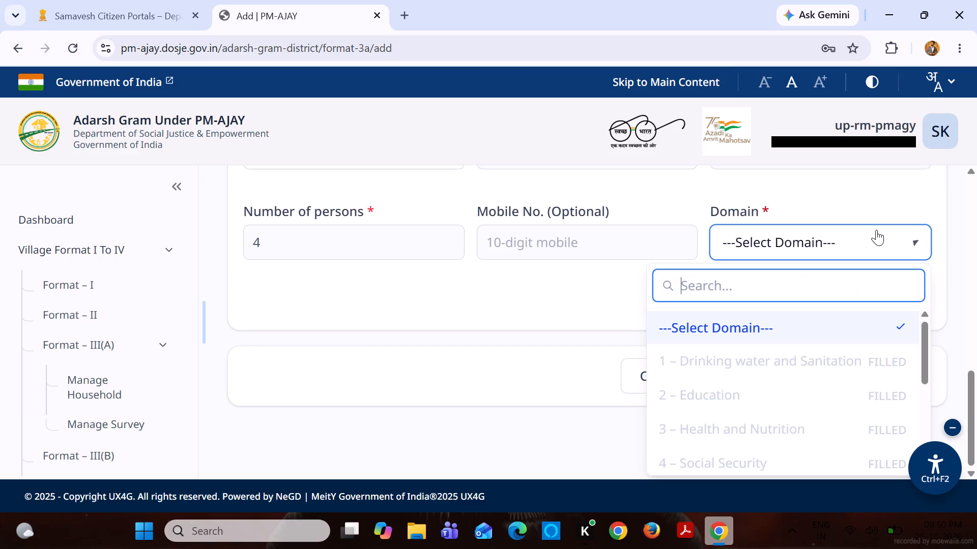
scroll(815, 378, down, 2)
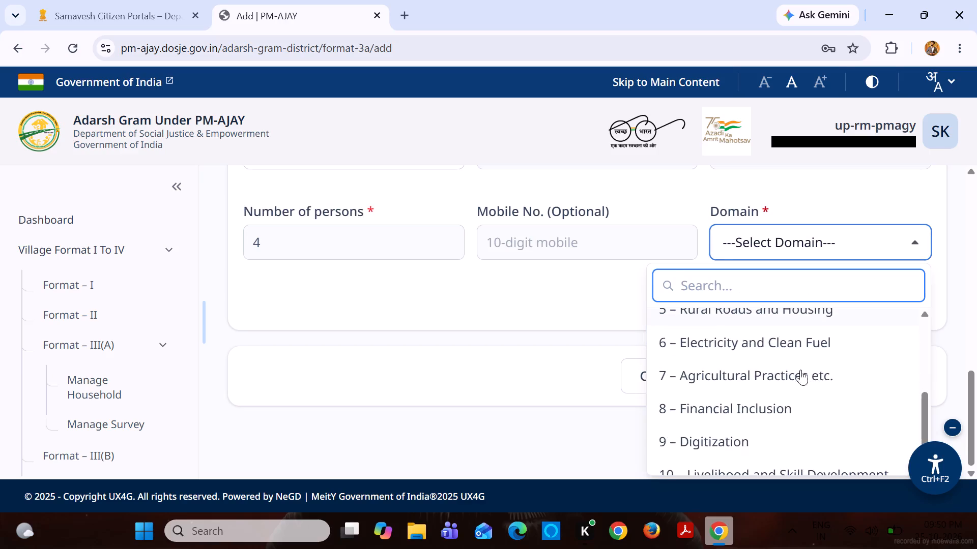
scroll(769, 331, up, 1)
click(744, 352)
scroll(799, 369, down, 3)
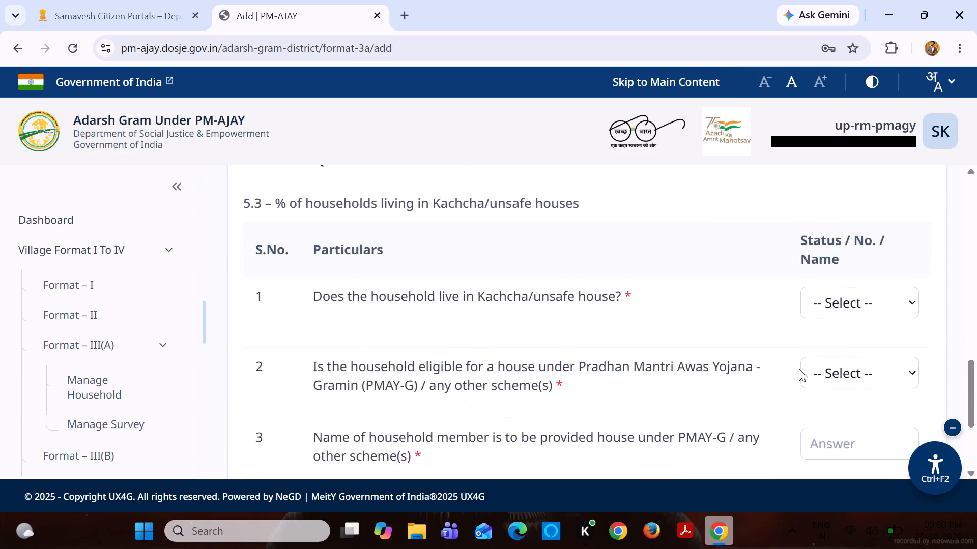
click(871, 307)
click(831, 365)
scroll(831, 365, down, 2)
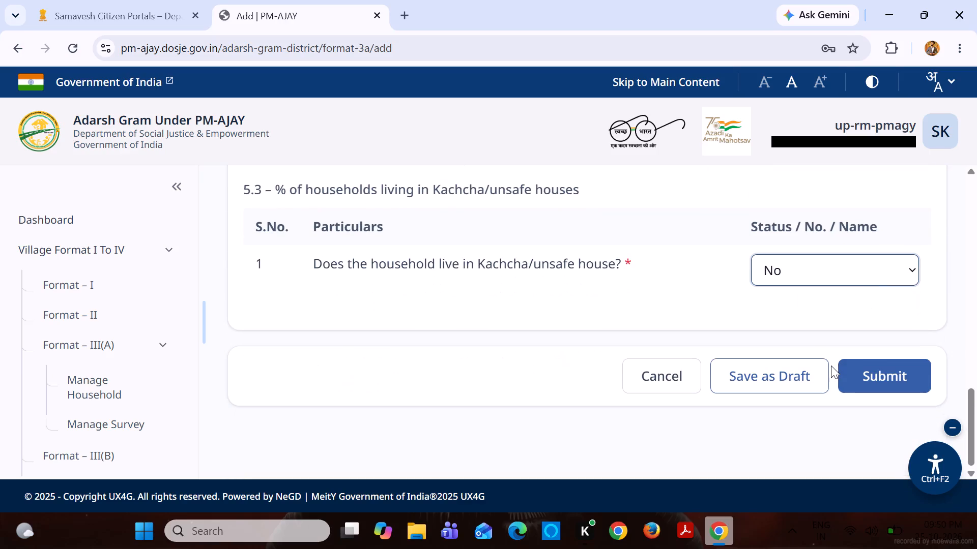
scroll(831, 365, down, 1)
click(881, 369)
Select the Electricity and Clean Fuel domain and answer Yes to the house having an electricity connection.
click(863, 255)
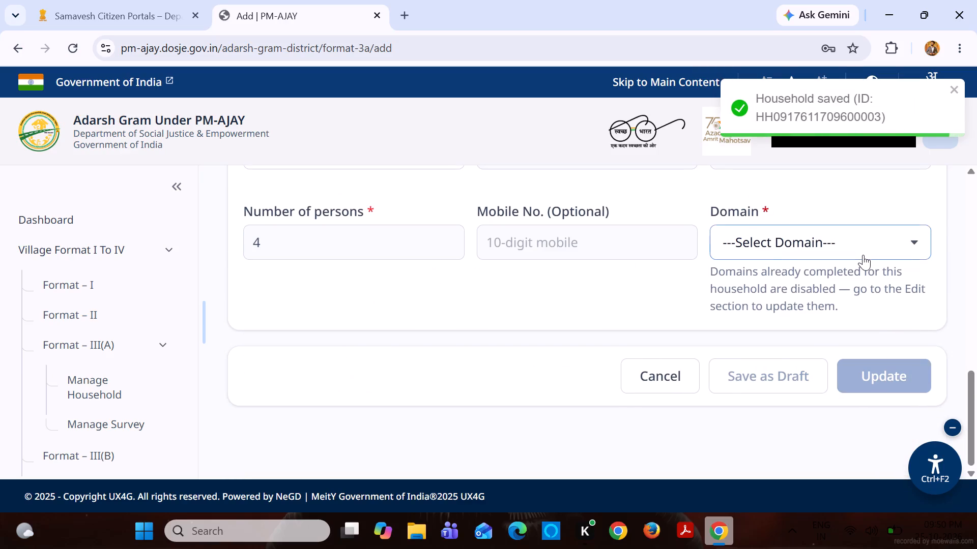
scroll(837, 385, down, 2)
click(763, 329)
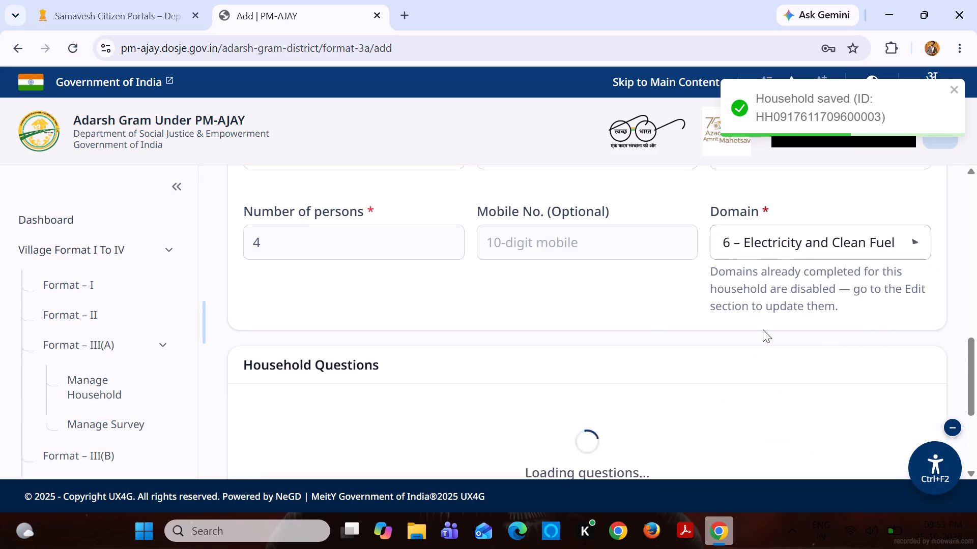
scroll(839, 383, down, 3)
drag(883, 313, 844, 362)
click(844, 362)
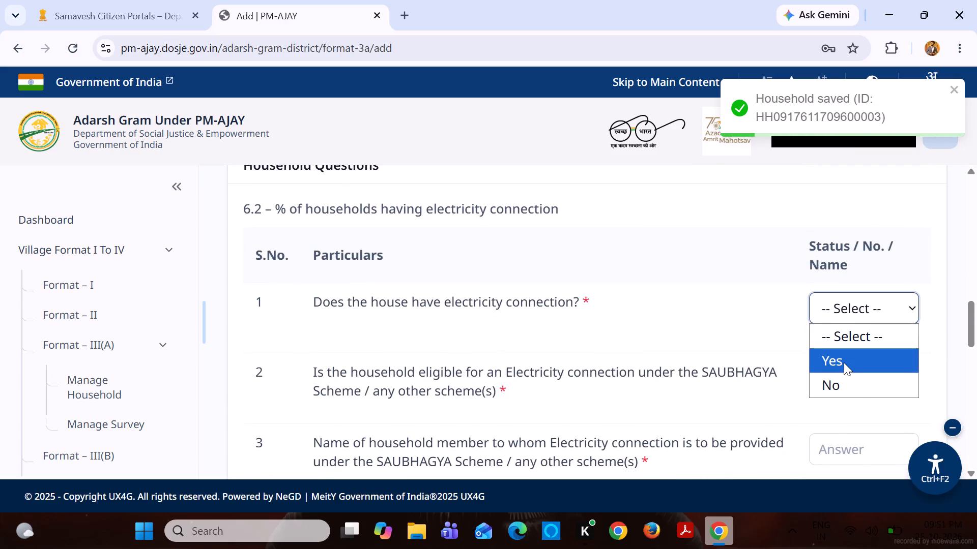
Answer the remaining questions, including Yes to the house using clean fuel, and submit the Electricity and Clean Fuel domain.
scroll(844, 362, down, 6)
drag(868, 288, 848, 321)
click(848, 321)
scroll(848, 321, down, 3)
drag(858, 344, 836, 393)
click(836, 393)
scroll(836, 393, down, 9)
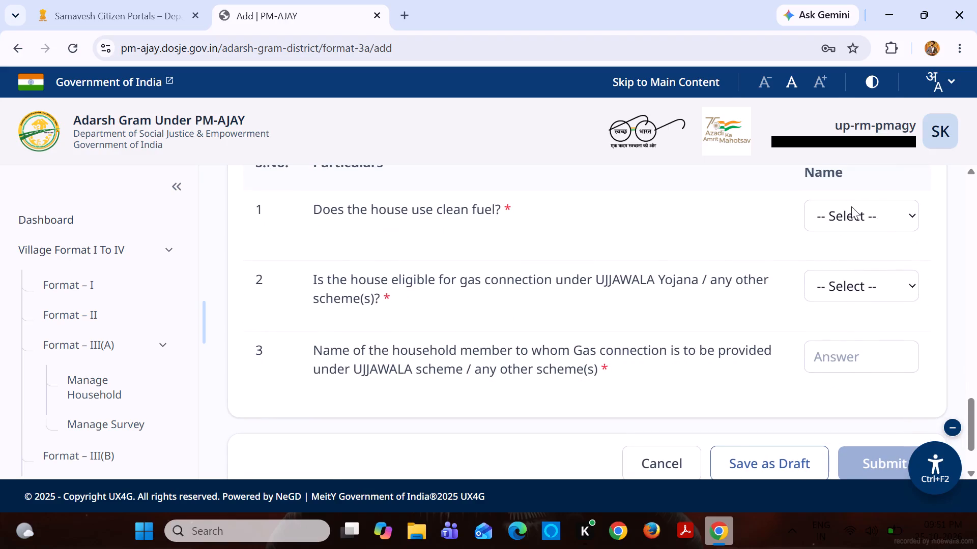
drag(851, 207, 828, 263)
click(828, 263)
click(899, 365)
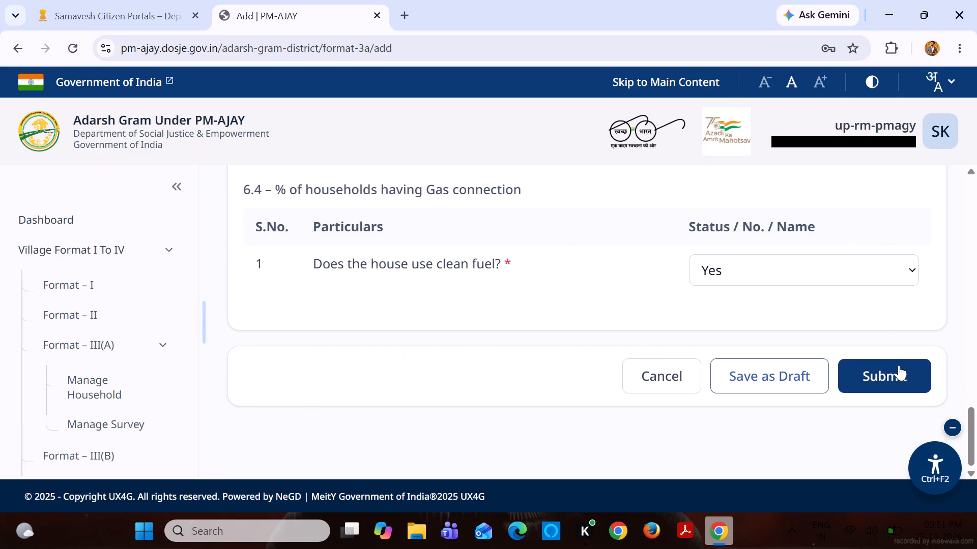
Select the Agricultural Practices domain, answer No to the household being involved in farming, and submit the domain.
click(843, 229)
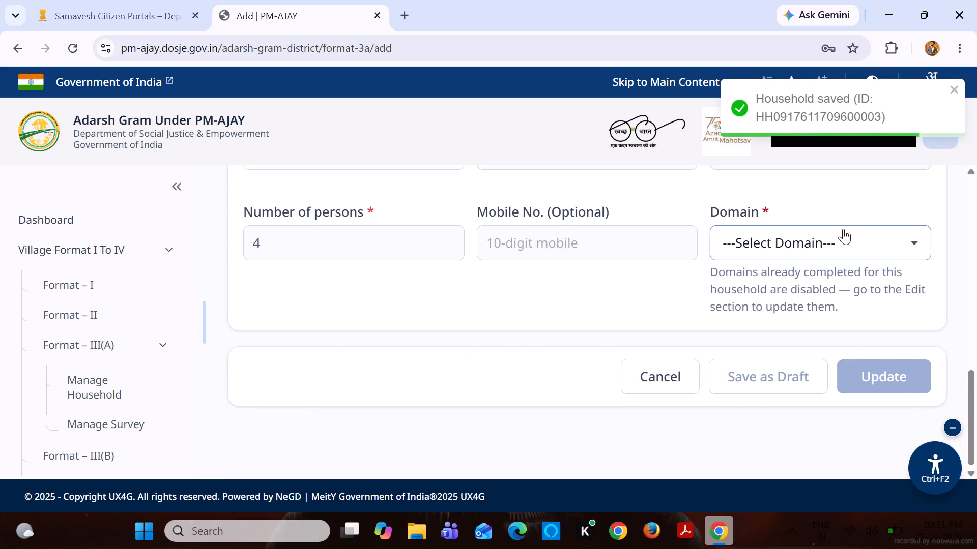
scroll(750, 380, down, 2)
click(739, 433)
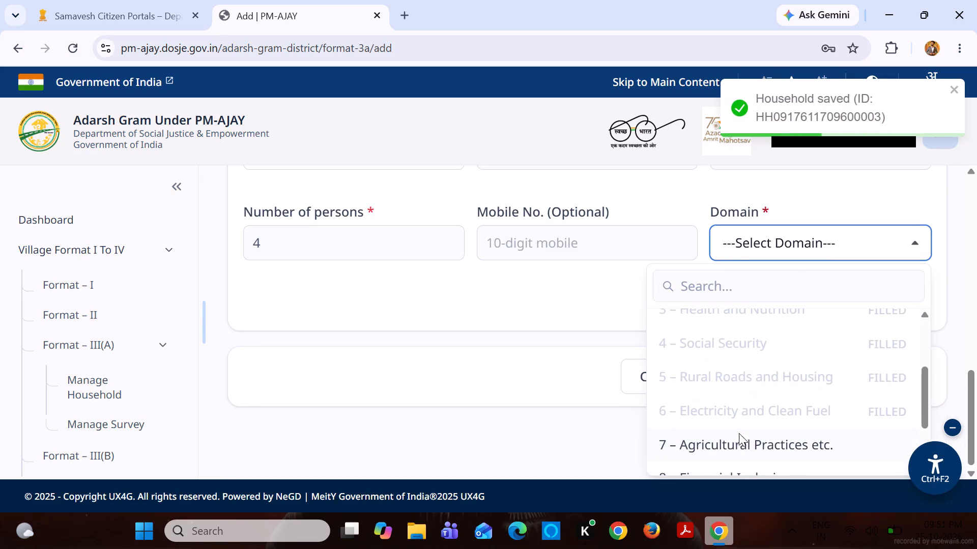
scroll(755, 331, down, 4)
click(835, 238)
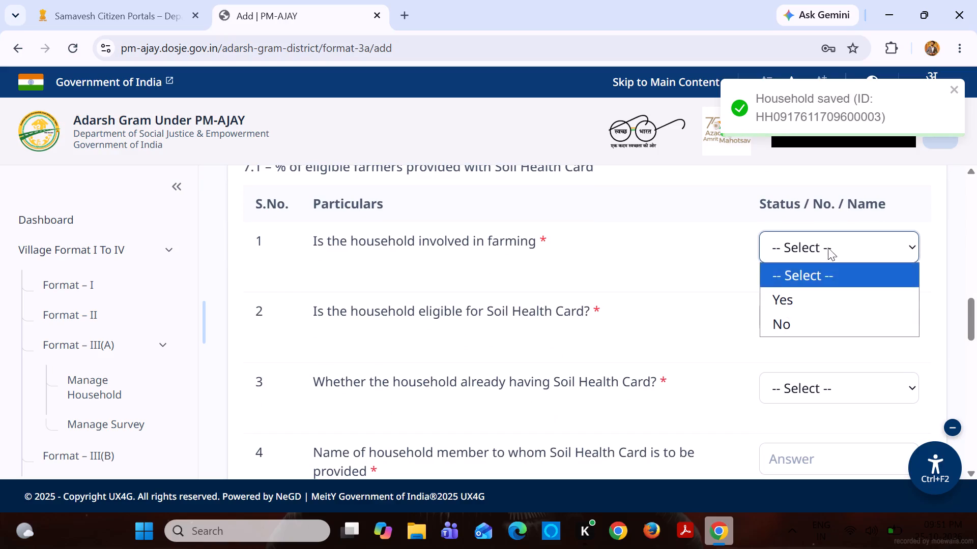
click(806, 327)
scroll(806, 327, down, 6)
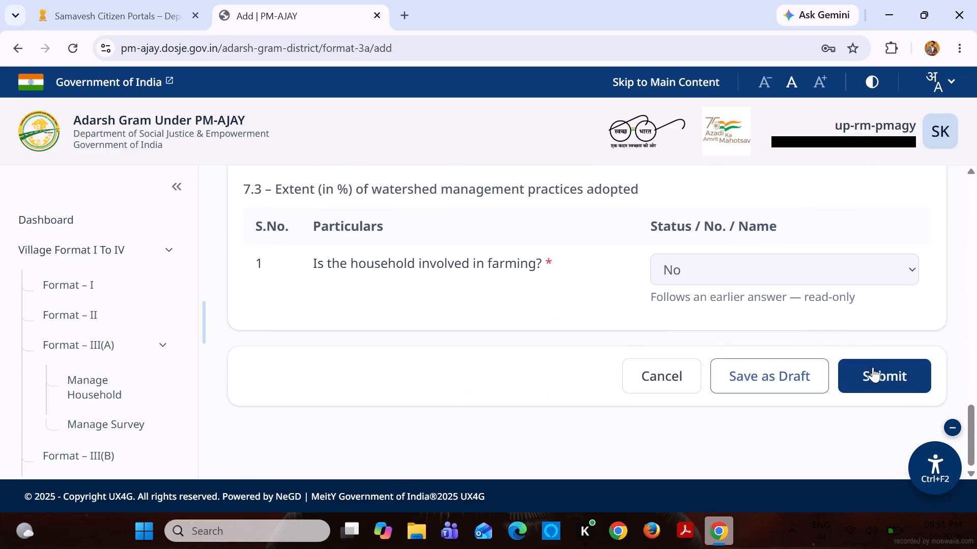
click(873, 367)
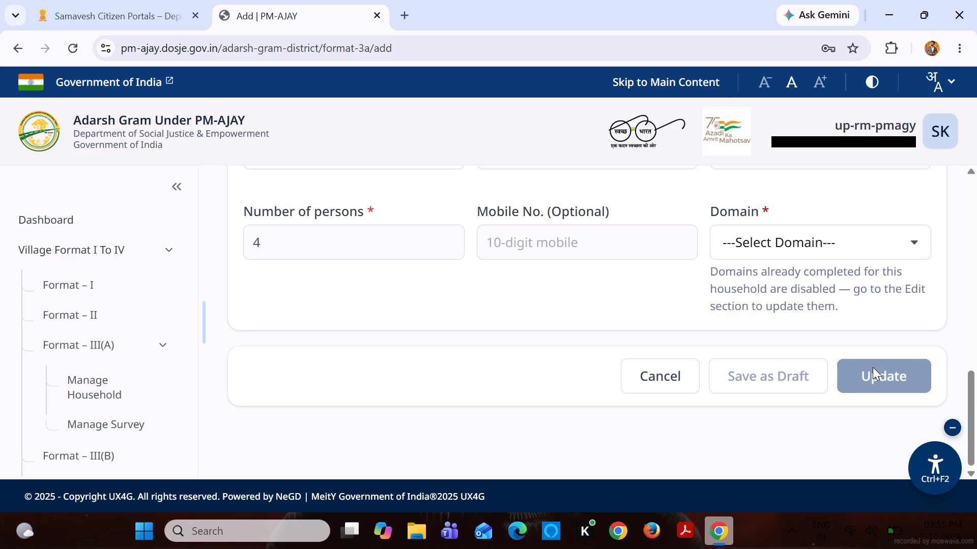
Select the Financial Inclusion domain and enter 4 persons above 5 years and 4 members who already have Aadhaar.
click(860, 249)
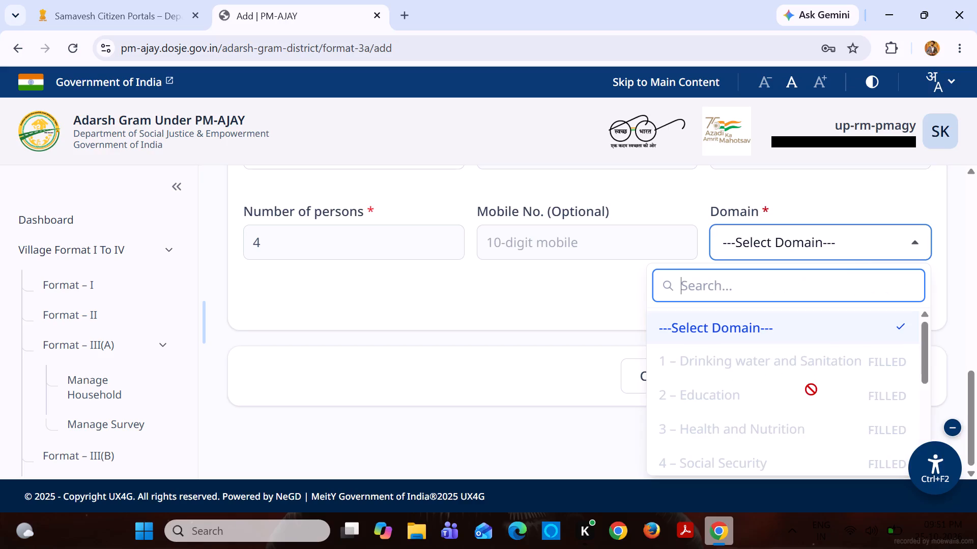
scroll(811, 390, down, 3)
click(775, 389)
scroll(775, 389, down, 4)
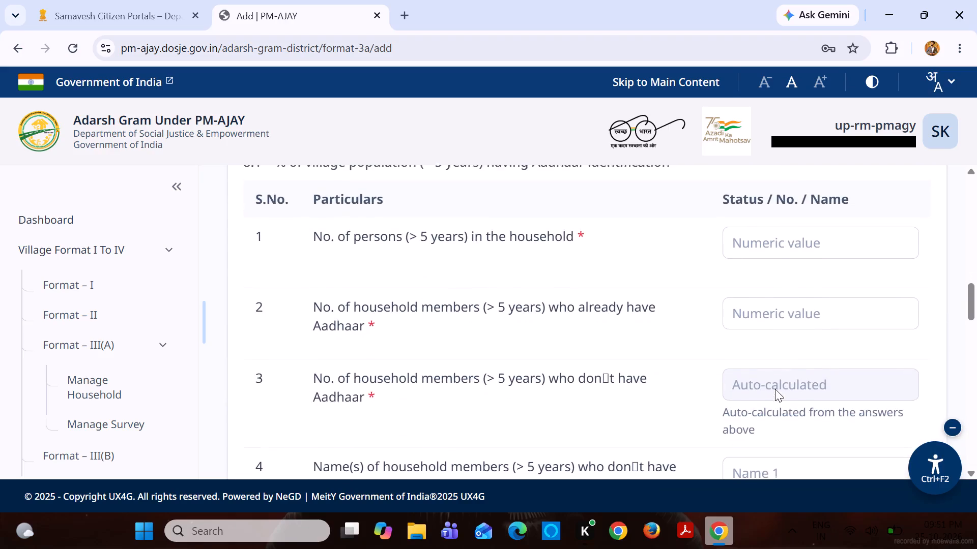
click(777, 241)
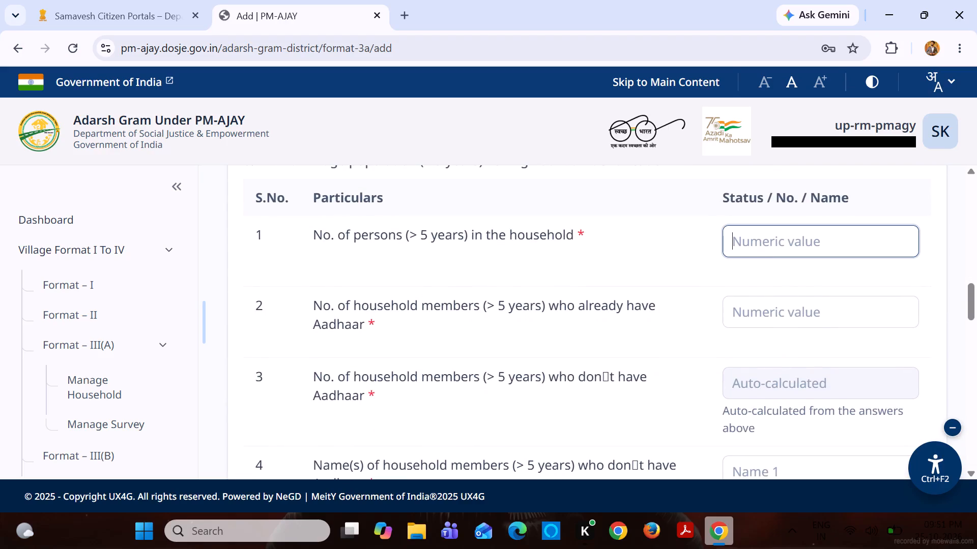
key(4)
click(739, 308)
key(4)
Enter 2 members above 18 years eligible for a Banks/Post Office account and 2 eligible members who have one.
scroll(739, 308, down, 2)
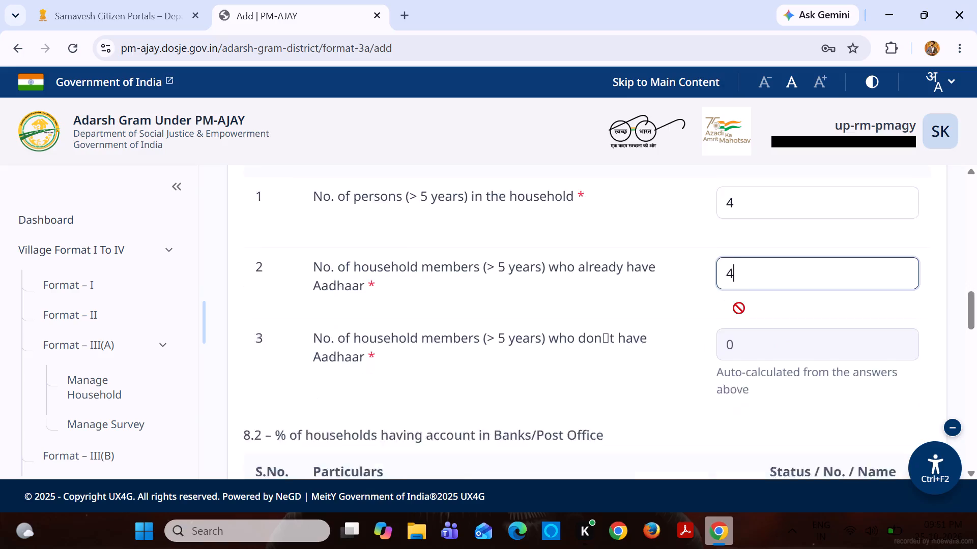
scroll(739, 308, down, 3)
click(811, 339)
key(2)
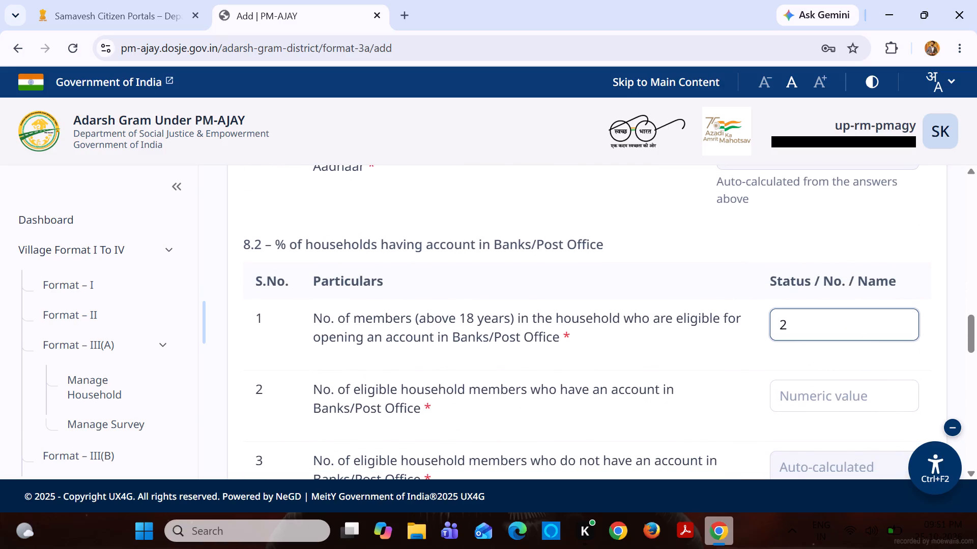
click(808, 394)
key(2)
Enter 0 members eligible for PMSBY coverage and 0 eligible for PMJJBY coverage, and submit the Financial Inclusion domain.
scroll(808, 394, down, 6)
click(858, 368)
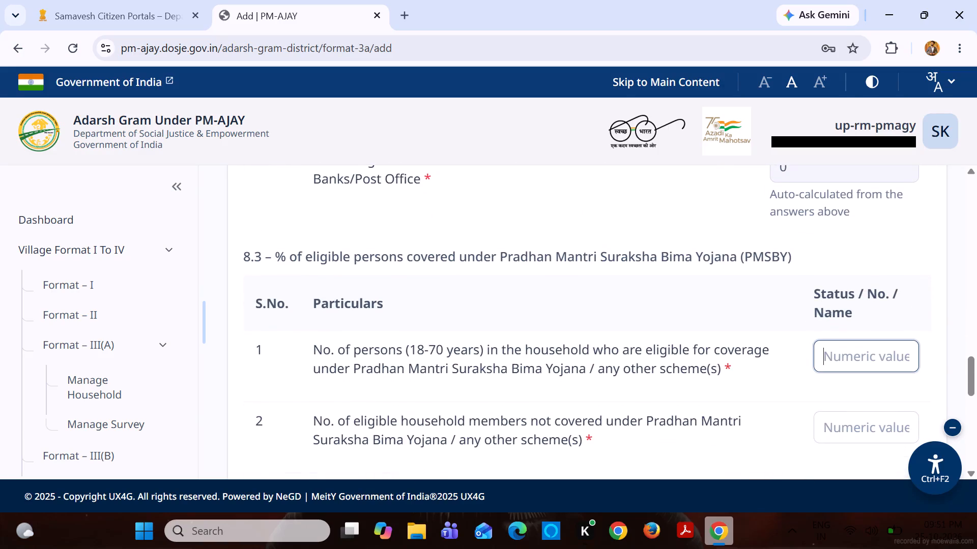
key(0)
scroll(858, 361, down, 4)
click(849, 358)
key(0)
scroll(849, 358, down, 1)
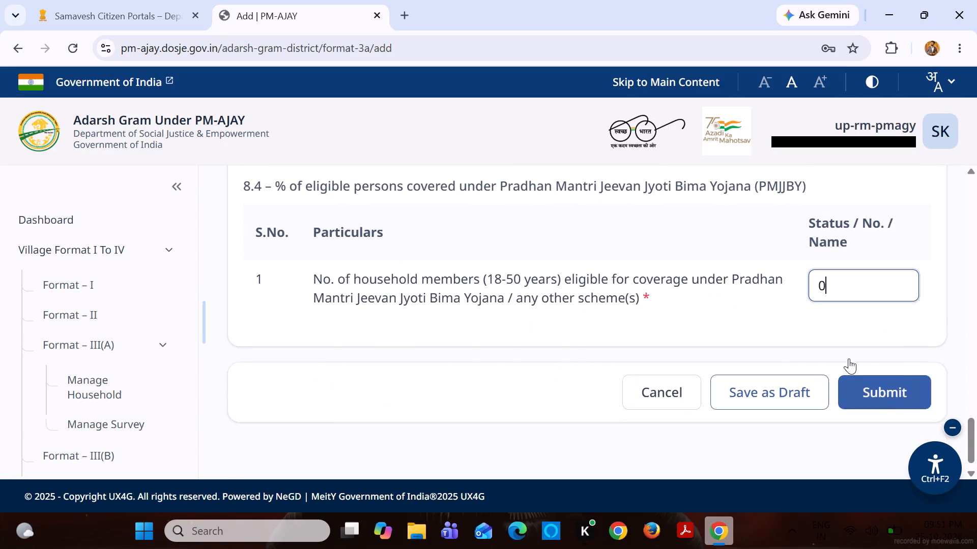
scroll(849, 358, down, 1)
click(890, 371)
Select the Digitization domain, enter 0 members aged 14-60 eligible for PMGDISHA training, and submit the domain.
click(873, 257)
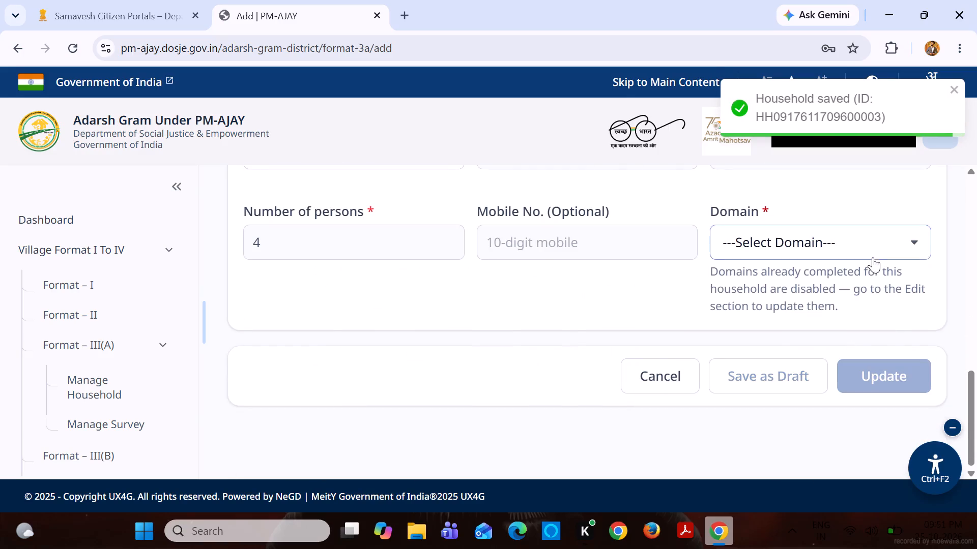
scroll(828, 366, down, 4)
click(761, 415)
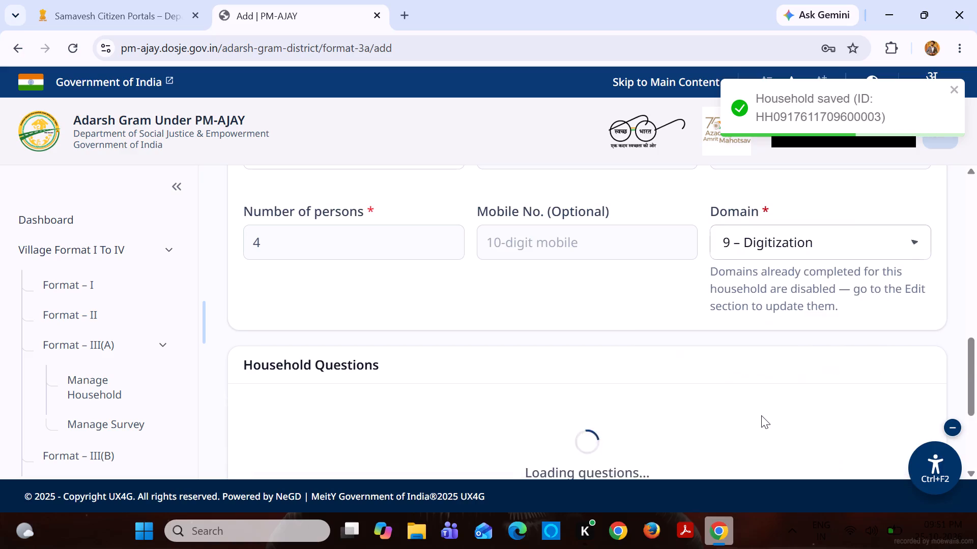
scroll(787, 354, down, 2)
click(826, 333)
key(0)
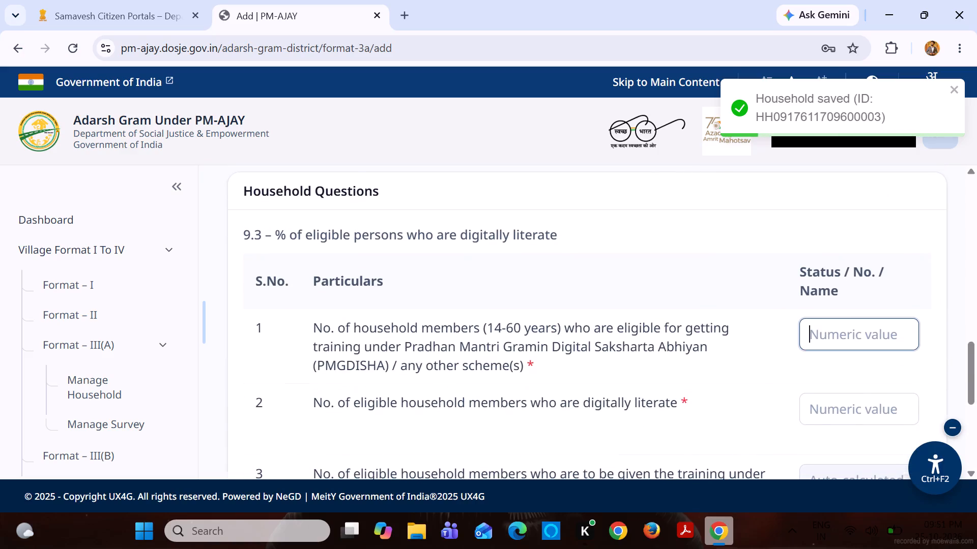
scroll(826, 333, down, 2)
click(885, 380)
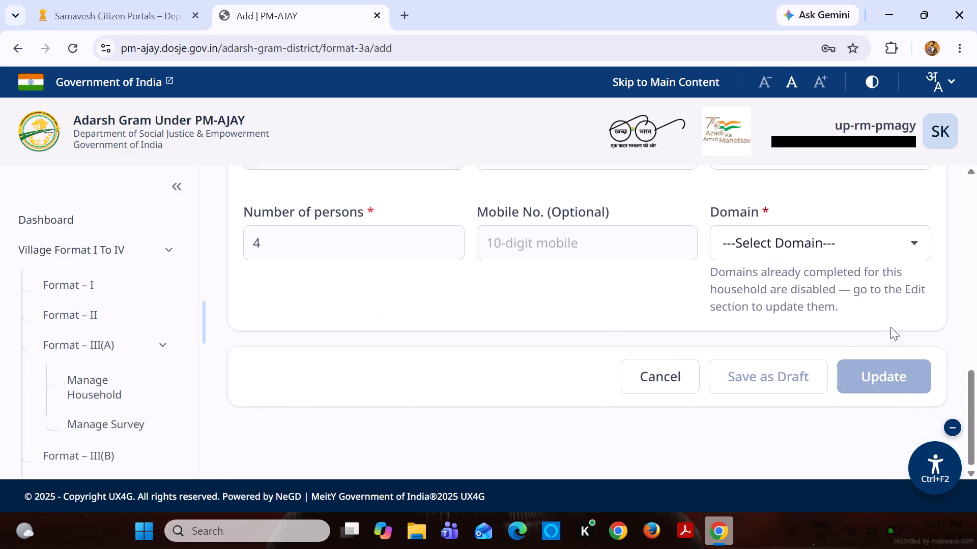
Select the Livelihood and Skill Development domain and enter 0 youth eligible for skill development training and 0 eligible for bank linked loans.
click(856, 238)
scroll(823, 341, down, 5)
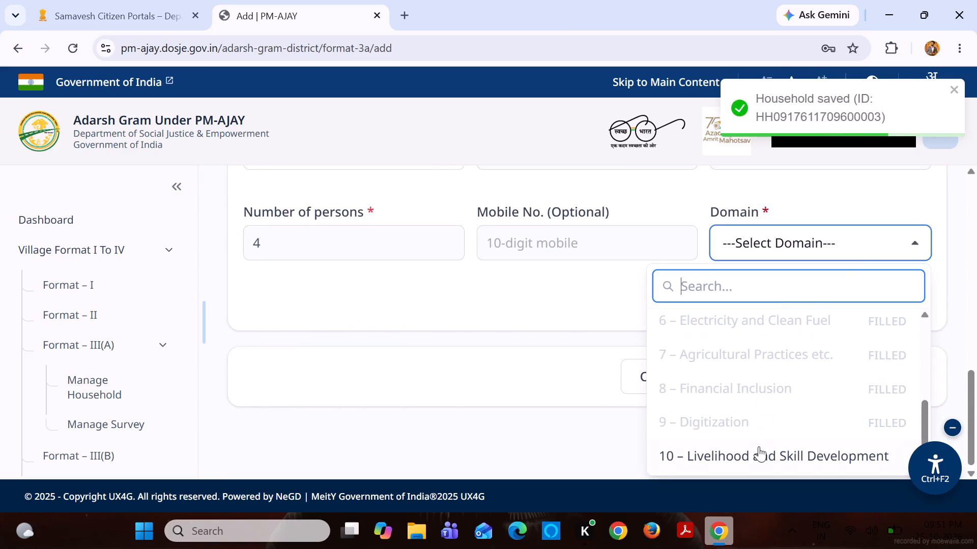
click(759, 446)
scroll(769, 323, down, 3)
click(804, 310)
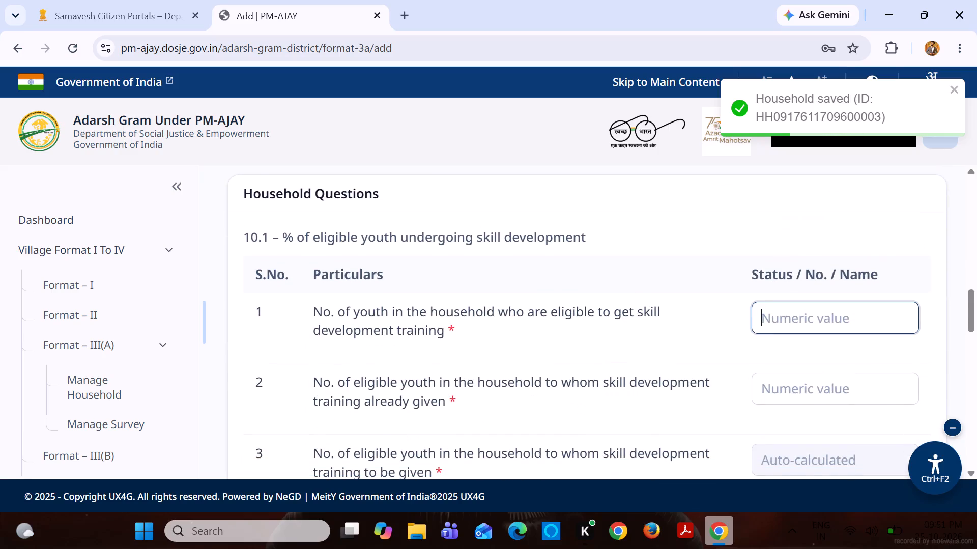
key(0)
scroll(804, 310, down, 6)
click(815, 204)
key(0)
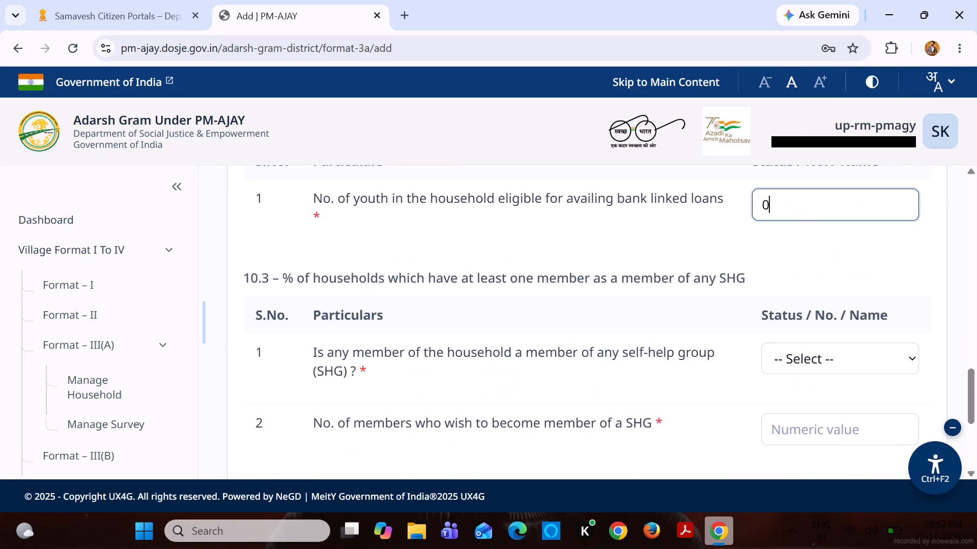
Answer Yes for household membership of a self-help group and submit the Livelihood and Skill Development domain.
click(808, 358)
click(809, 407)
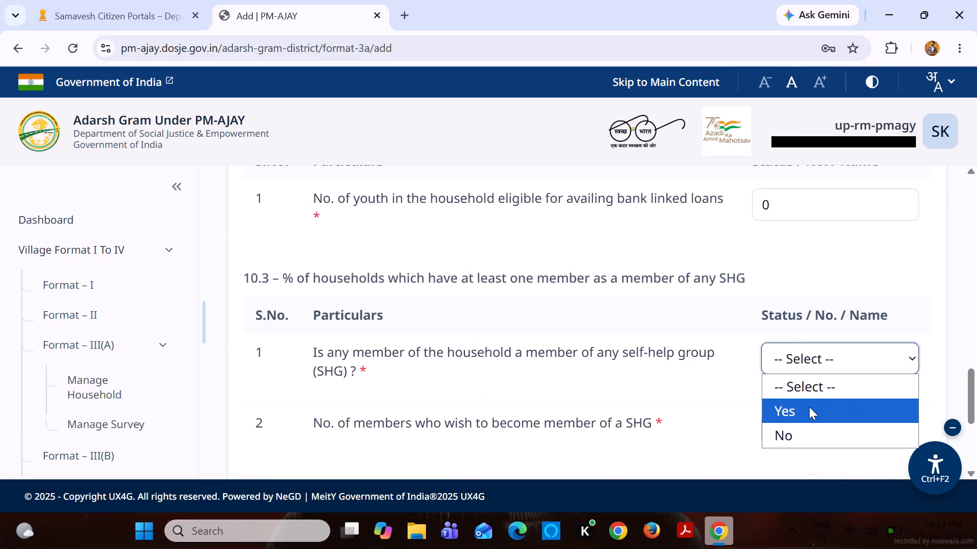
scroll(853, 421, down, 5)
click(888, 379)
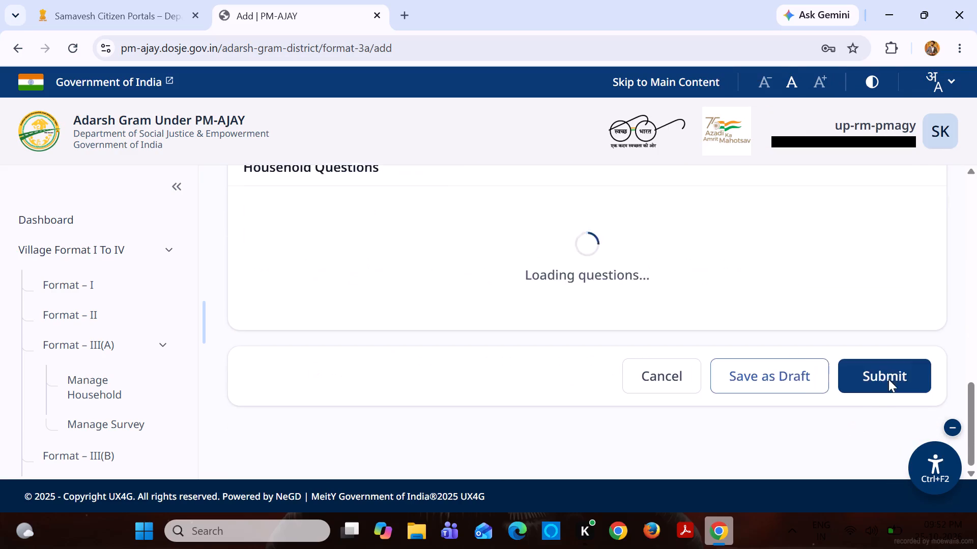
Start adding a household in Manage Household with block Shahabad, Gram Panchayat Narkheri, village Narkhera and category SC.
click(131, 386)
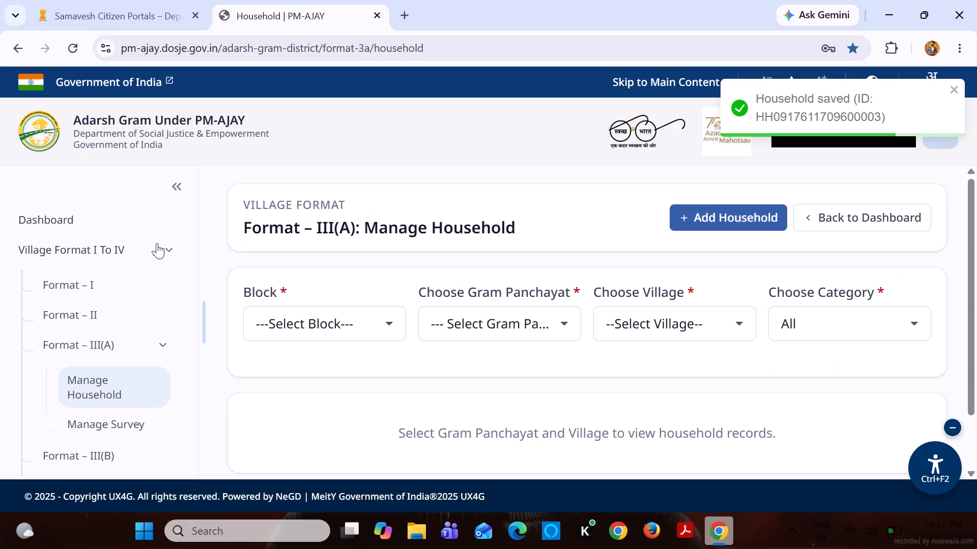
click(732, 217)
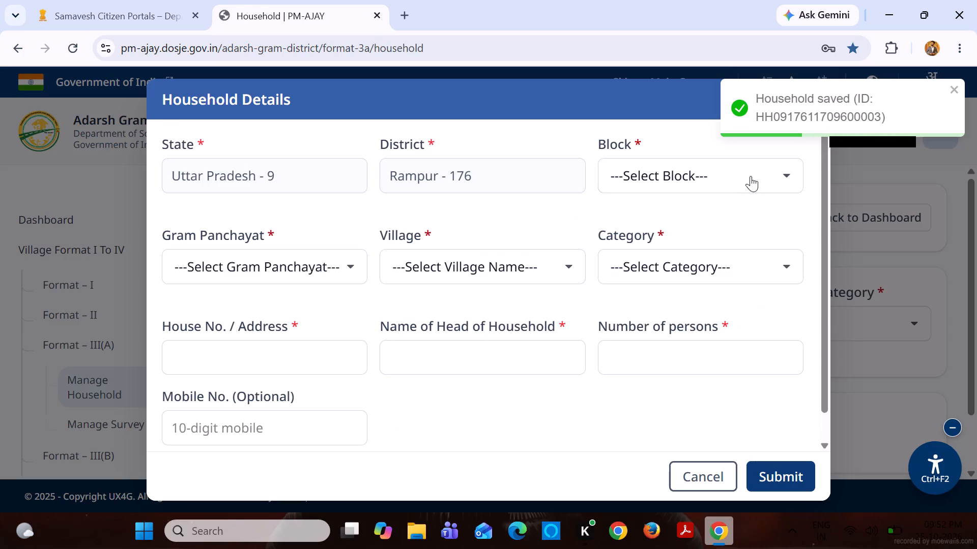
click(752, 174)
click(654, 413)
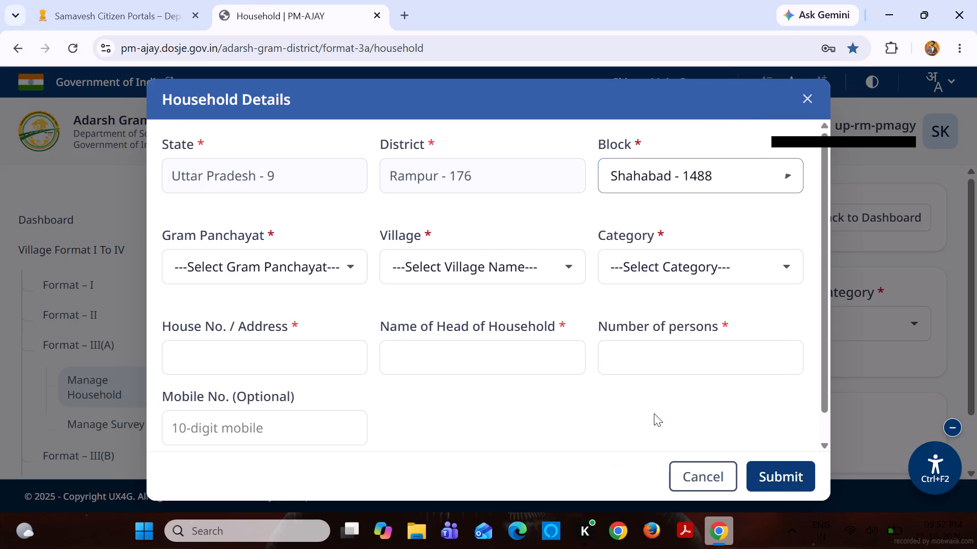
click(329, 267)
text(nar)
click(188, 346)
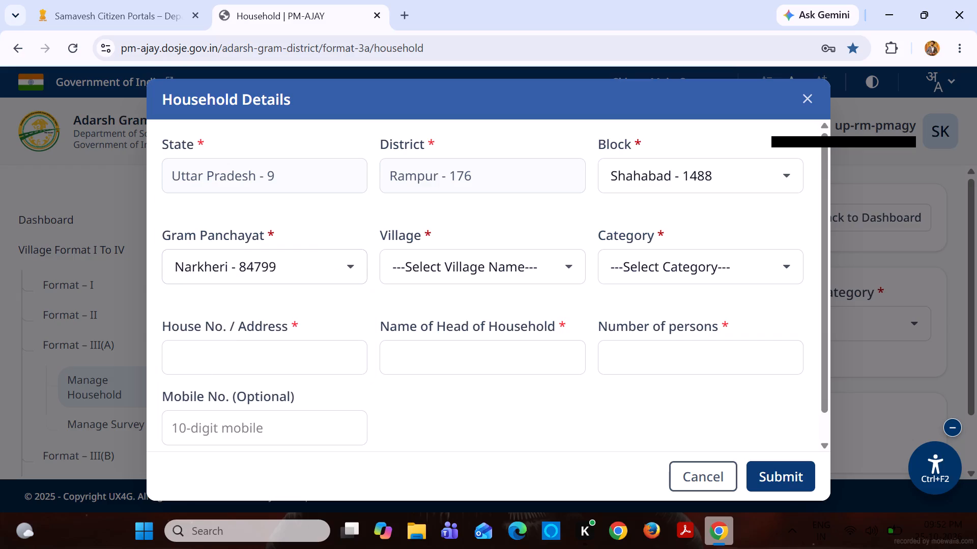
click(483, 267)
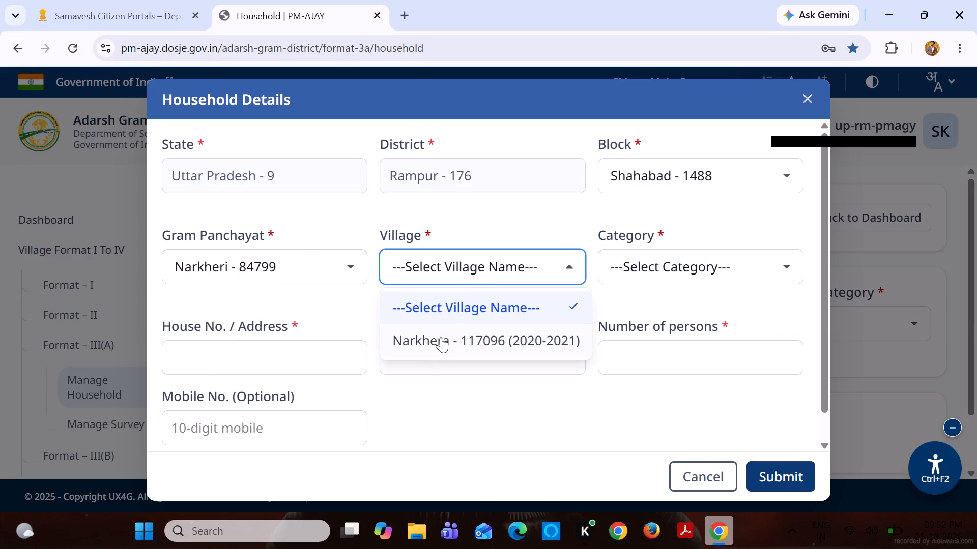
click(441, 337)
click(677, 258)
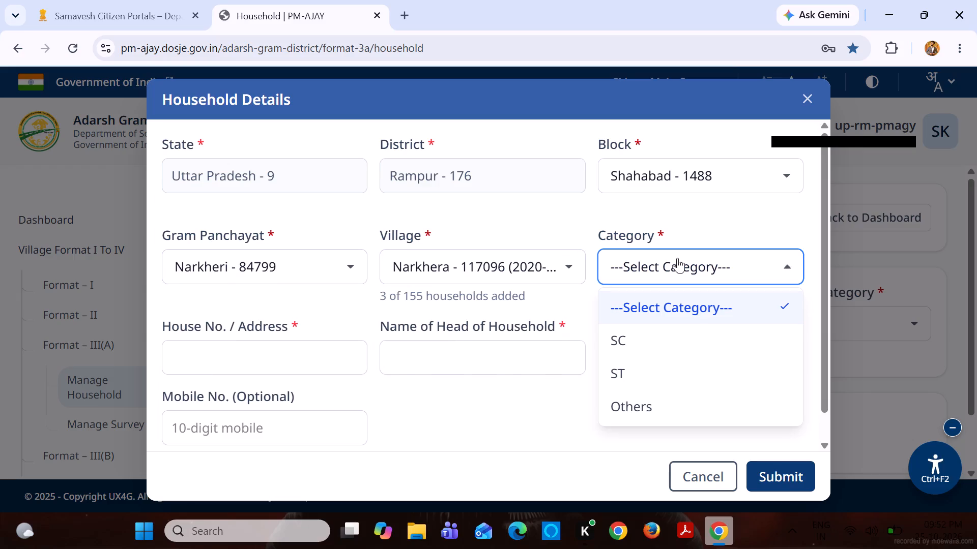
click(612, 346)
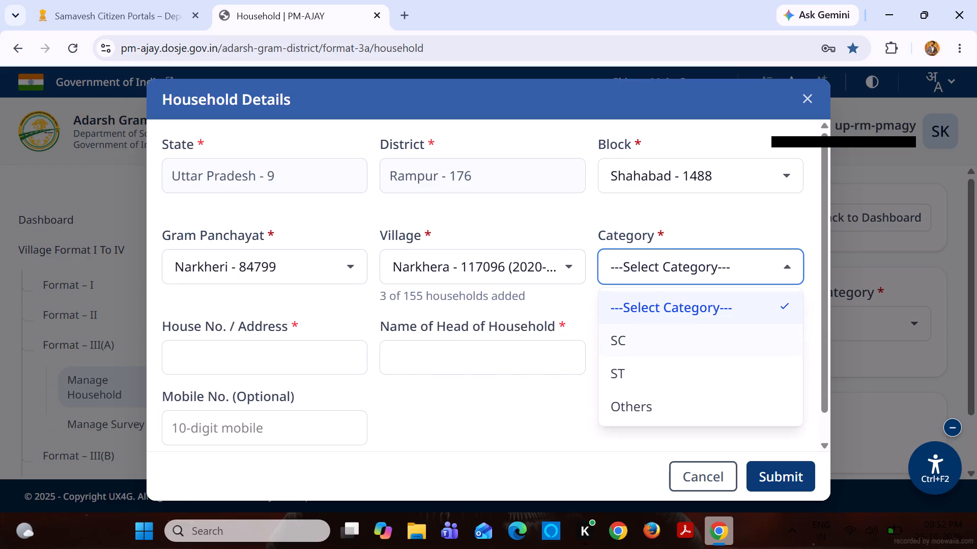
Enter house number 3, the head of household's name and 4 persons, and submit the new household.
click(254, 365)
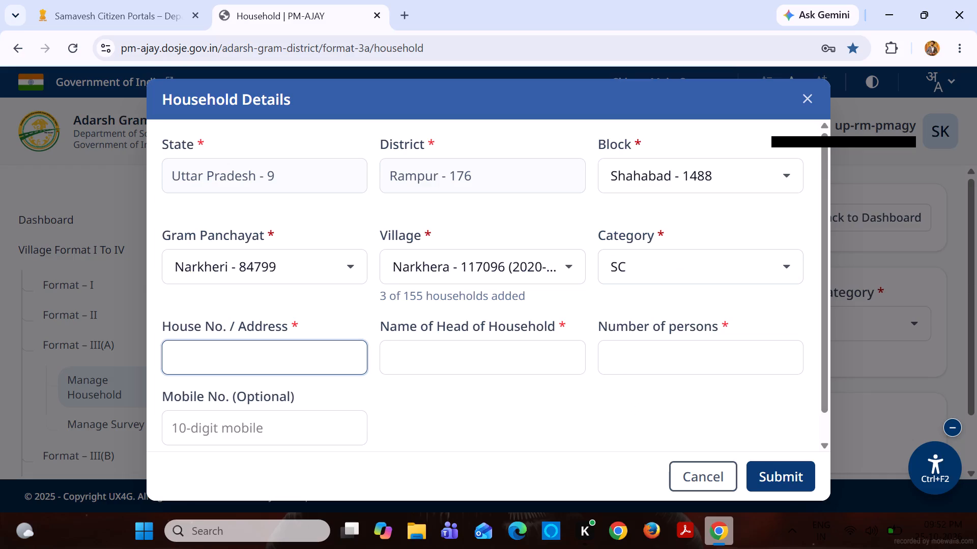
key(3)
click(446, 359)
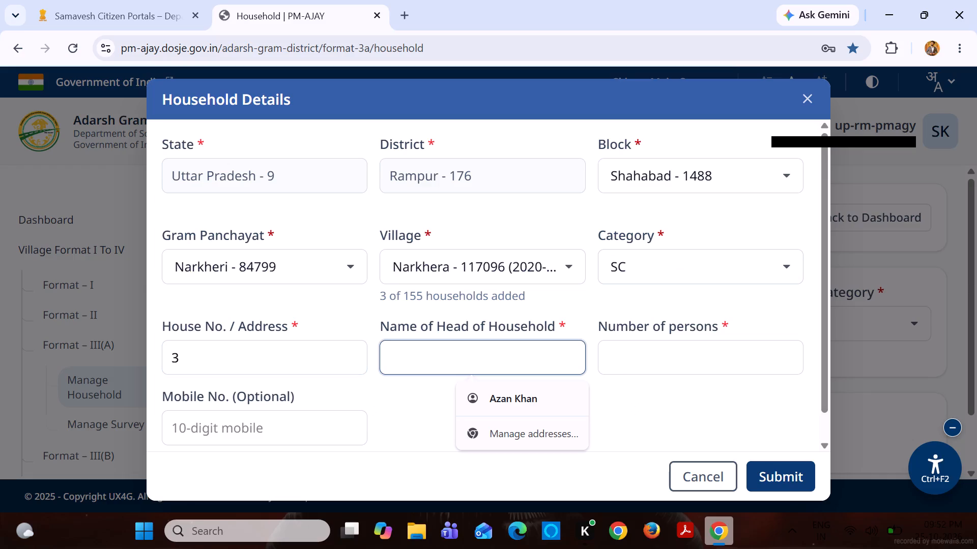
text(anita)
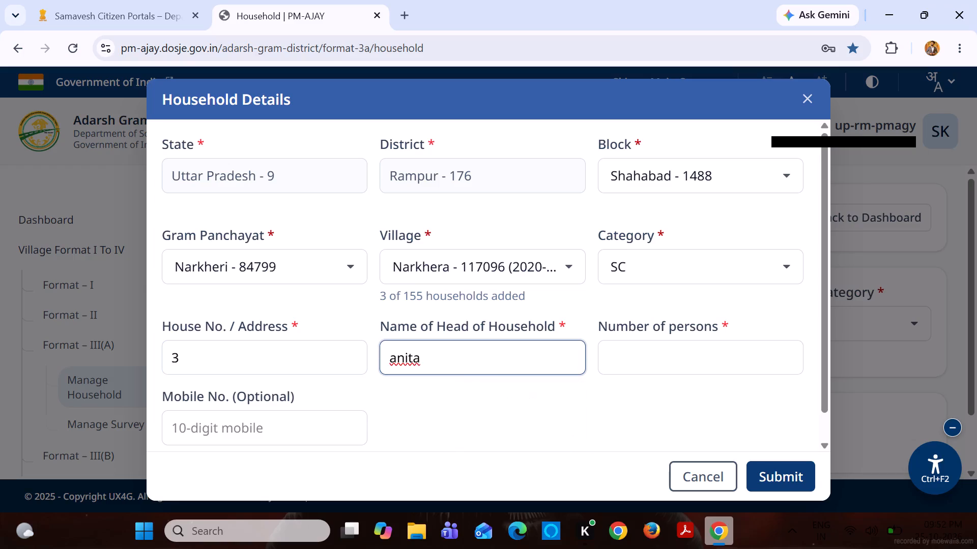
click(618, 359)
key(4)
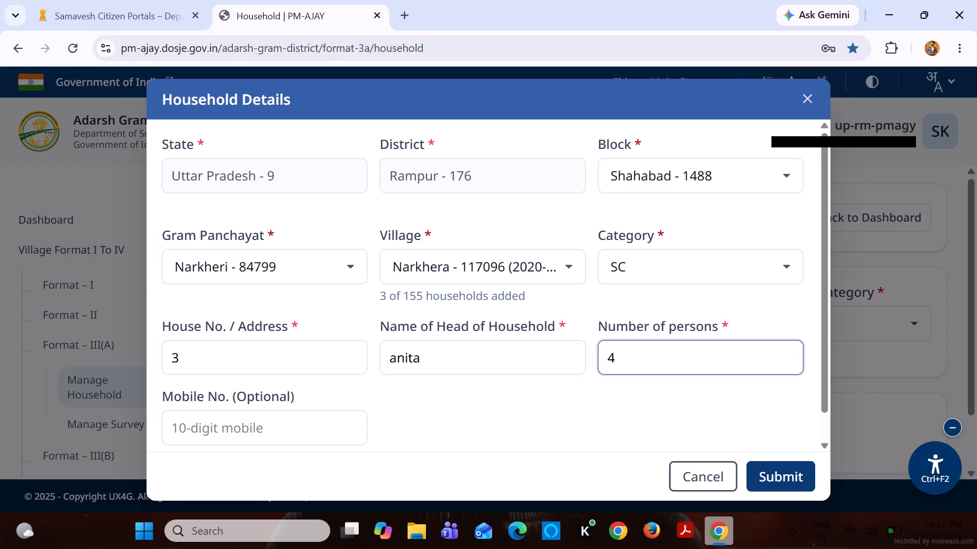
click(797, 476)
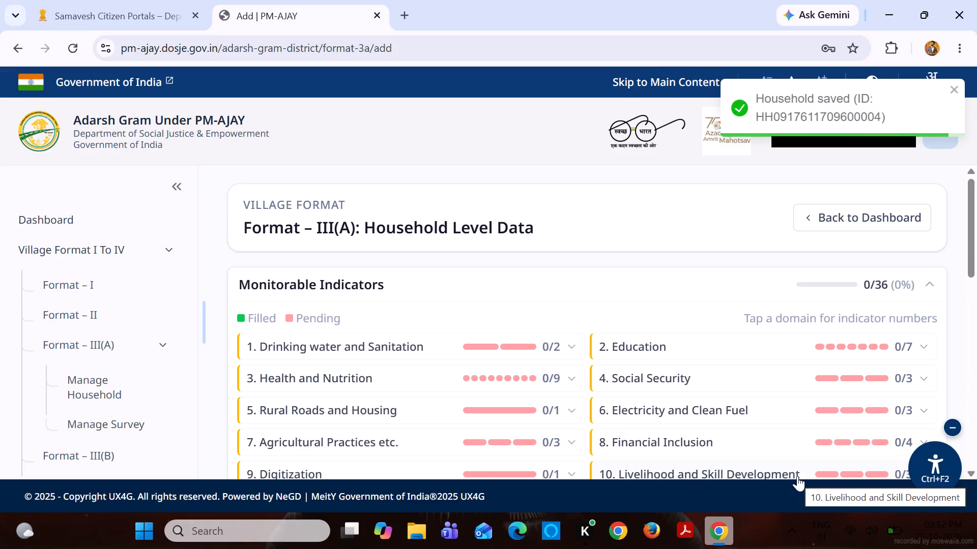
Select the Drinking water and Sanitation domain, answer Yes for having an IHHL and No for open defecation, and submit the domain.
scroll(701, 346, down, 6)
click(859, 284)
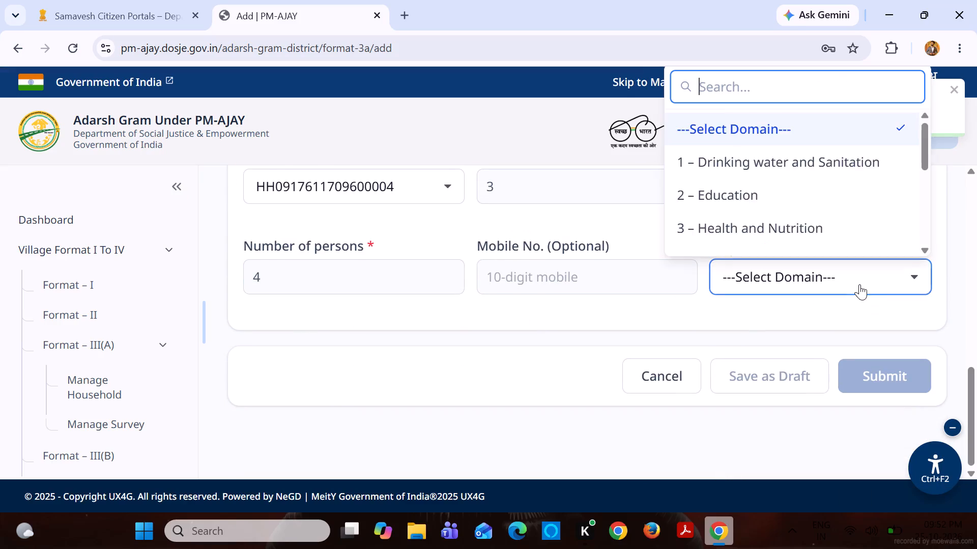
click(794, 136)
scroll(823, 273, down, 2)
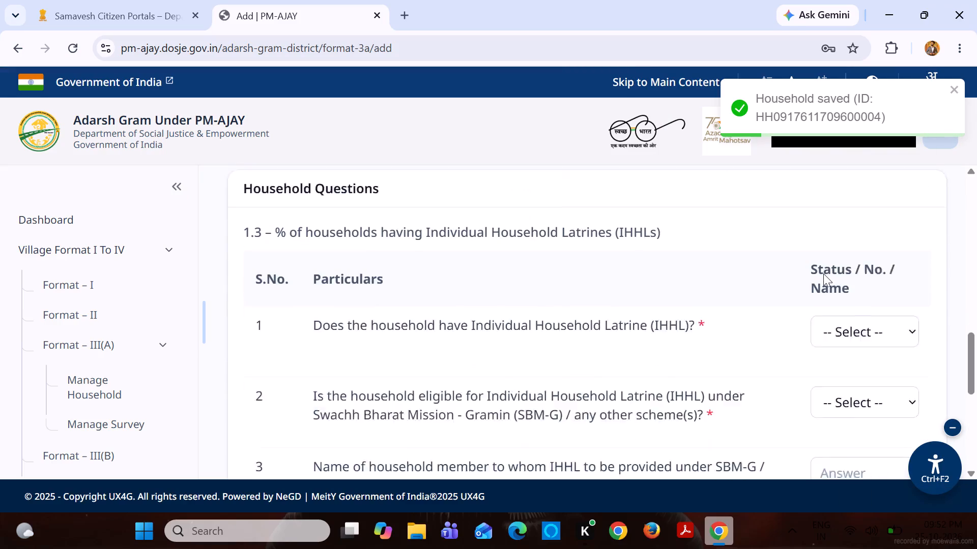
scroll(823, 273, down, 1)
drag(881, 267, 842, 330)
click(842, 330)
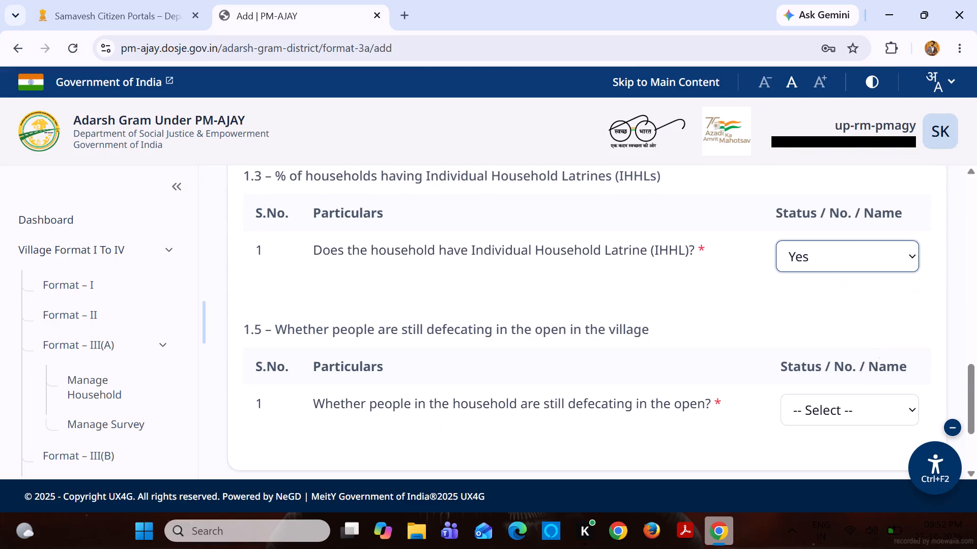
click(858, 404)
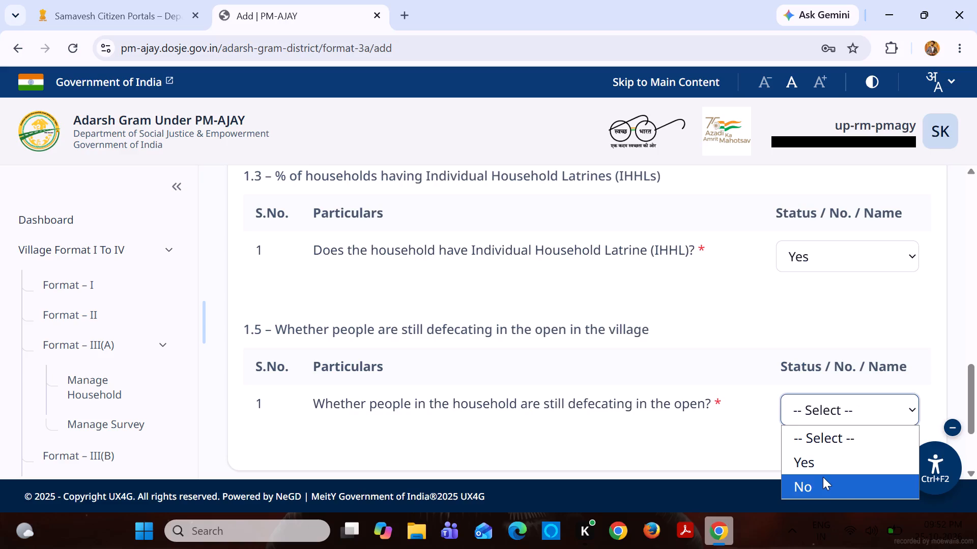
click(823, 477)
scroll(766, 343, down, 3)
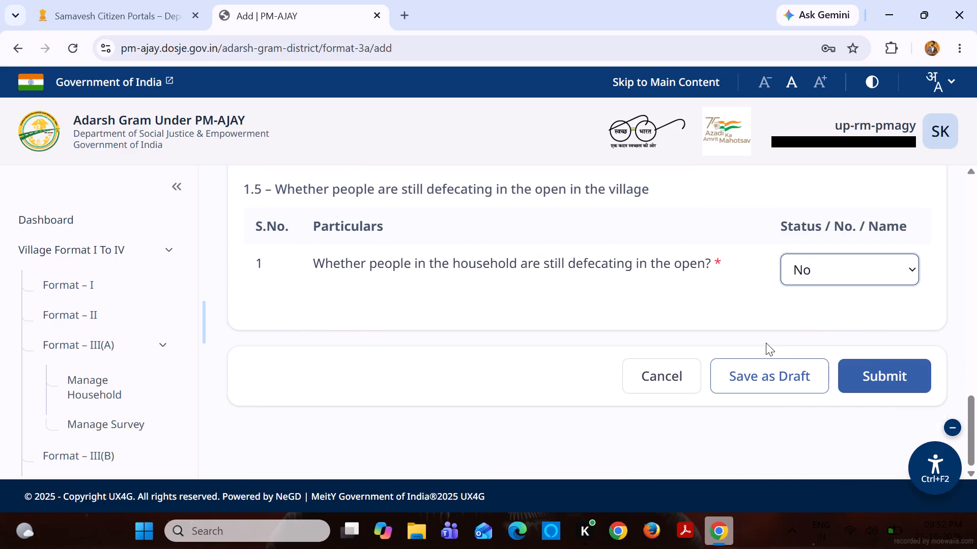
scroll(766, 343, down, 2)
click(876, 371)
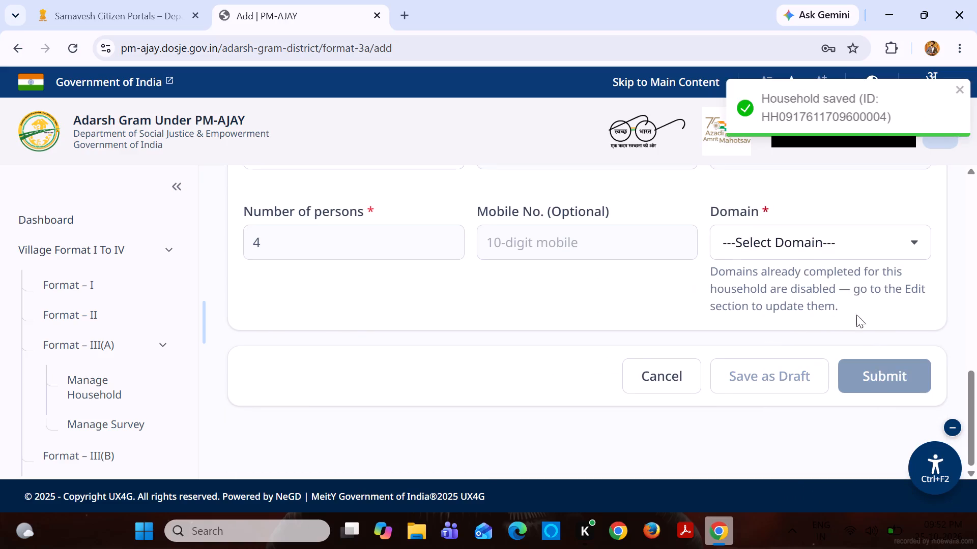
Select the Education domain and enter 0 children for each of the age groups 6-10, 11-13, 14-15 and 16-17 years.
click(828, 242)
click(741, 389)
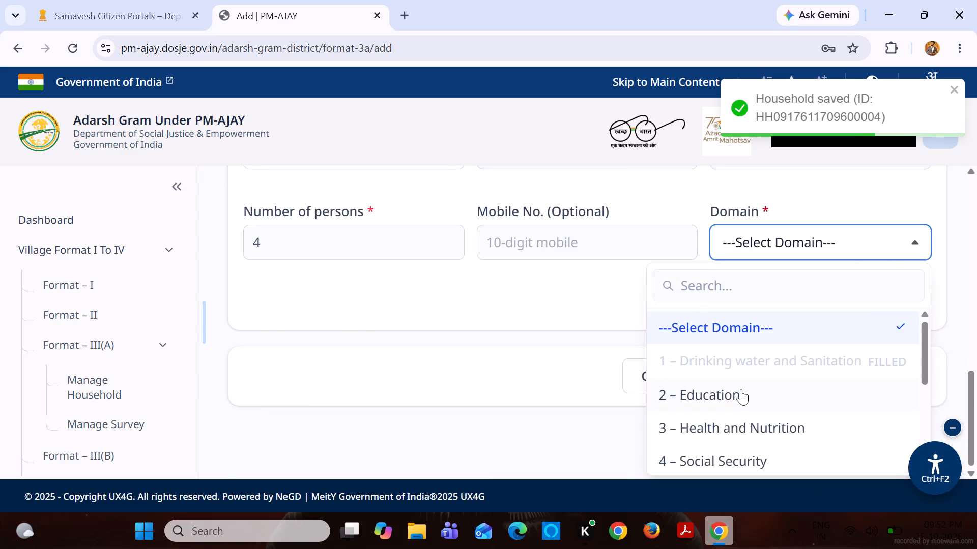
scroll(741, 389, down, 4)
click(821, 250)
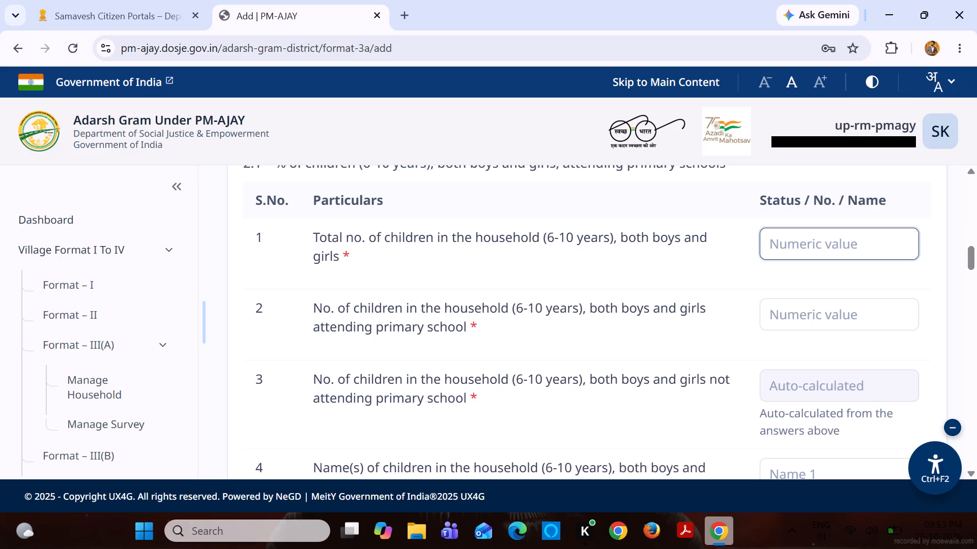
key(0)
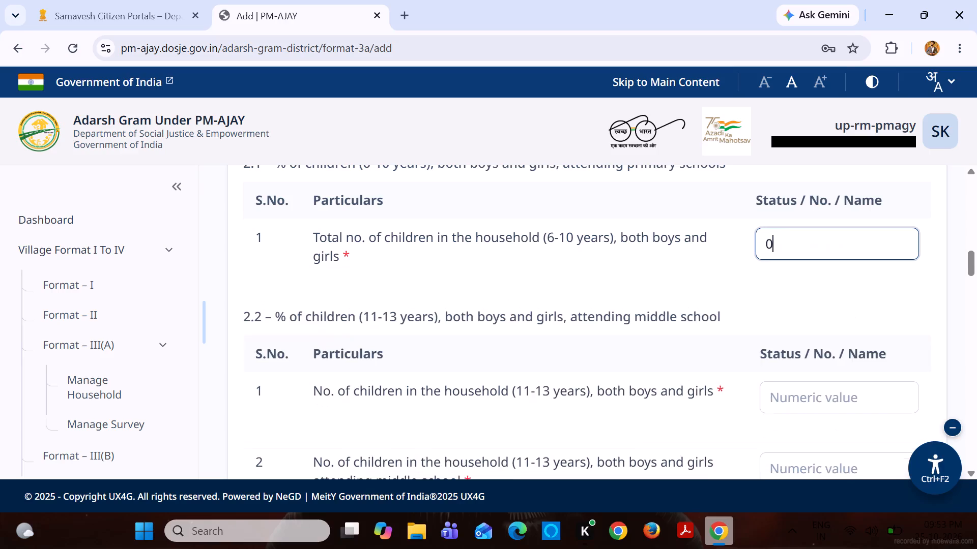
scroll(821, 250, down, 2)
click(804, 255)
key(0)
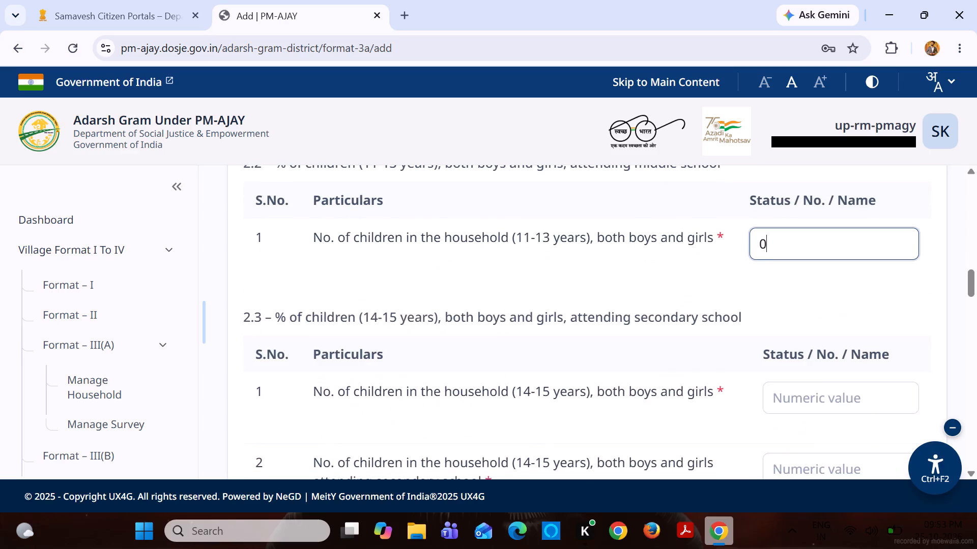
scroll(804, 255, down, 1)
click(845, 304)
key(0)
scroll(845, 304, down, 1)
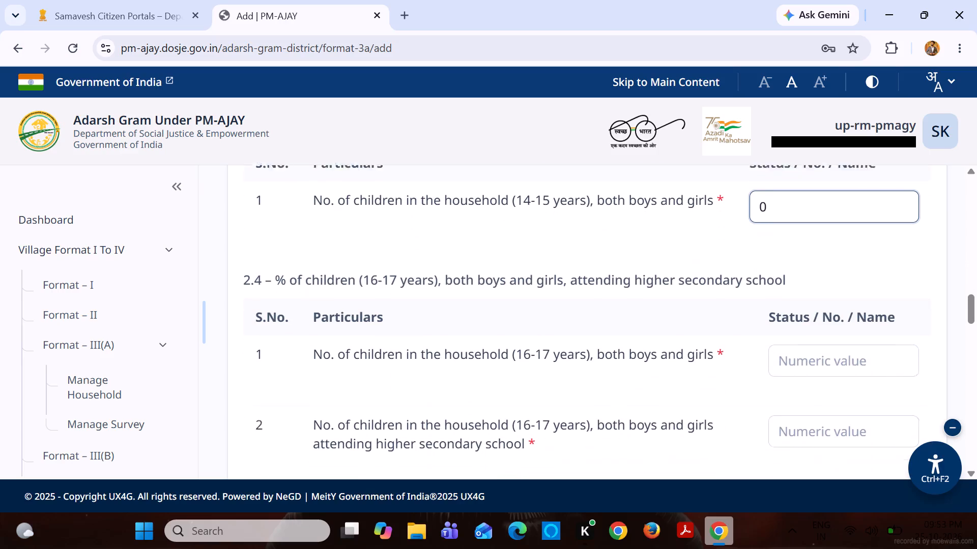
click(817, 345)
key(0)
Enter 0 children aged 18-23 and 0 eligible for both Pre-matric and Post-matric Scholarships, and submit the Education domain.
scroll(817, 345, down, 4)
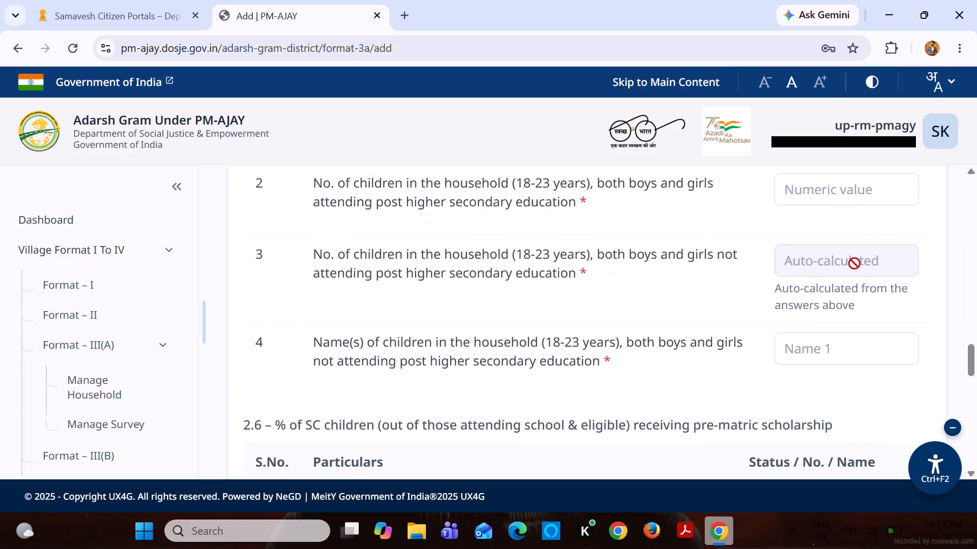
scroll(854, 263, up, 1)
click(791, 223)
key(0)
scroll(791, 223, down, 2)
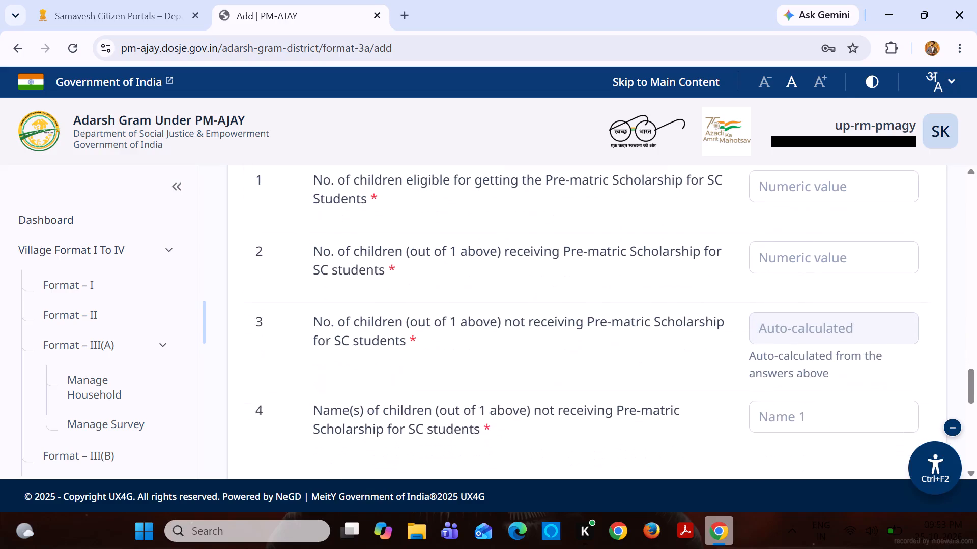
click(774, 194)
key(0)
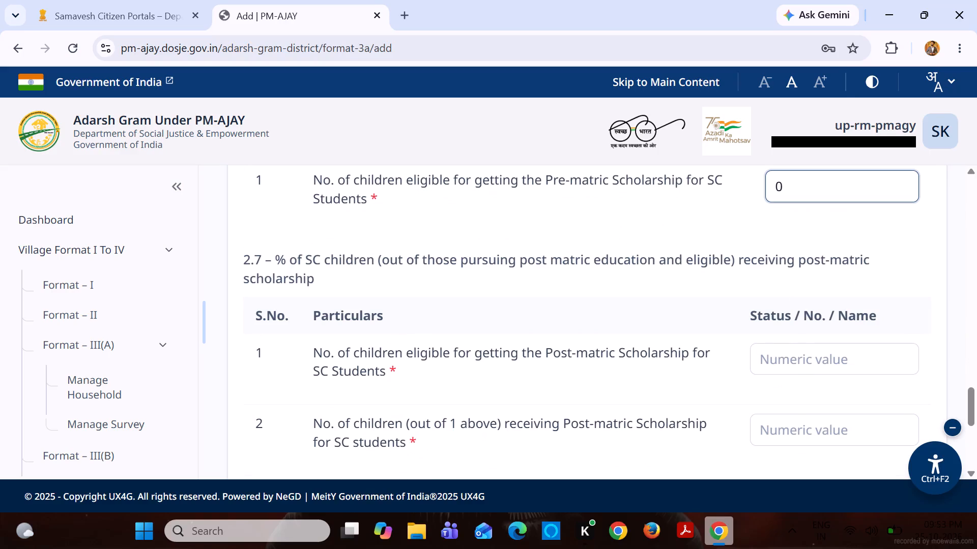
click(803, 368)
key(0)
scroll(803, 368, down, 1)
click(873, 380)
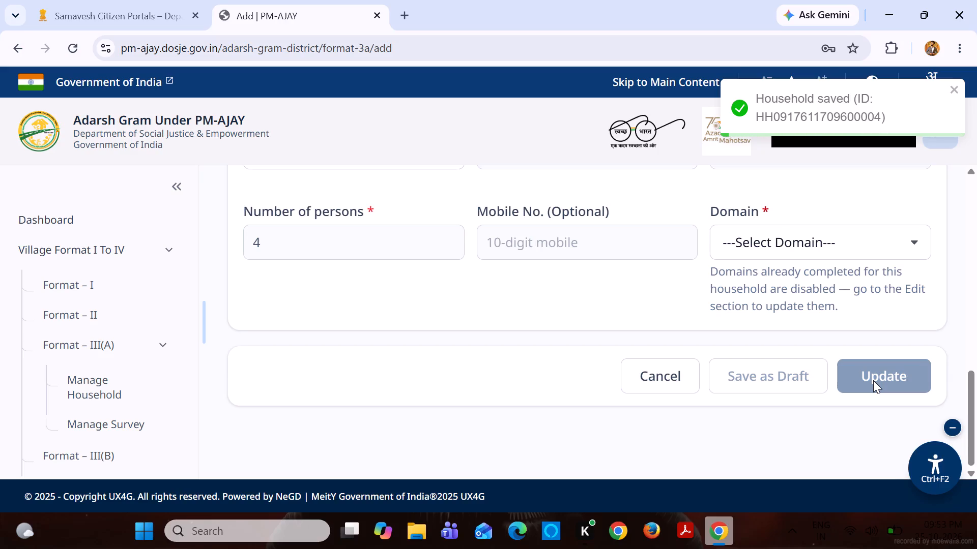
Select the Health and Nutrition domain, answer Yes for coverage under a Health Protection Scheme, and enter 0 pregnant women.
click(896, 250)
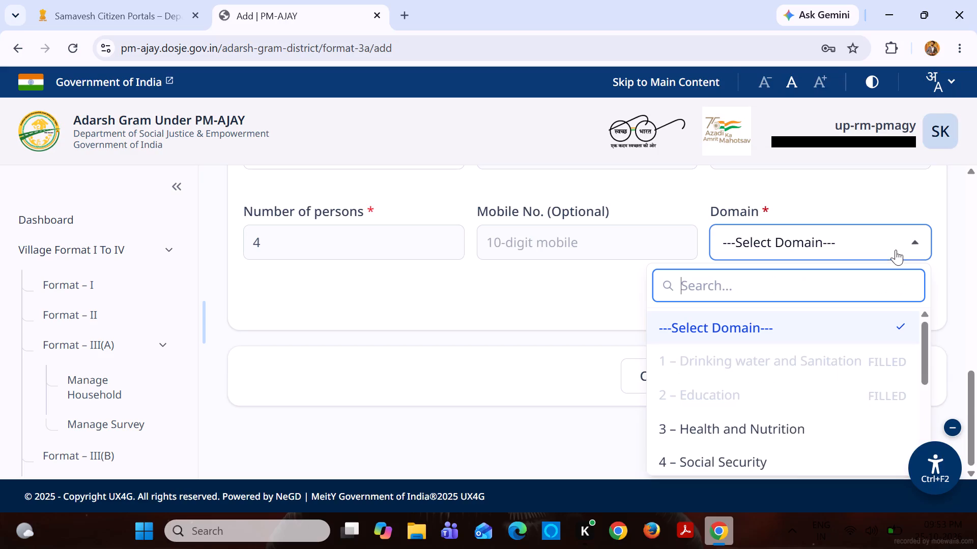
scroll(821, 388, down, 1)
click(769, 357)
scroll(769, 357, down, 1)
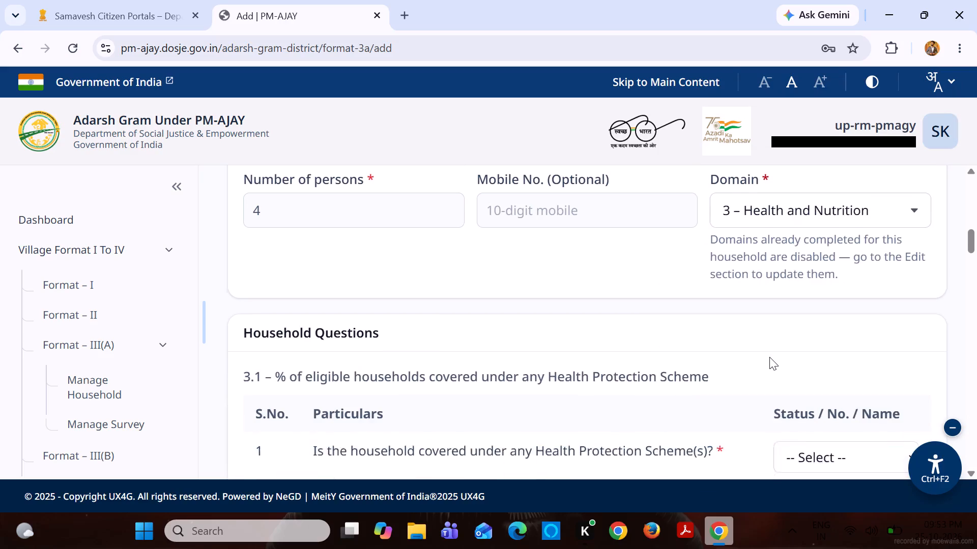
scroll(769, 357, down, 2)
click(857, 327)
click(811, 391)
scroll(811, 391, down, 1)
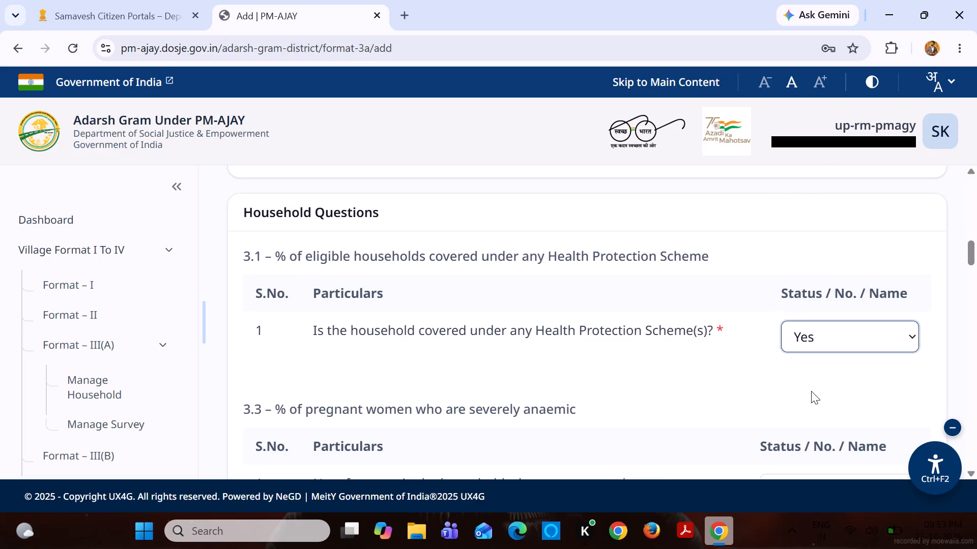
scroll(811, 391, down, 4)
click(802, 340)
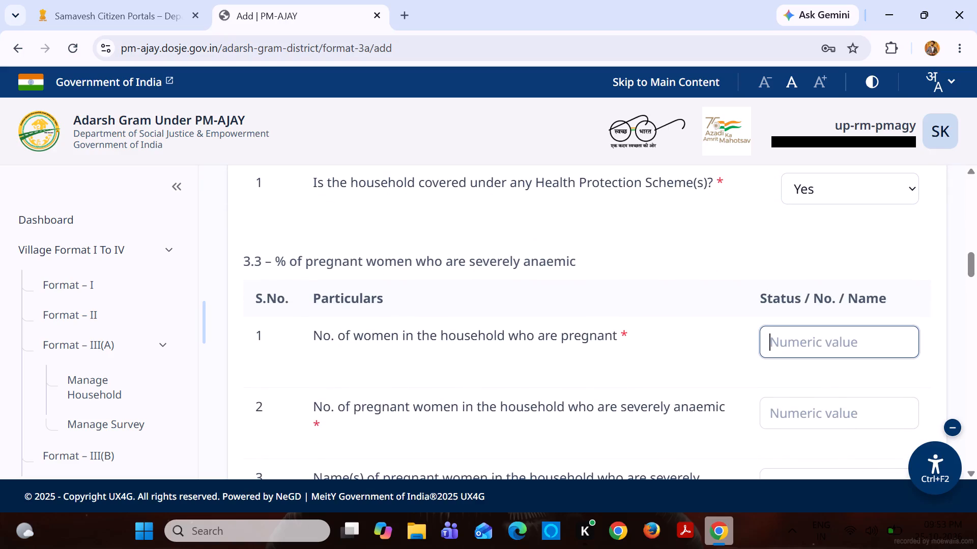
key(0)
Enter 0 for last year's deliveries, the low-birth-weight section's first count, children below one year and children aged 0-5 years.
scroll(802, 340, down, 4)
click(735, 356)
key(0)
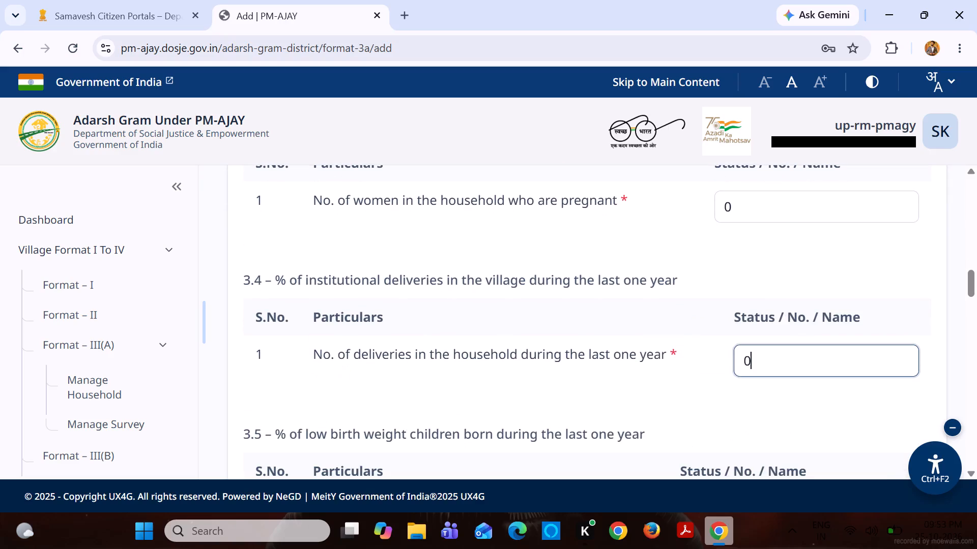
scroll(735, 356, down, 4)
click(729, 323)
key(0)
scroll(729, 323, down, 2)
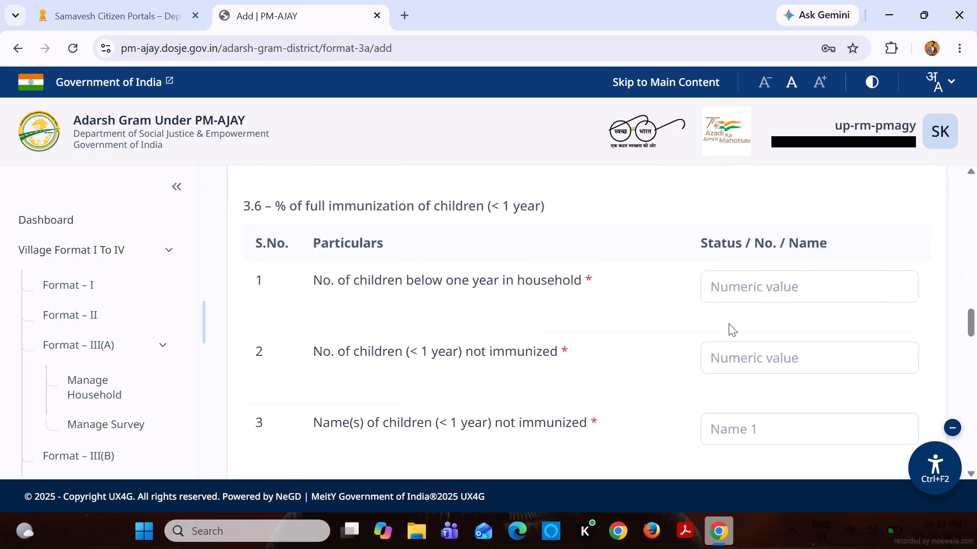
scroll(729, 323, down, 1)
click(761, 256)
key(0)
click(748, 416)
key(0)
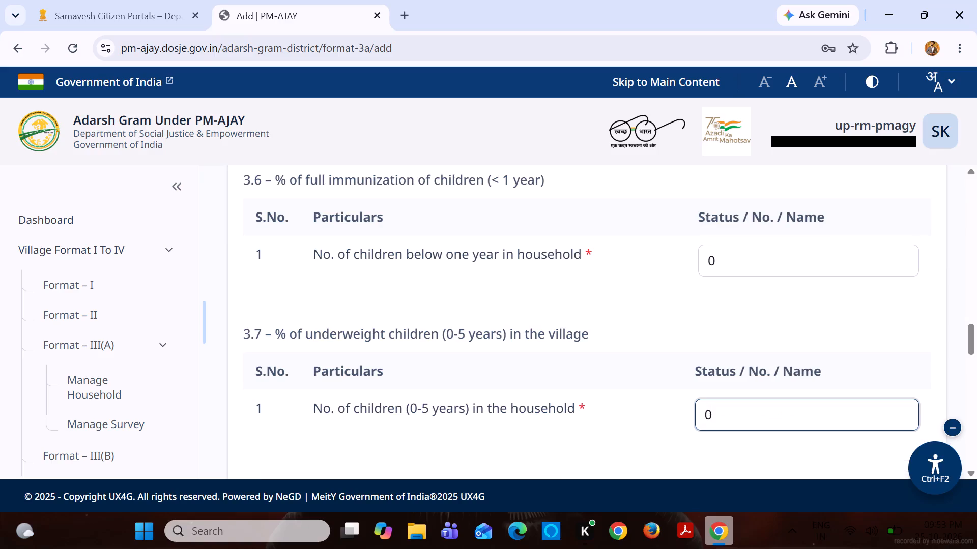
Enter 0 for women pregnant last year, children under 1 year in 3.9 and members with communicable diseases, and submit the domain.
scroll(748, 416, down, 6)
click(733, 254)
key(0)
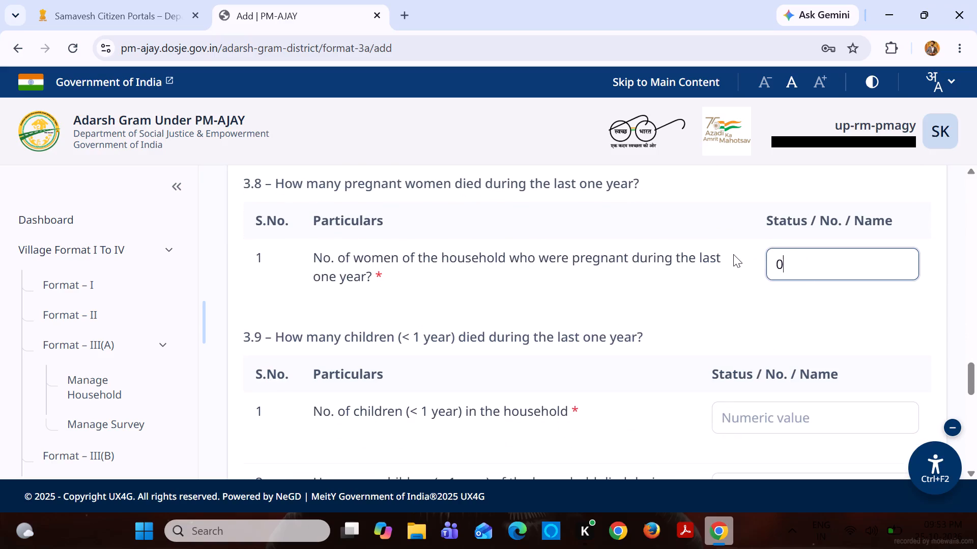
click(749, 425)
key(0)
scroll(749, 425, down, 5)
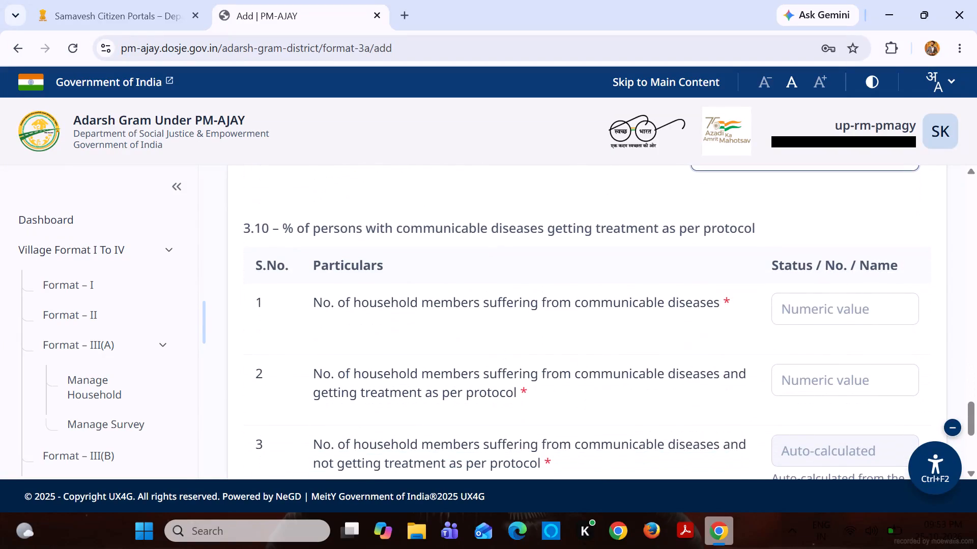
click(809, 321)
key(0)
click(903, 409)
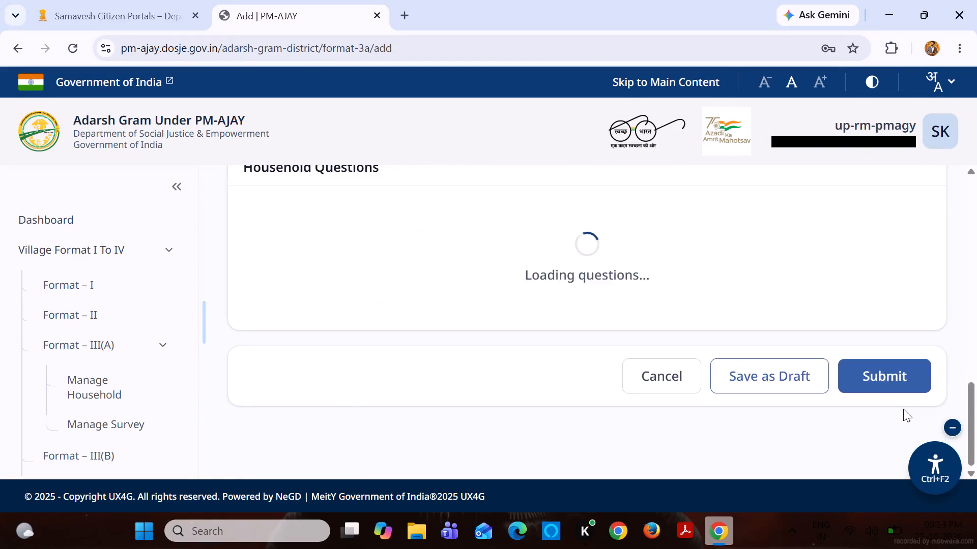
Select the Social Security domain, enter 0 persons eligible for each of Widow, Old Age and Disability Pension, and submit the domain.
click(871, 284)
scroll(756, 209, down, 1)
click(734, 158)
scroll(789, 284, down, 2)
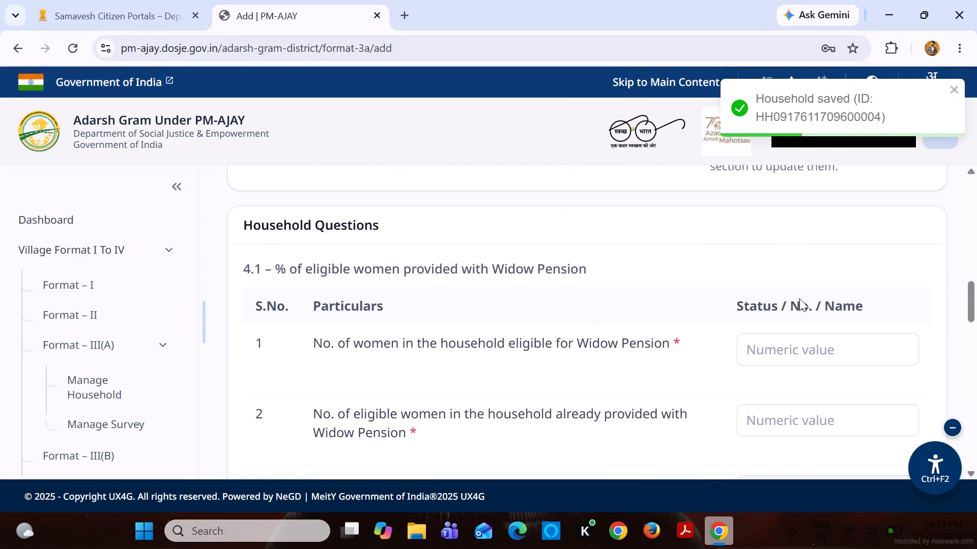
click(775, 345)
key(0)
scroll(775, 345, down, 5)
click(774, 203)
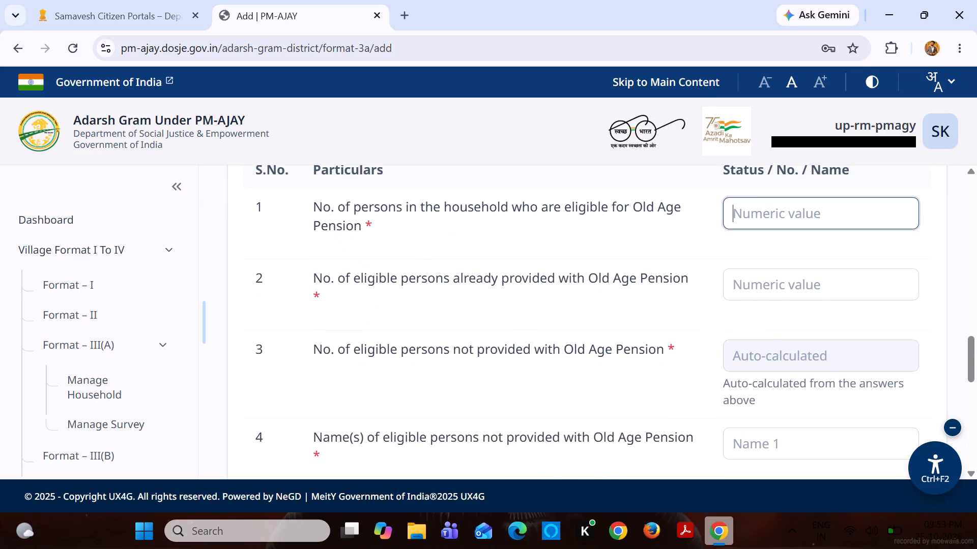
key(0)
click(774, 369)
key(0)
scroll(774, 363, down, 5)
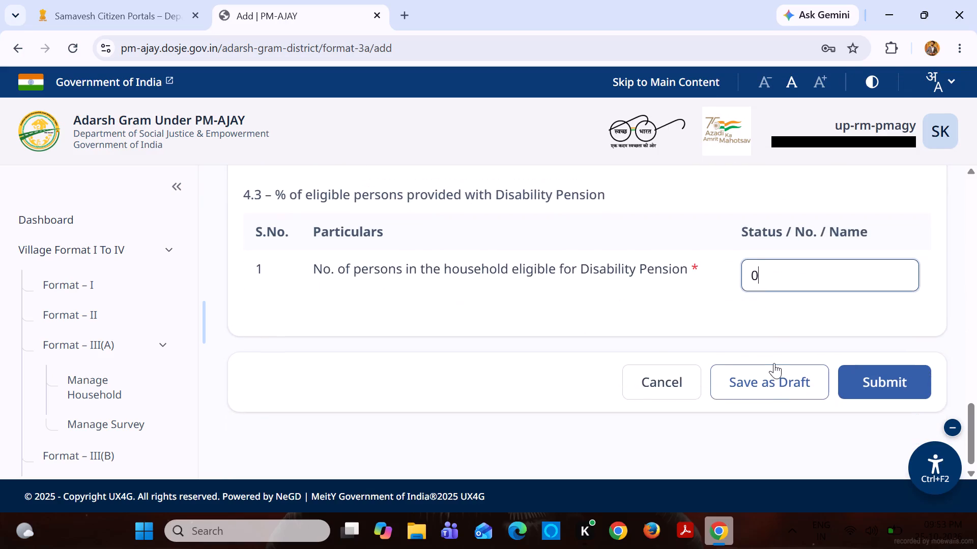
click(867, 373)
Select the Rural Roads and Housing domain, answer No for living in a Kachcha/unsafe house, and submit the domain.
click(848, 236)
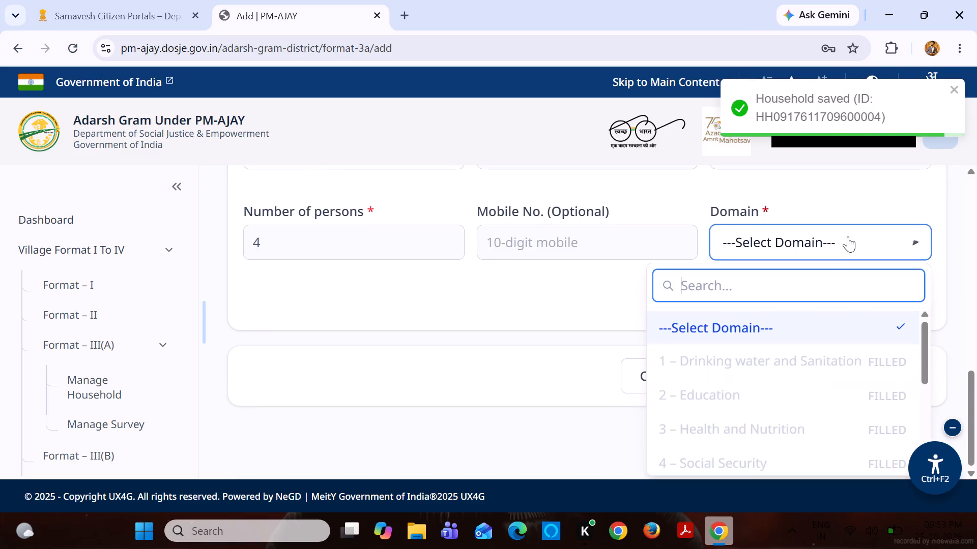
scroll(795, 340, down, 2)
click(740, 363)
scroll(740, 363, down, 3)
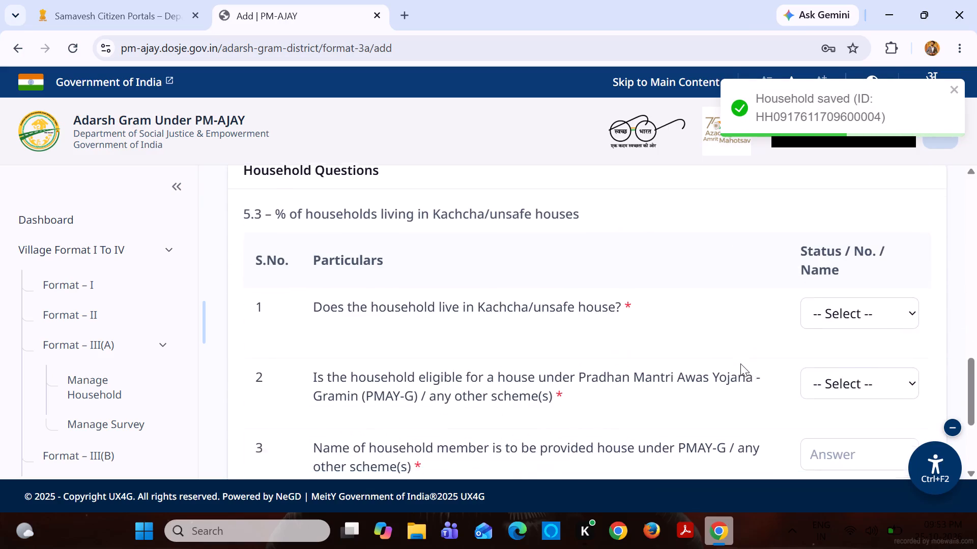
drag(861, 295, 831, 388)
click(831, 388)
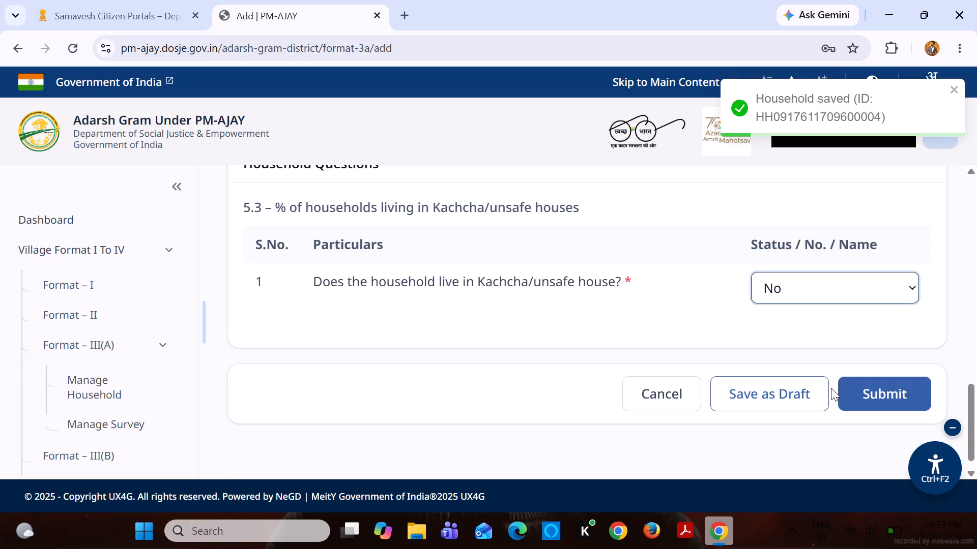
click(871, 388)
Select the Electricity and Clean Fuel domain and answer Yes for having an electricity connection in both sections 6.2 and 6.3.
click(867, 276)
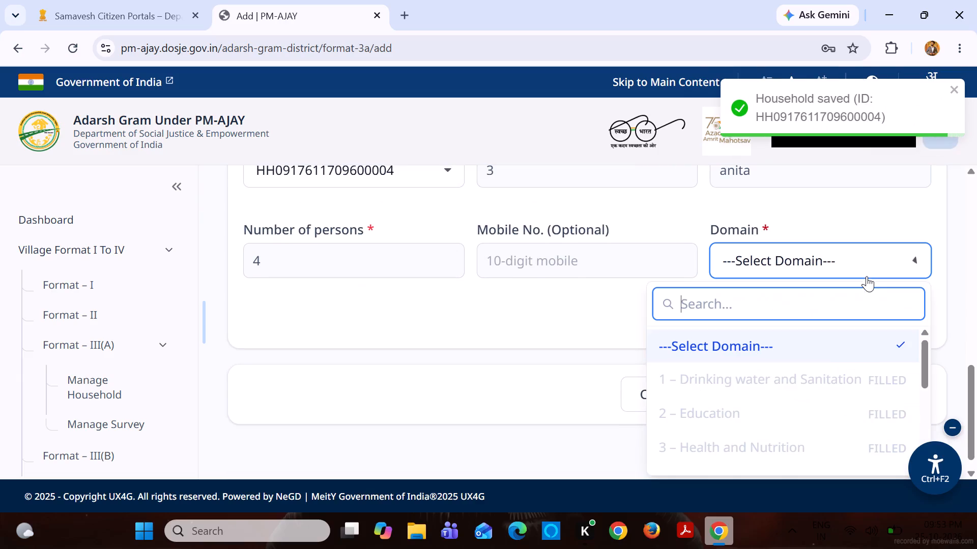
scroll(815, 354, down, 2)
click(742, 392)
scroll(742, 392, down, 3)
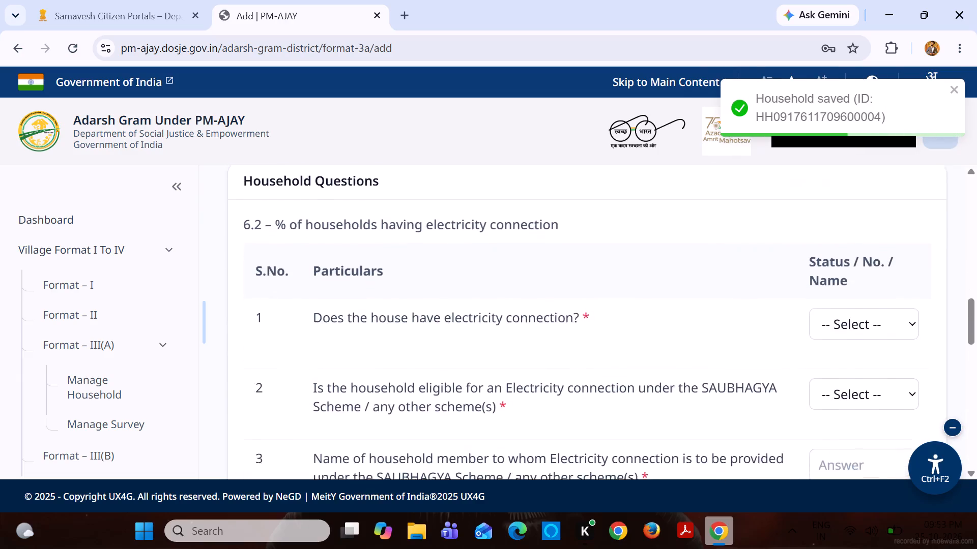
drag(884, 324, 837, 368)
click(837, 368)
scroll(837, 368, down, 3)
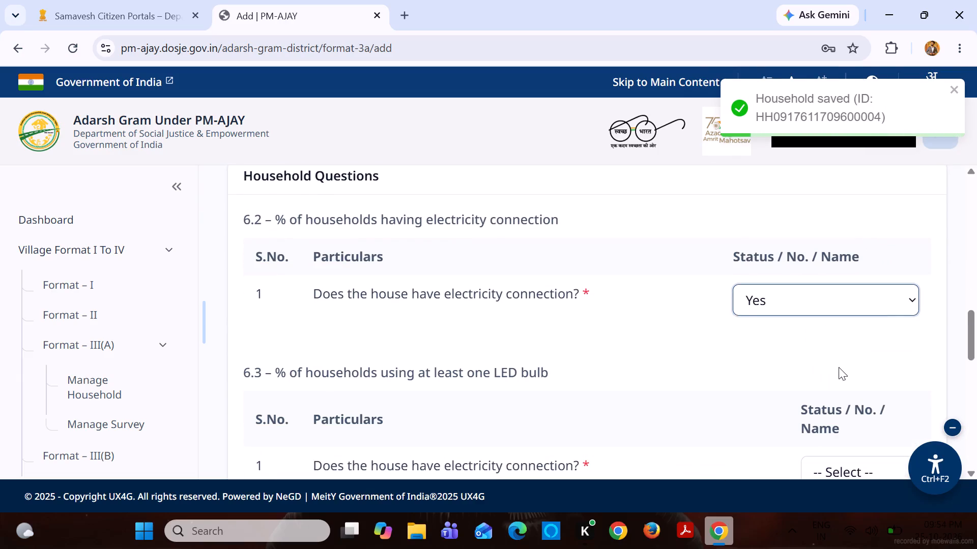
scroll(840, 367, down, 2)
drag(875, 327, 809, 378)
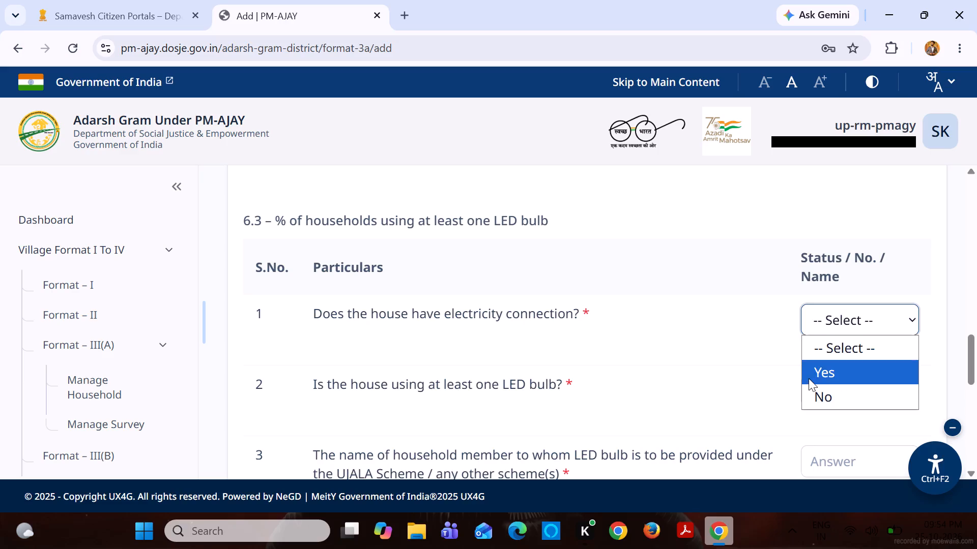
click(809, 378)
Answer Yes for using at least one LED bulb and Yes for using clean fuel, and submit the Electricity and Clean Fuel domain.
scroll(809, 378, down, 2)
drag(881, 256, 831, 308)
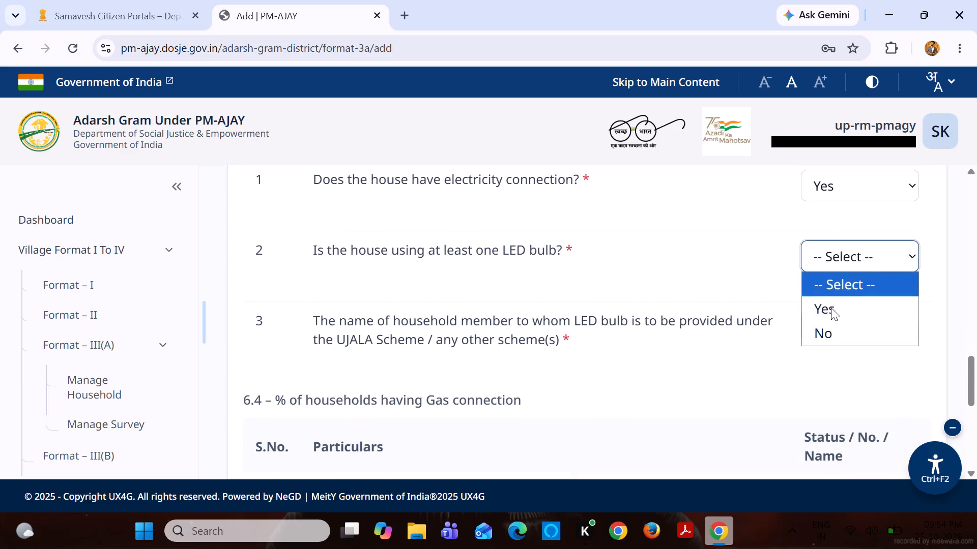
drag(831, 308, 830, 309)
click(830, 309)
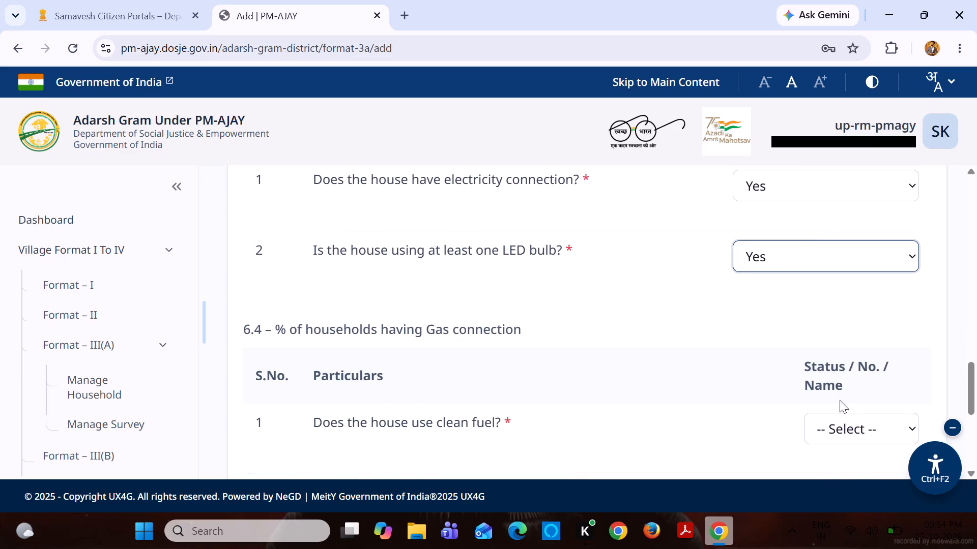
click(845, 432)
click(848, 369)
scroll(848, 369, down, 4)
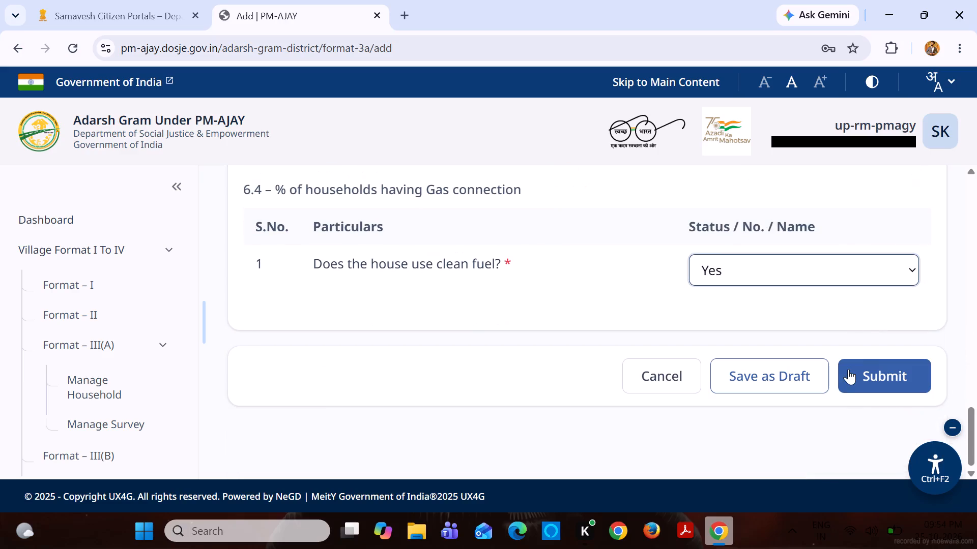
click(872, 373)
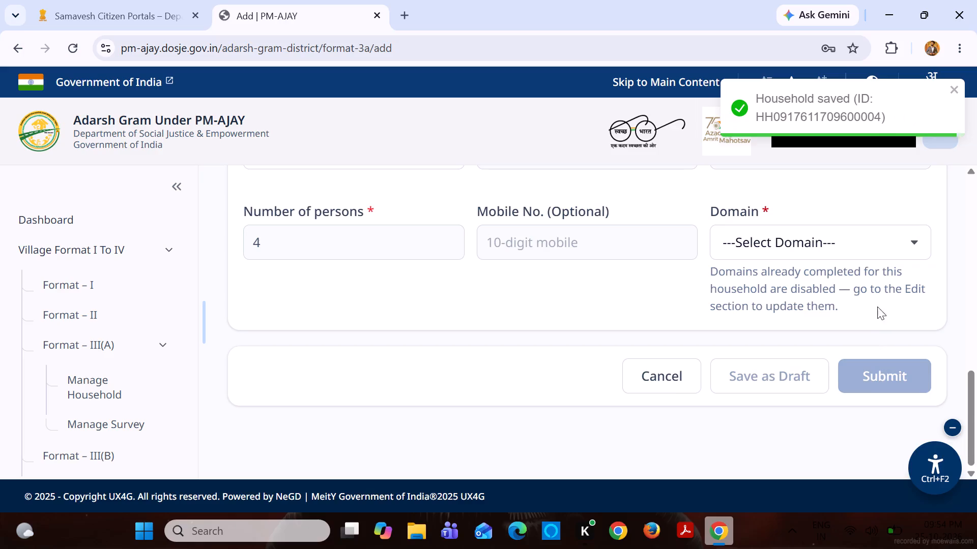
Select the Agricultural Practices etc. domain, answer No for the household being involved in farming, and submit the domain.
click(868, 244)
scroll(825, 355, down, 2)
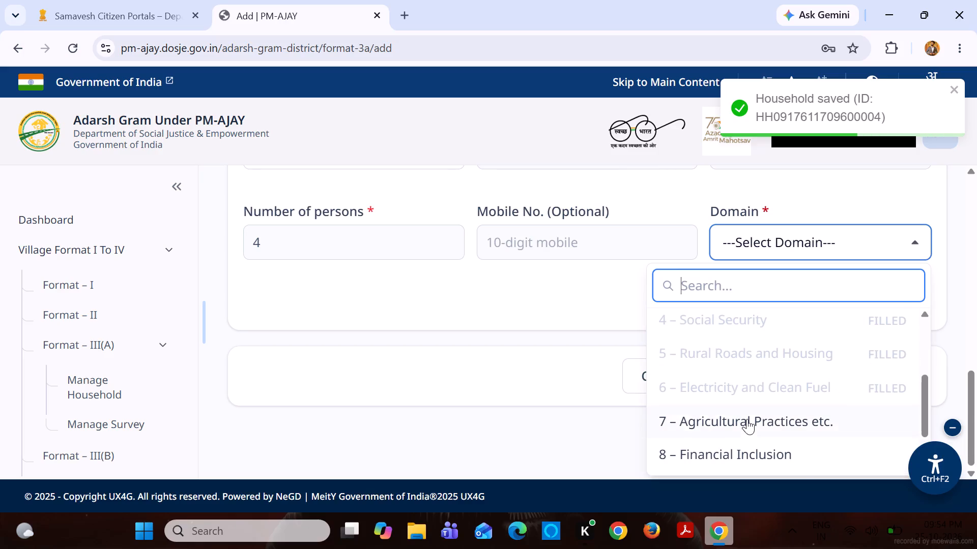
click(747, 419)
scroll(747, 419, down, 5)
drag(871, 241, 827, 281)
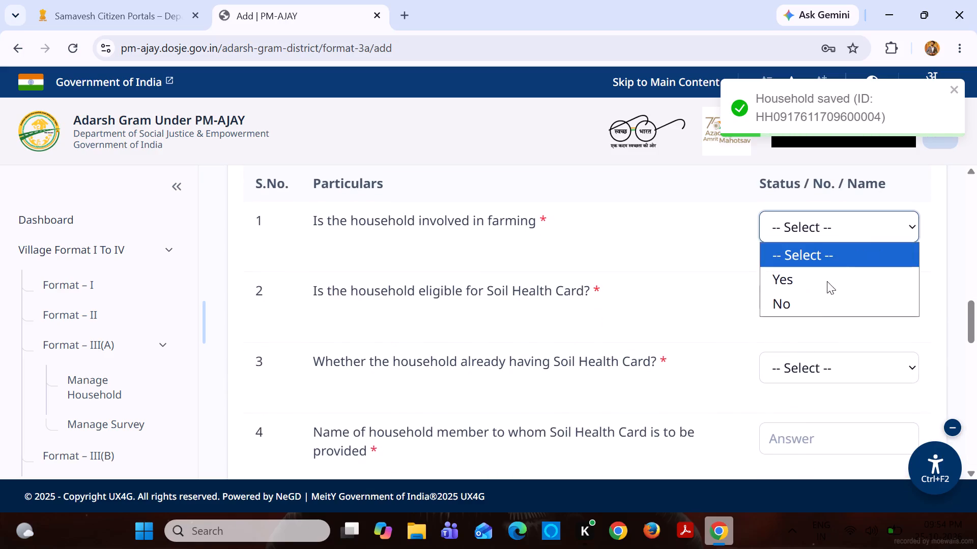
drag(827, 281, 796, 307)
click(796, 307)
scroll(796, 307, down, 9)
click(890, 374)
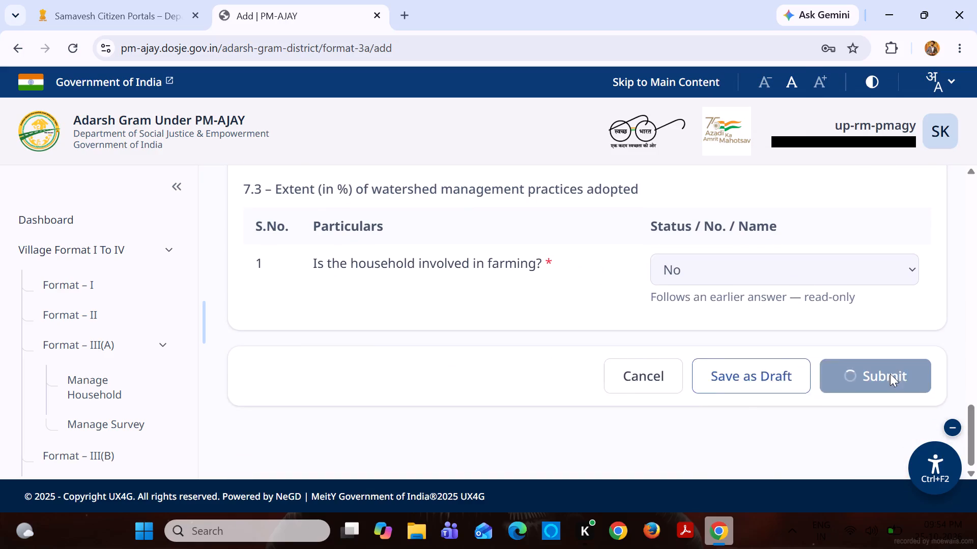
Select the Financial Inclusion domain and enter 4 persons above 5 years, with 4 already having Aadhaar.
scroll(890, 374, down, 1)
click(872, 236)
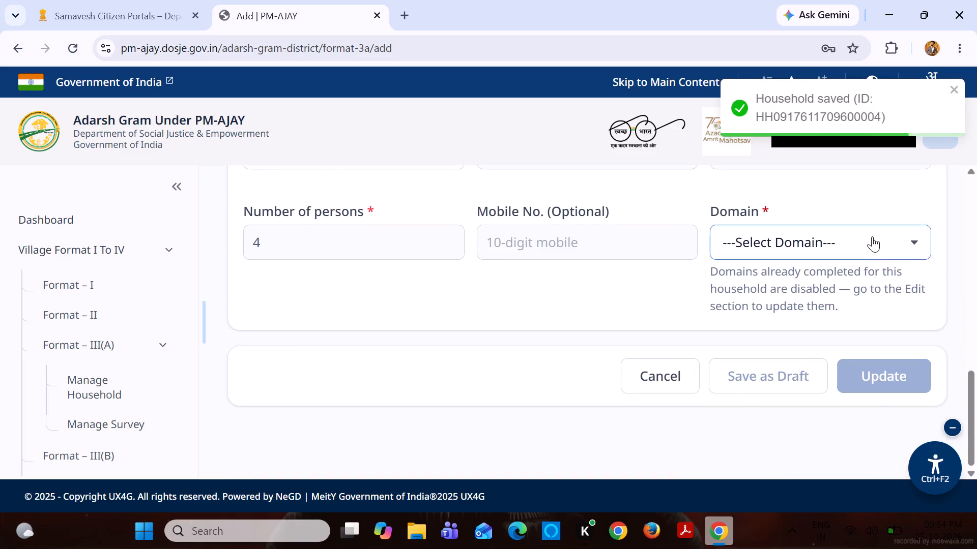
scroll(830, 341, down, 6)
click(760, 395)
scroll(760, 395, down, 3)
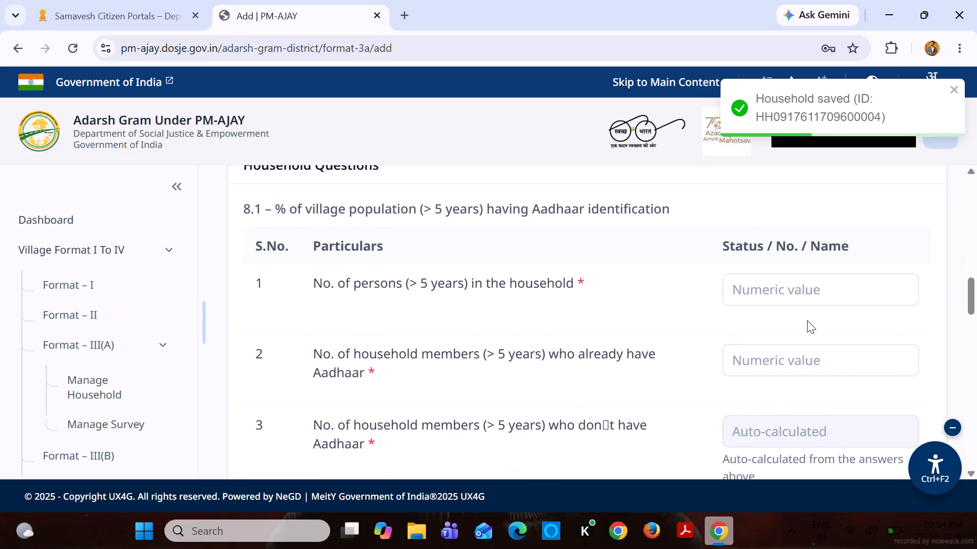
click(810, 300)
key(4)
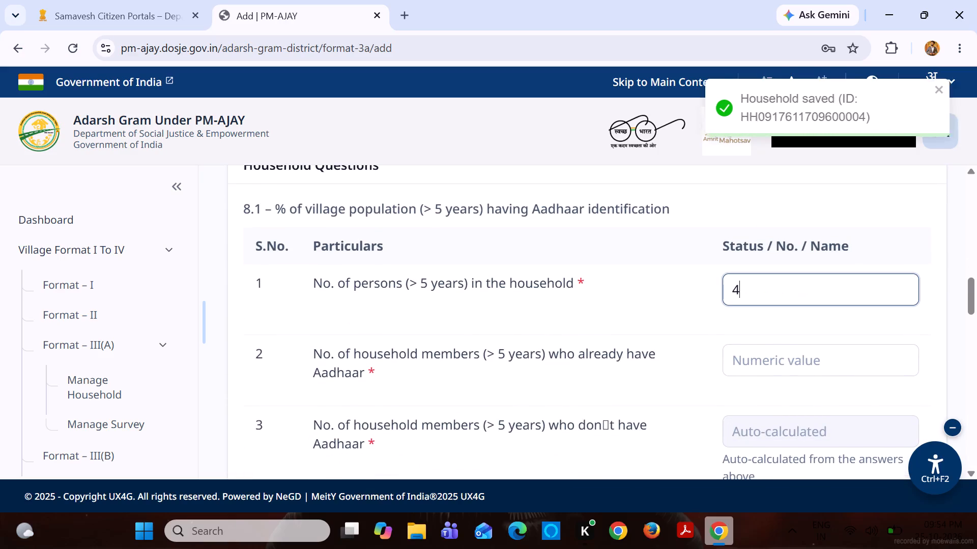
click(793, 352)
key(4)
Enter 2 members above 18 eligible for a Banks/Post Office account and 2 who have one.
scroll(793, 352, down, 5)
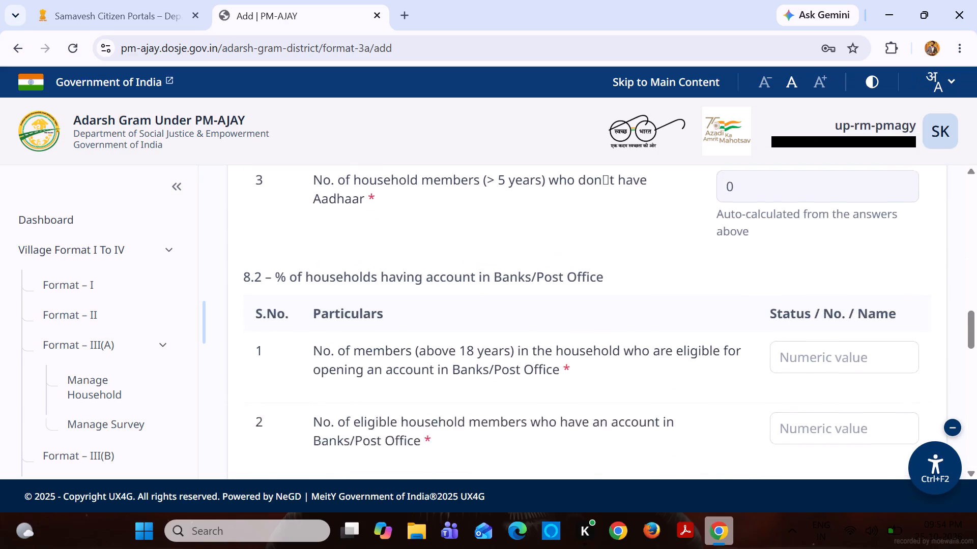
click(816, 311)
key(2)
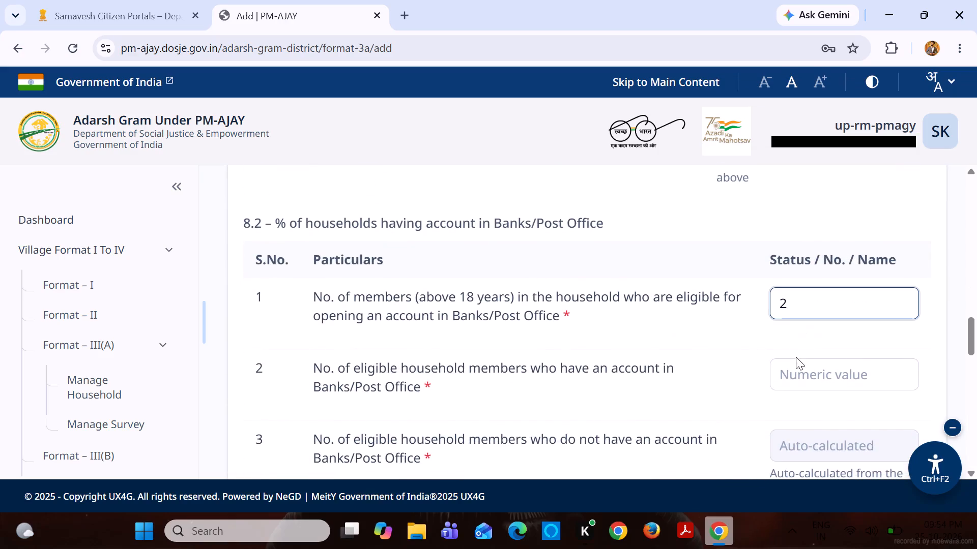
click(789, 387)
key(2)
Enter 0 members eligible for both the PMSBY and PMJJBY insurance schemes, and submit the Financial Inclusion domain.
scroll(789, 381, down, 6)
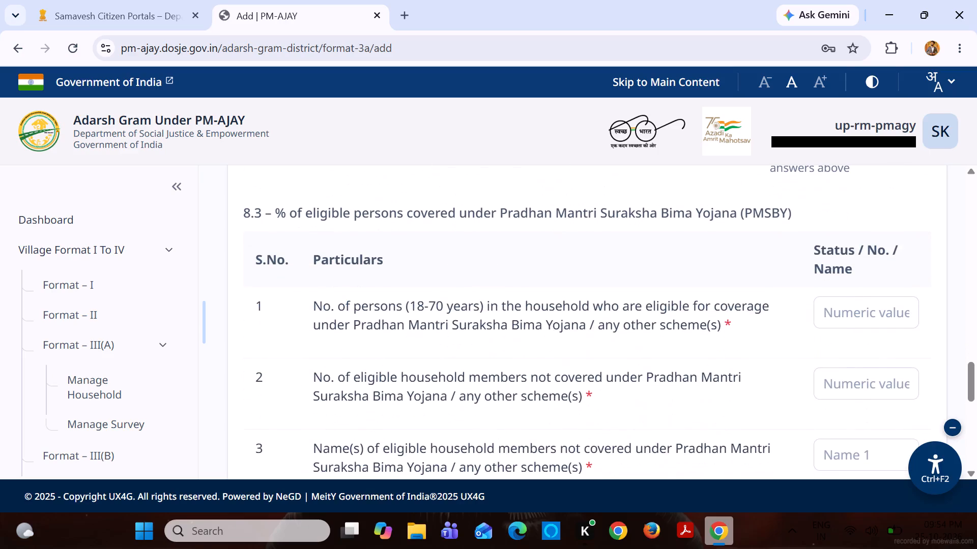
click(868, 309)
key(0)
scroll(868, 309, down, 3)
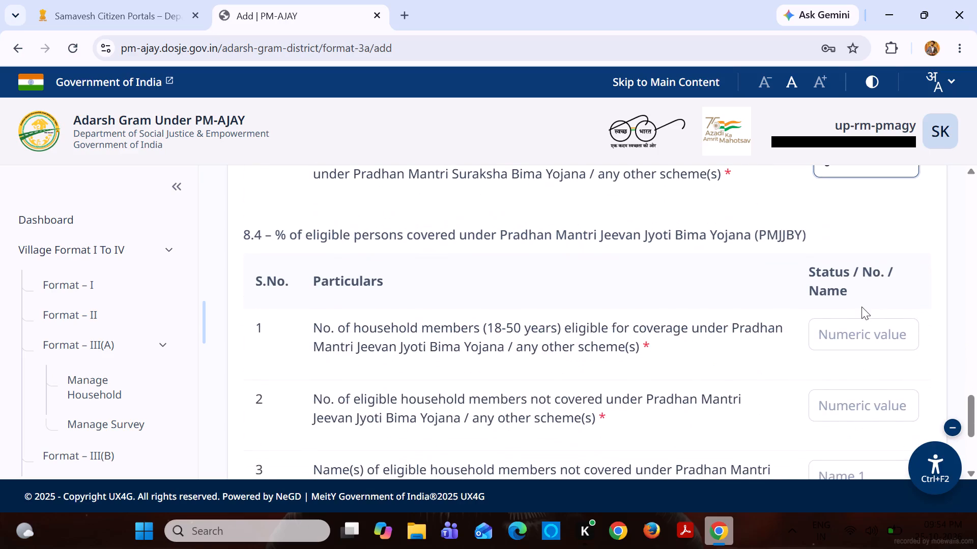
click(851, 323)
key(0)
scroll(851, 323, down, 1)
click(897, 383)
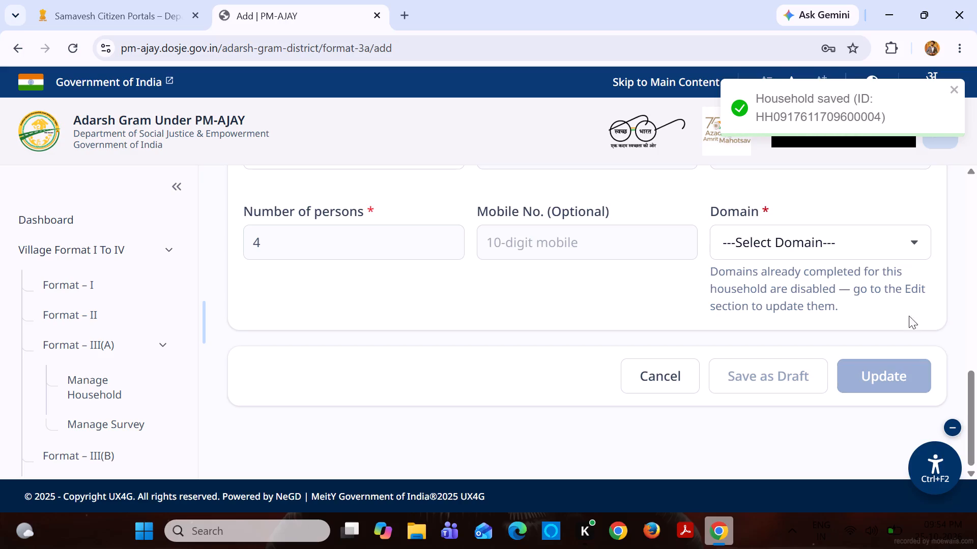
Select the Digitization domain, enter 0 household members eligible for PMGDISHA or other scheme training, and submit the domain.
click(888, 251)
scroll(841, 363, down, 7)
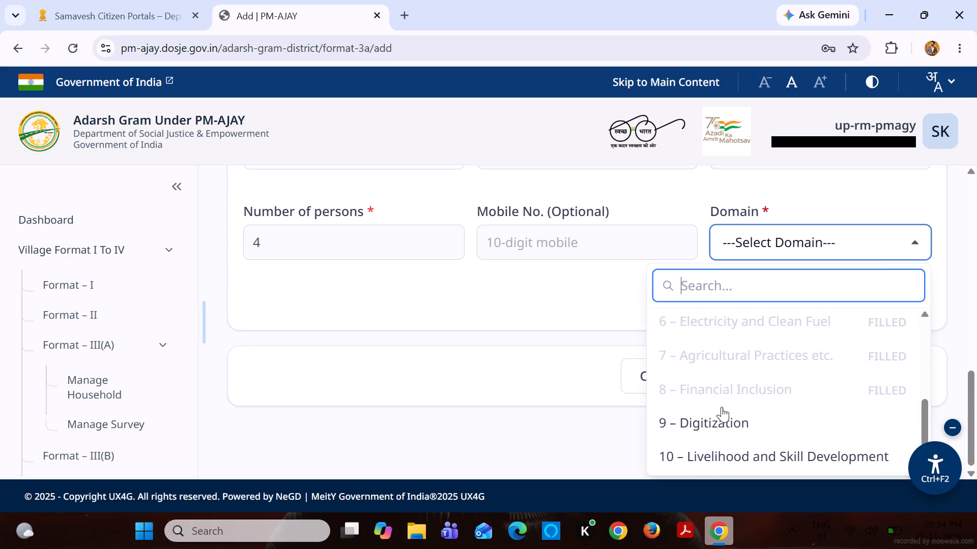
click(720, 414)
scroll(769, 320, down, 2)
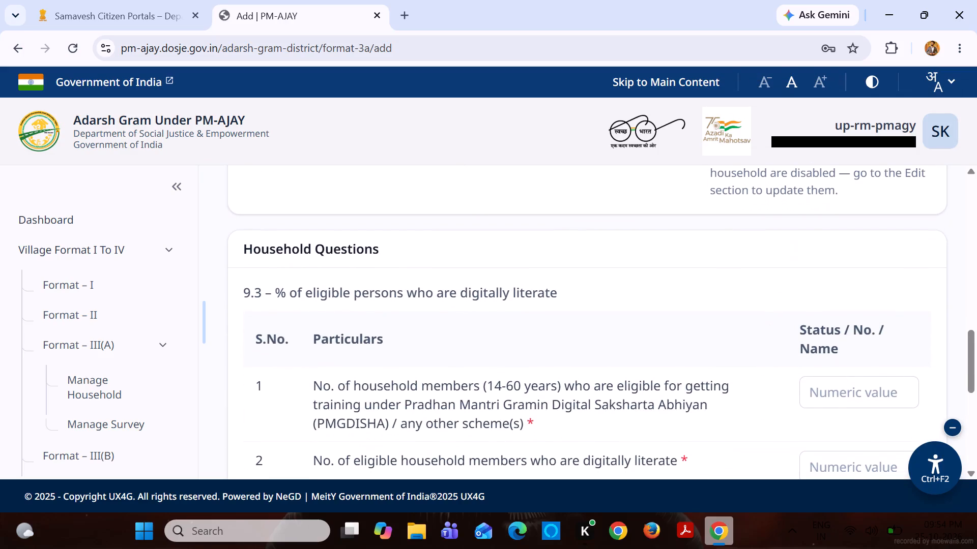
click(834, 397)
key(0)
scroll(834, 397, down, 6)
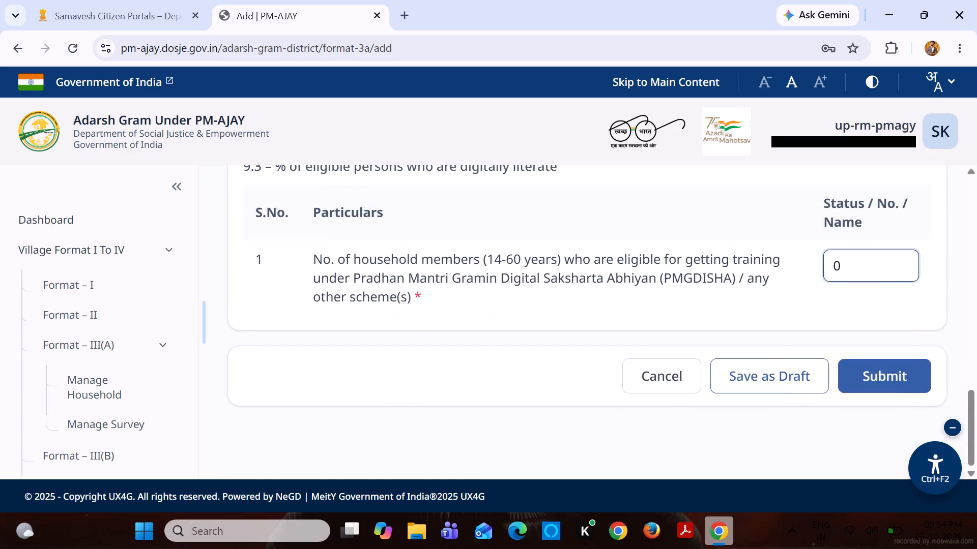
click(899, 381)
Select the Livelihood and Skill Development domain and enter 0 youth eligible for skill development training and 0 for bank linked loans.
click(875, 249)
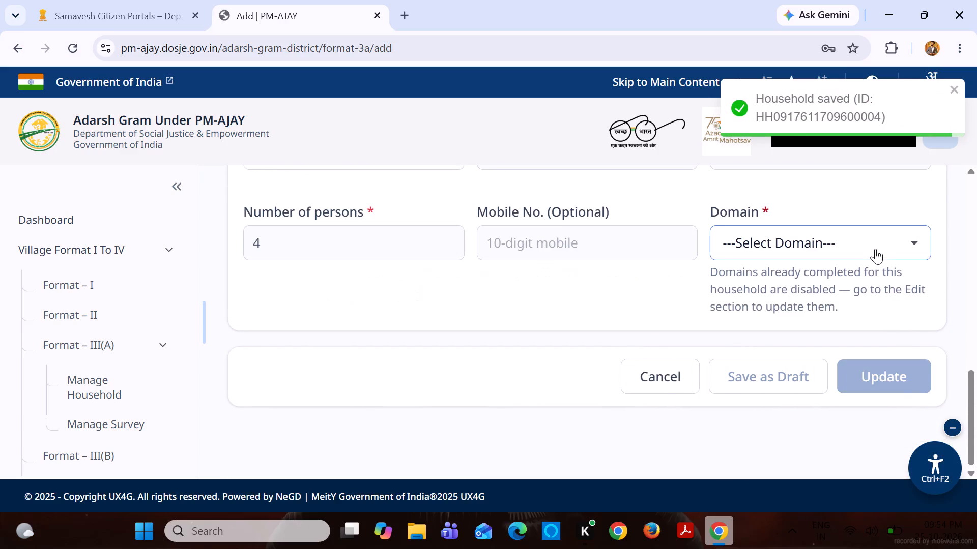
scroll(824, 370, down, 7)
click(726, 450)
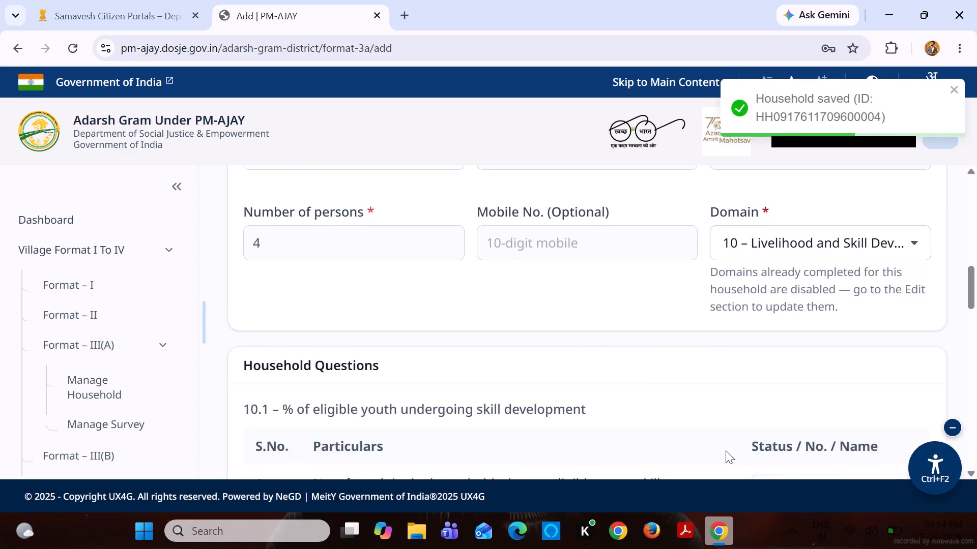
scroll(726, 450, down, 5)
click(822, 199)
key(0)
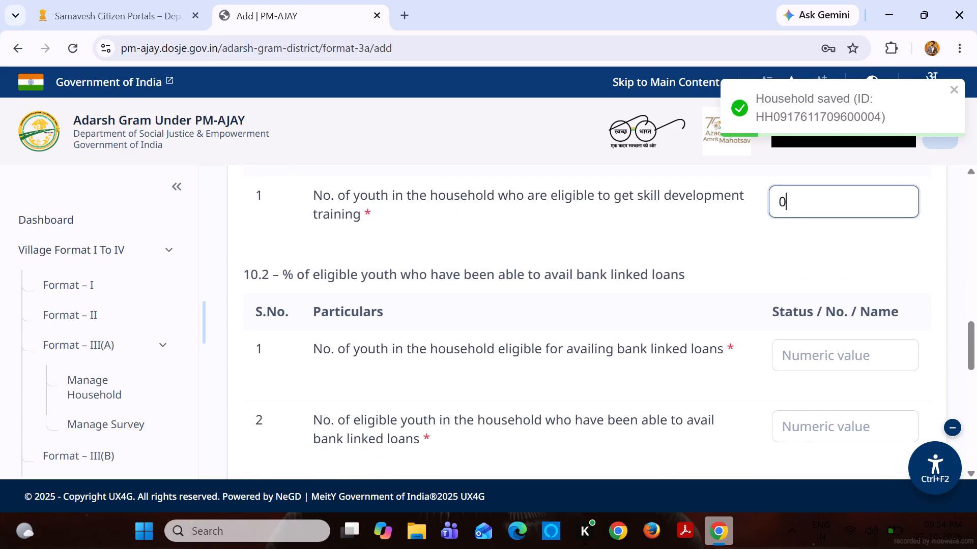
click(843, 350)
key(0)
Answer Yes for a household member belonging to a self-help group, and submit the Livelihood and Skill Development domain.
scroll(843, 350, down, 3)
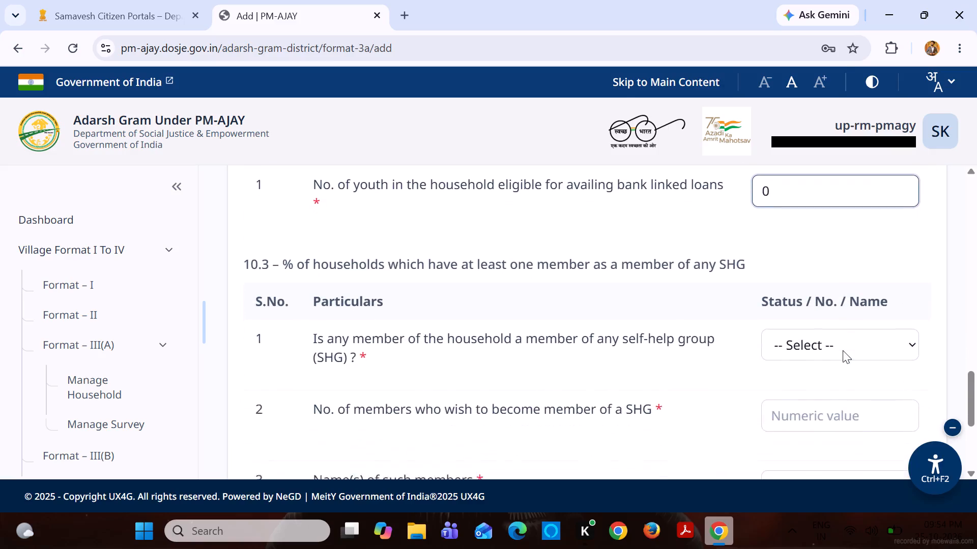
scroll(843, 350, down, 1)
drag(825, 331, 793, 378)
click(793, 378)
scroll(793, 378, down, 7)
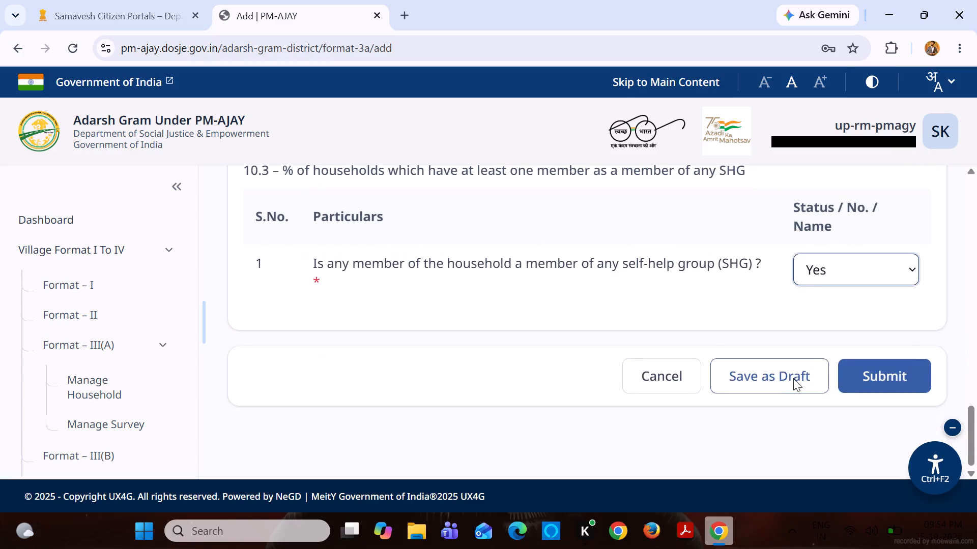
click(889, 368)
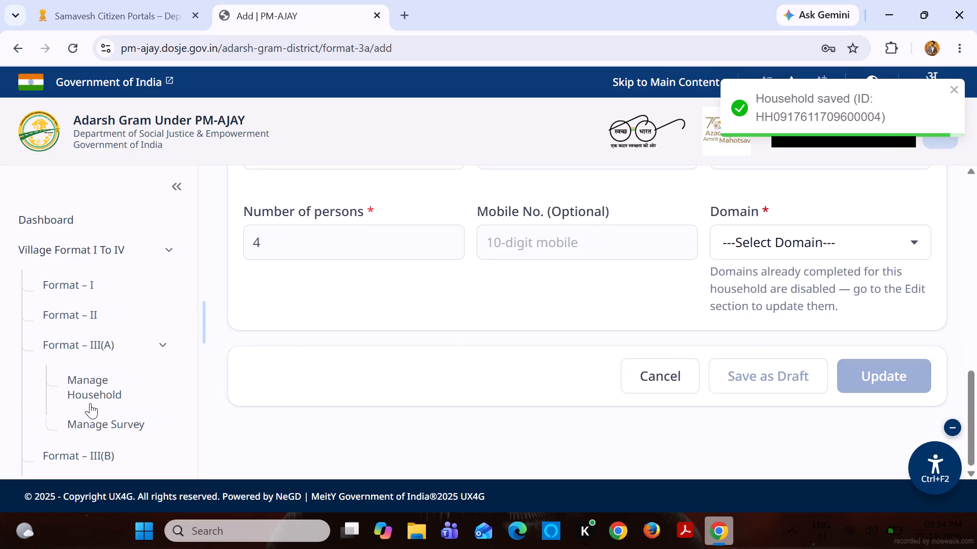
Open the Manage Household page of Format-III(A).
click(92, 404)
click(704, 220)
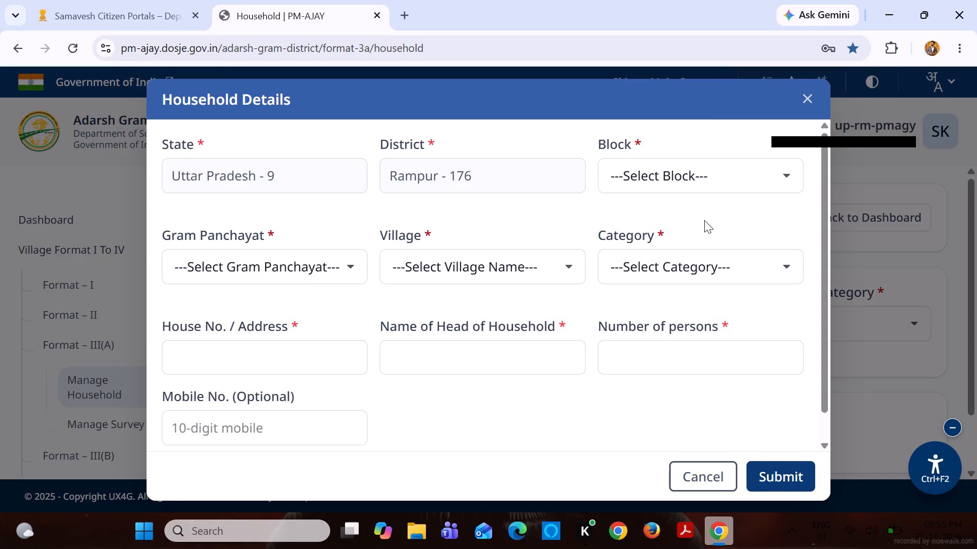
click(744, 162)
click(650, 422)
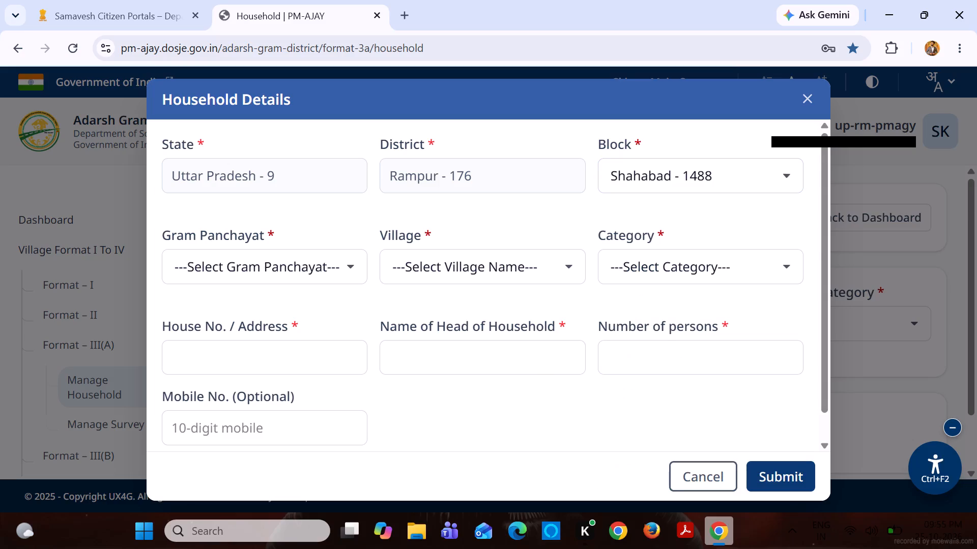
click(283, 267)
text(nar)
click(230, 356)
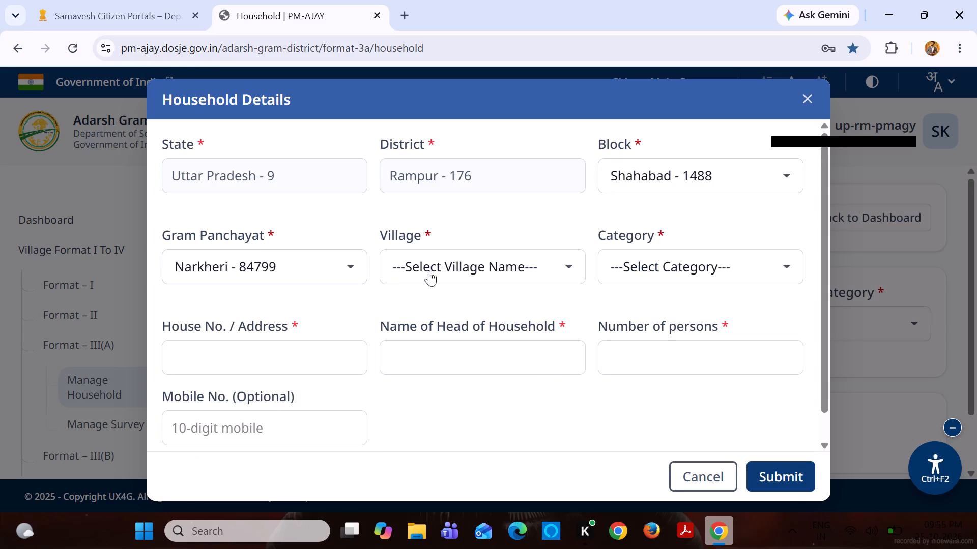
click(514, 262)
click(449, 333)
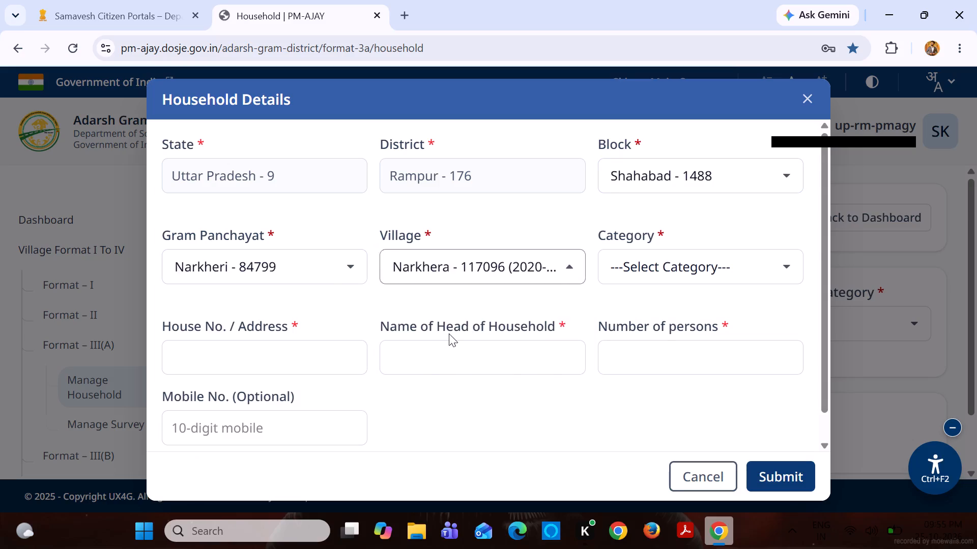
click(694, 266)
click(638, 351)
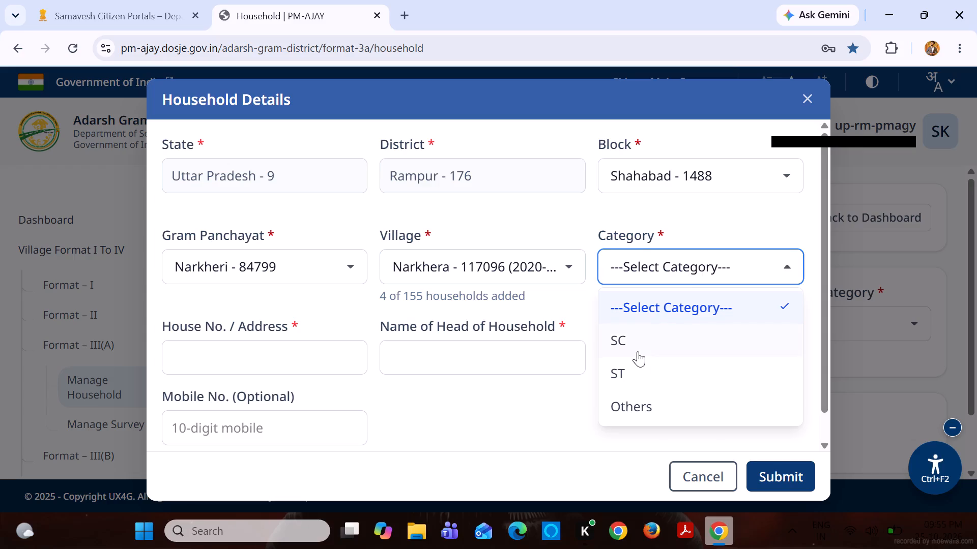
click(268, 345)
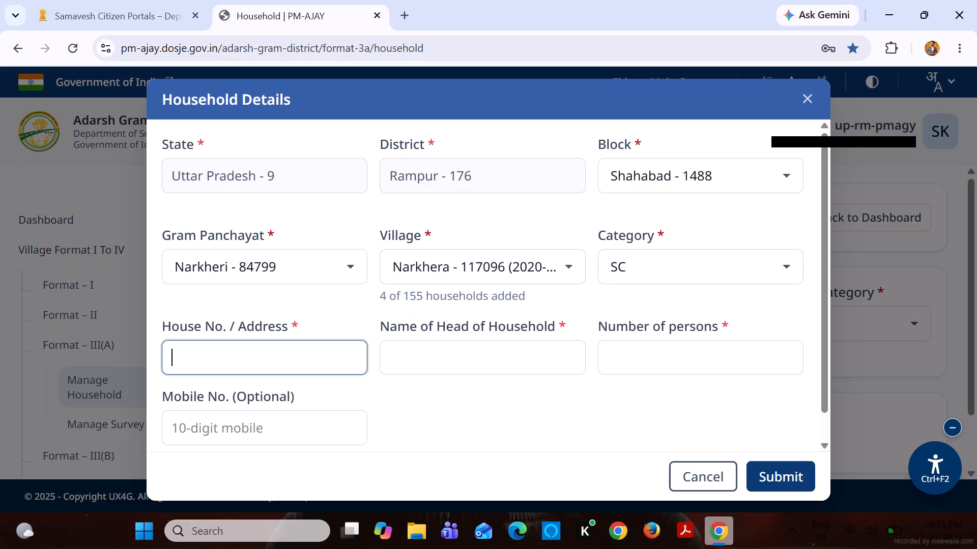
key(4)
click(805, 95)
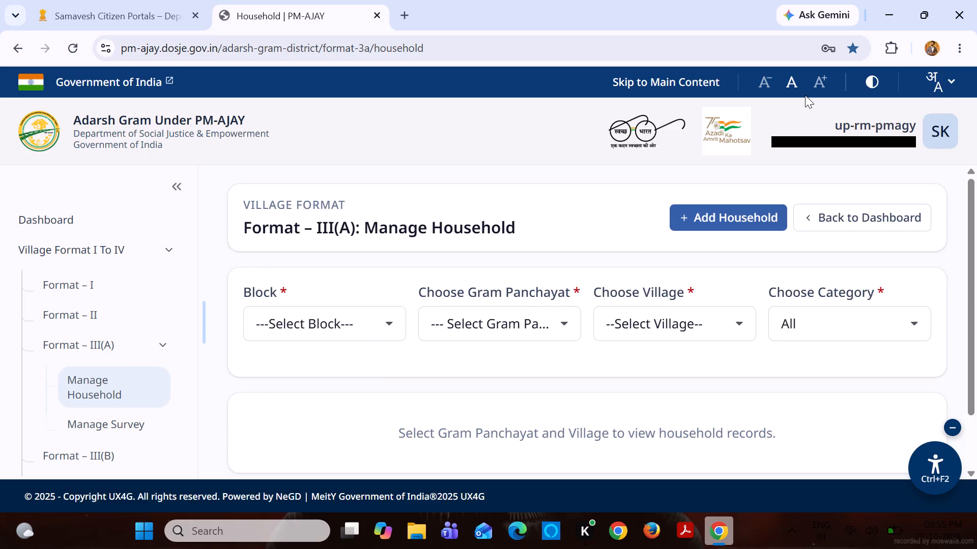
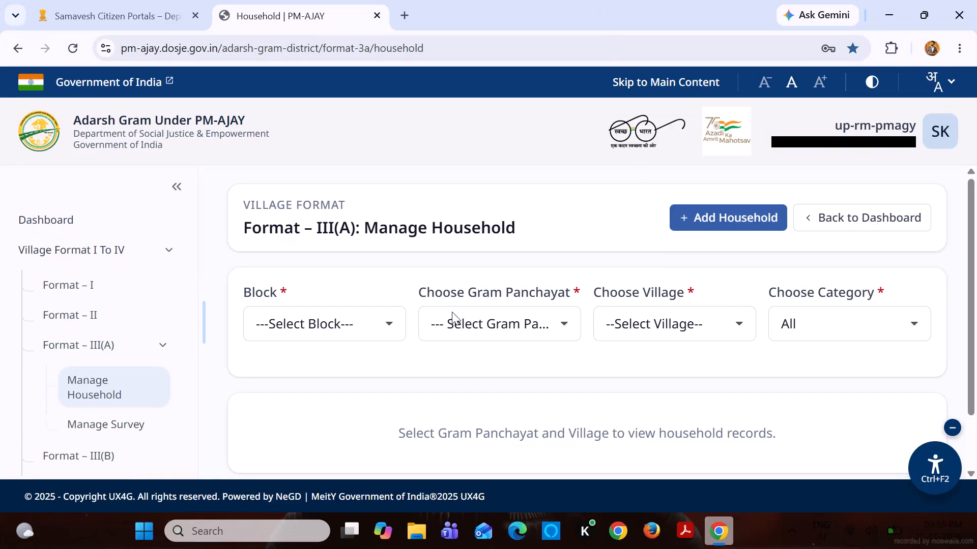
Open Format-III(A) Manage Survey and list the households of Shahabad block, Narkheri gram panchayat, Narkhera village.
click(119, 425)
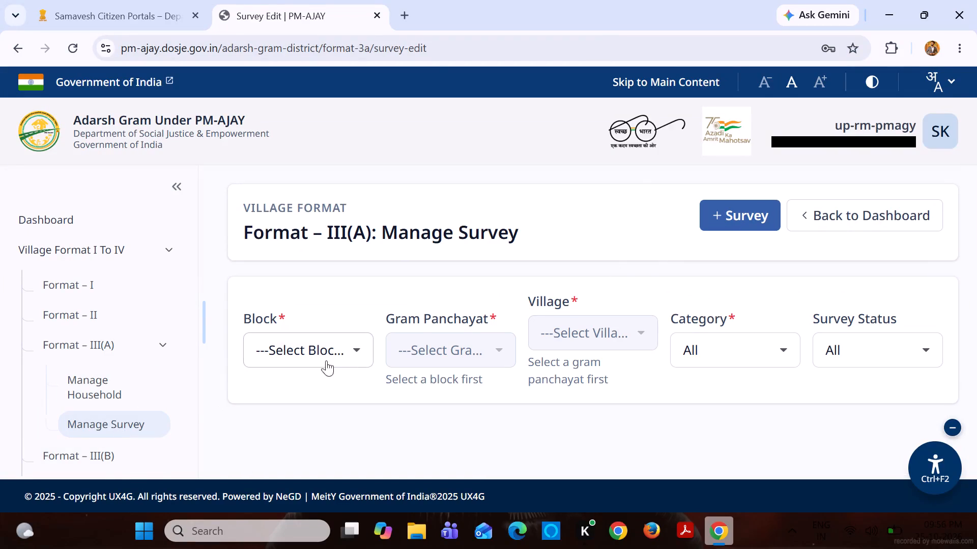
click(333, 357)
click(307, 272)
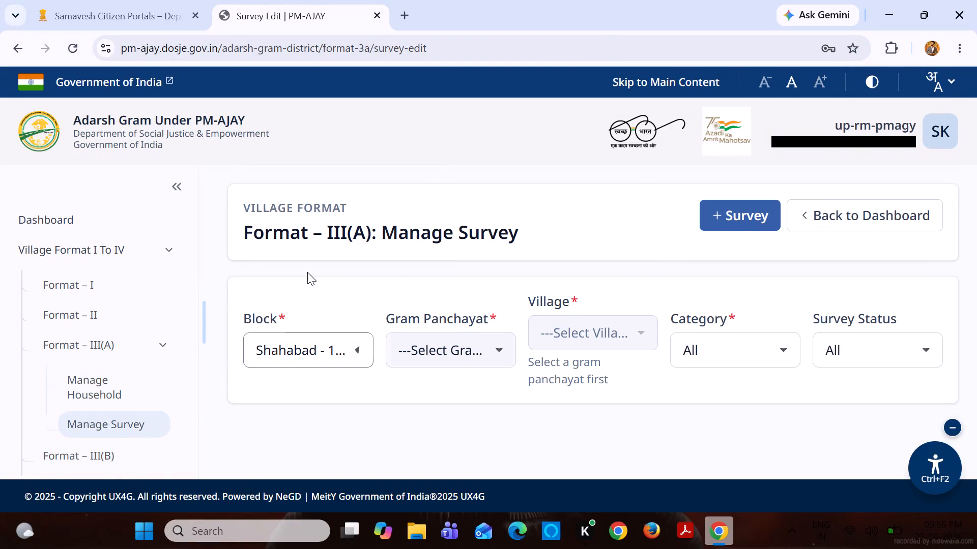
click(464, 350)
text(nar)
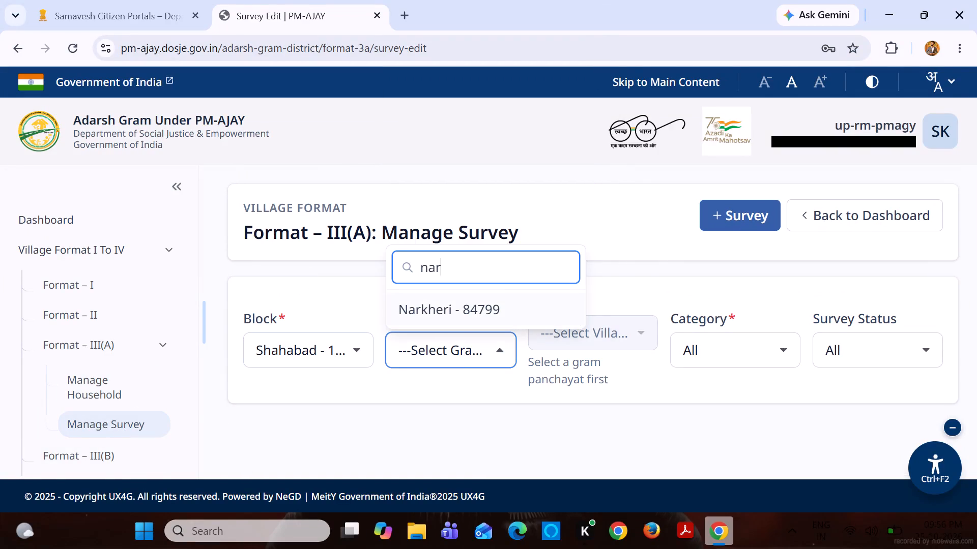
click(444, 307)
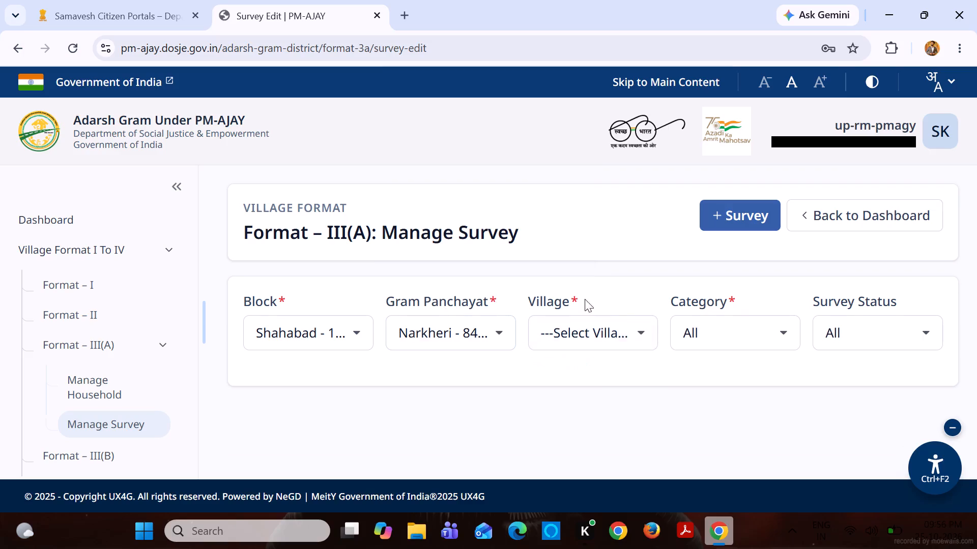
click(625, 326)
click(610, 276)
Open the survey of the household with pending status for editing, and return to the survey list.
scroll(610, 276, down, 1)
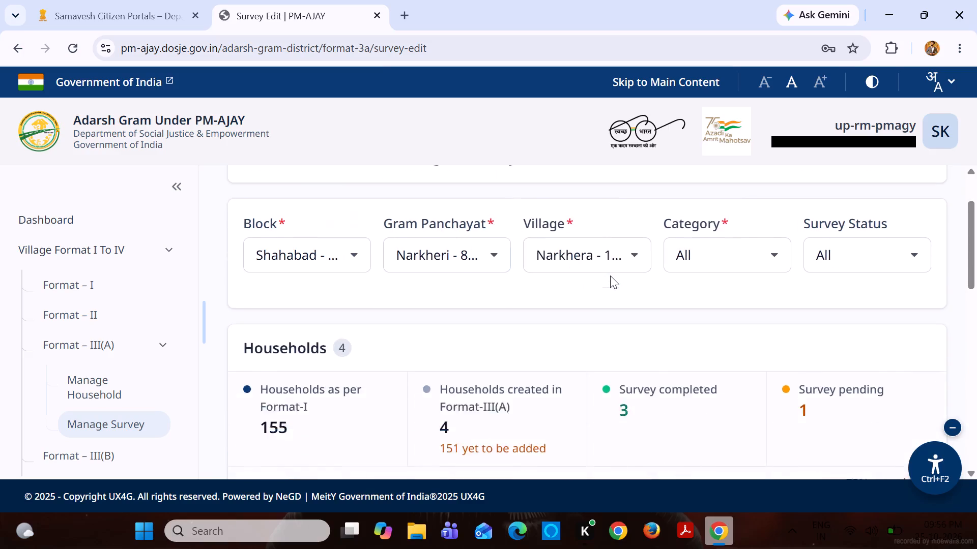
scroll(610, 276, down, 9)
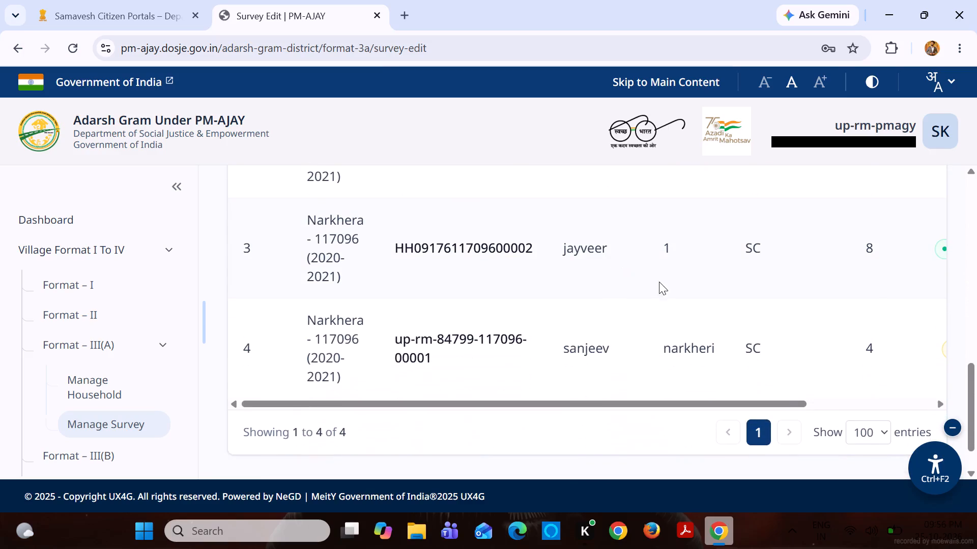
scroll(683, 335, left, 9)
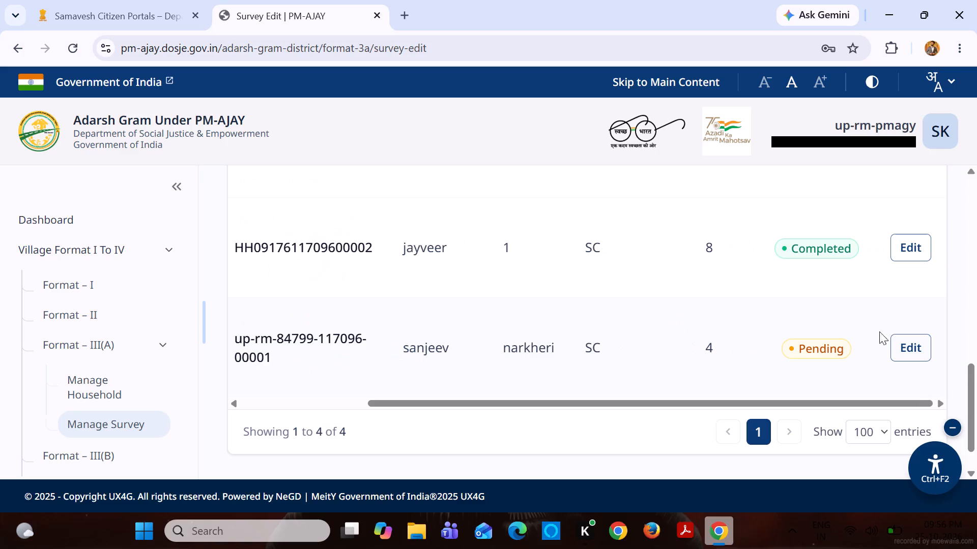
click(907, 345)
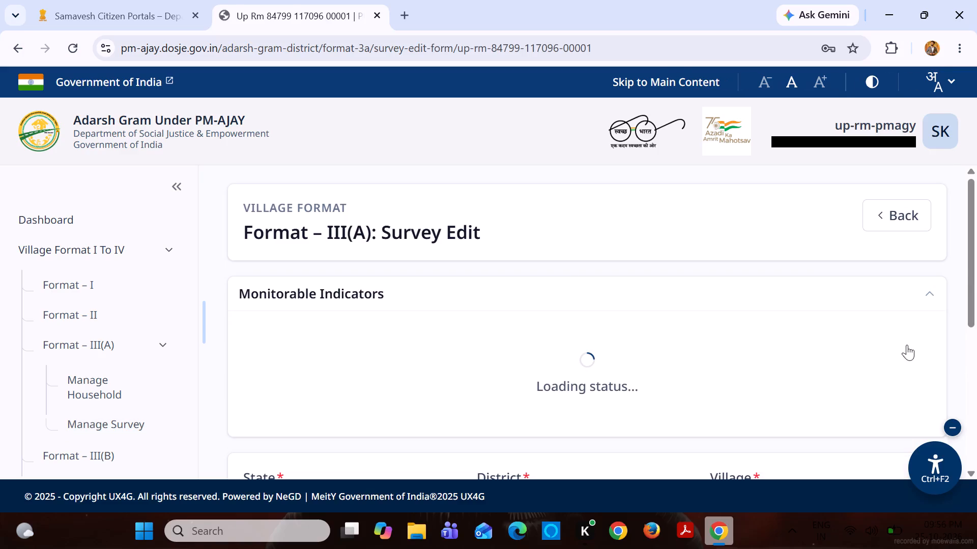
click(900, 216)
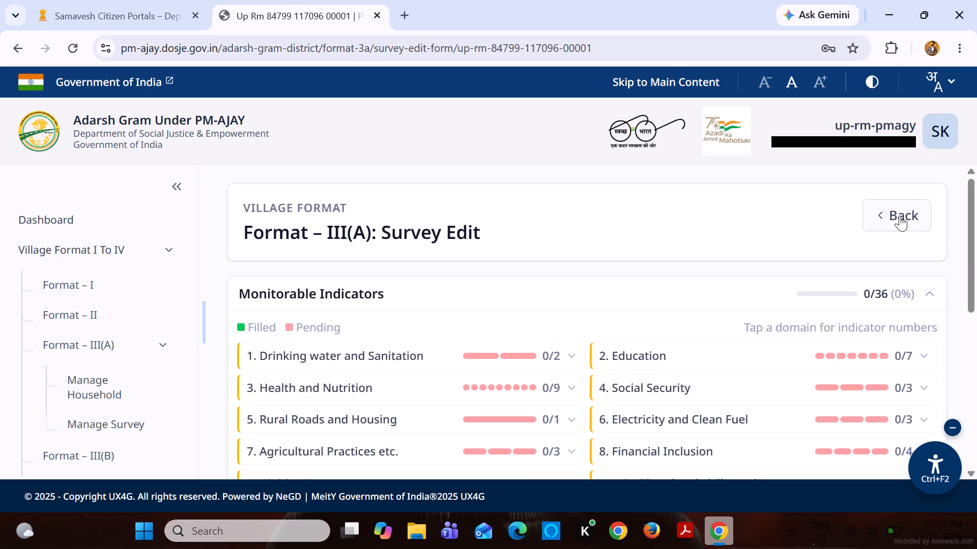
Examine the Narkhera household list, including the survey completion figures and each household's survey status.
scroll(786, 405, down, 6)
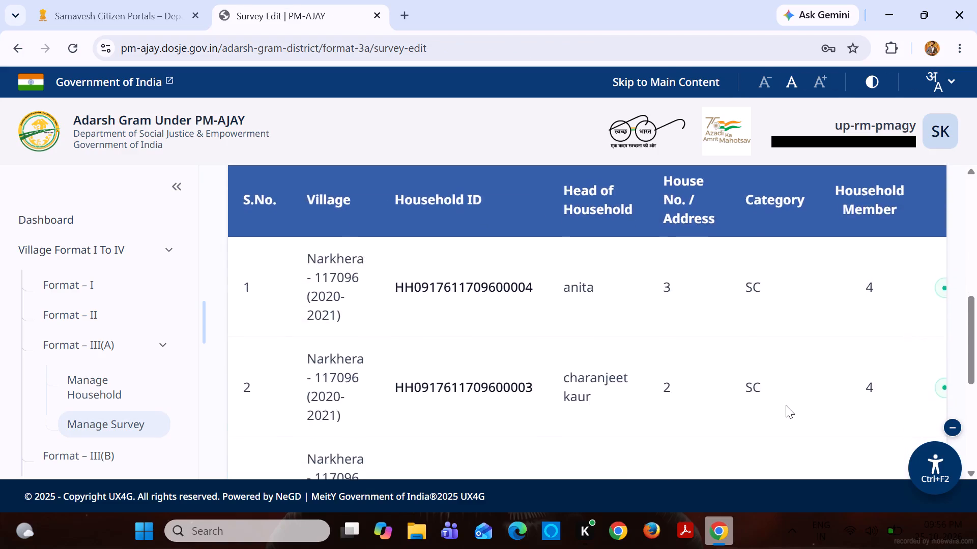
scroll(786, 405, down, 3)
scroll(564, 277, right, 2)
scroll(564, 277, left, 1)
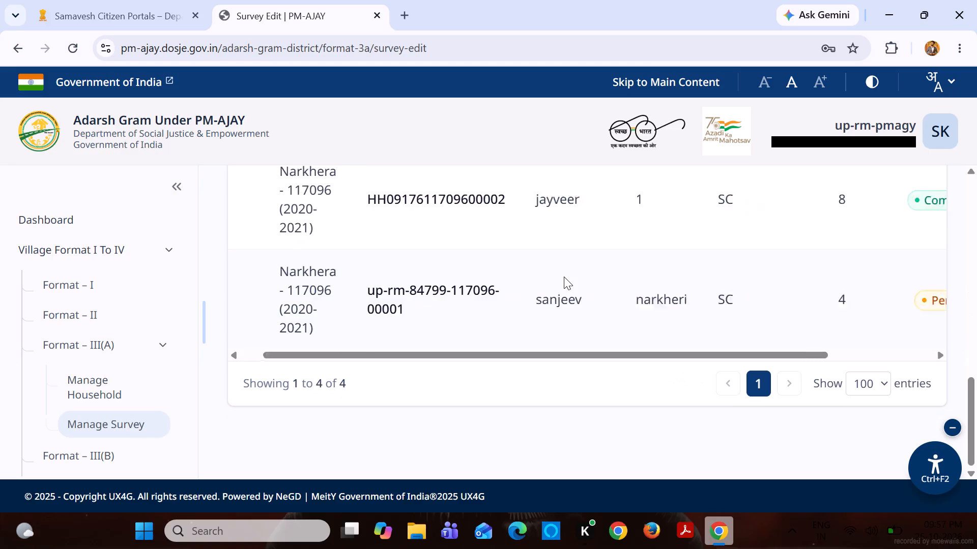
scroll(564, 277, left, 4)
scroll(564, 277, up, 4)
scroll(564, 277, right, 1)
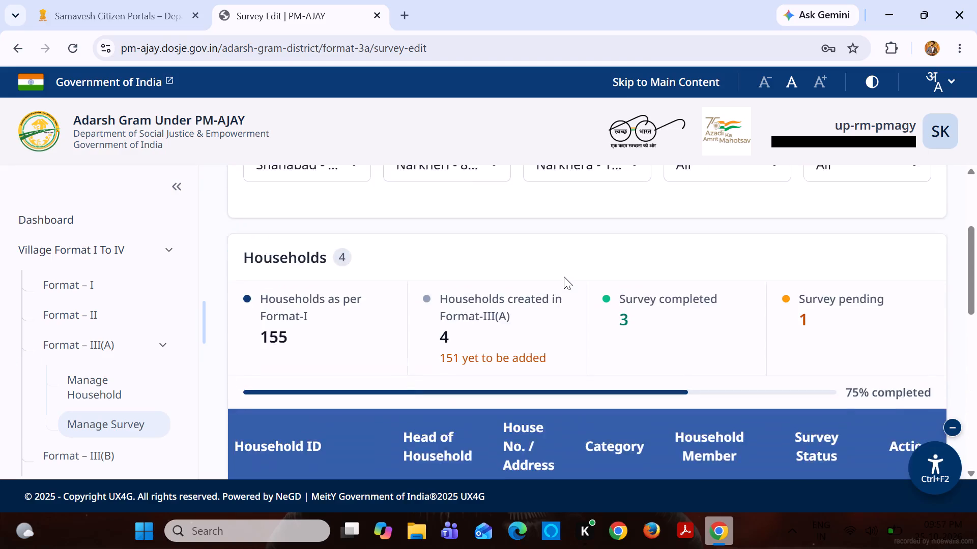
scroll(564, 277, right, 1)
scroll(564, 277, down, 1)
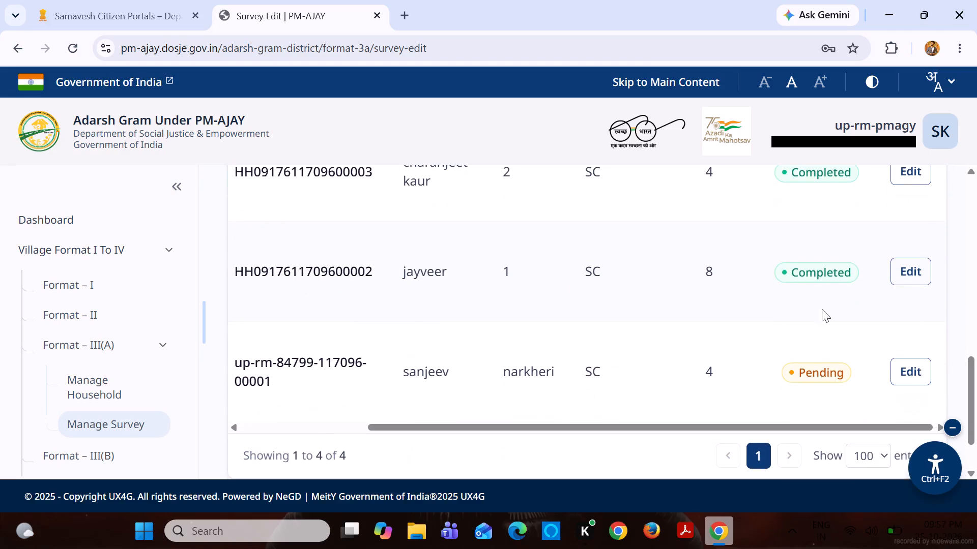
scroll(858, 362, down, 3)
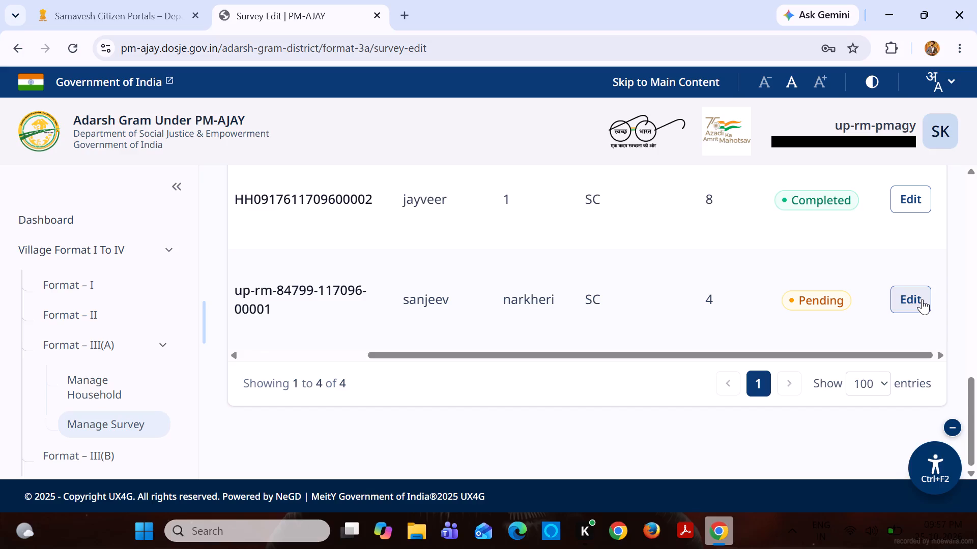
click(814, 290)
triple_click(802, 316)
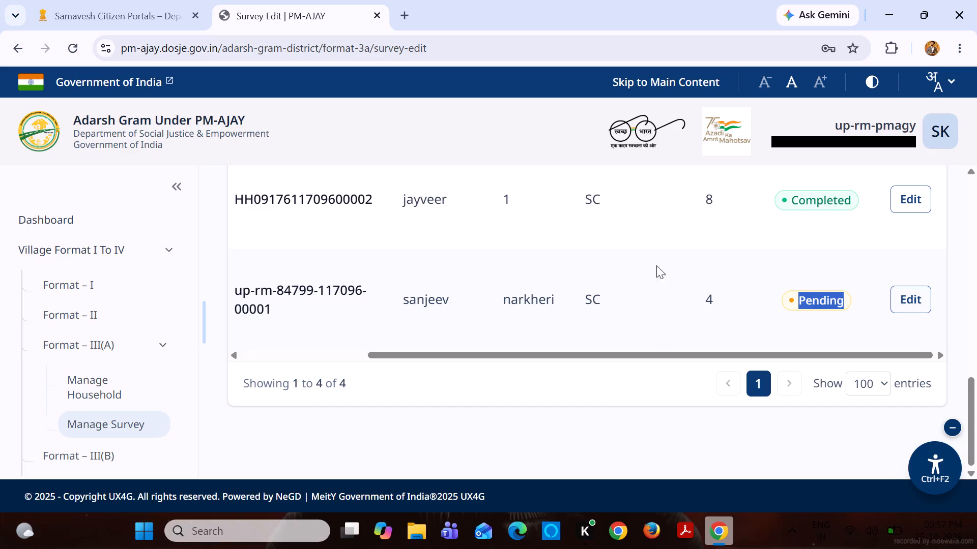
scroll(665, 258, up, 9)
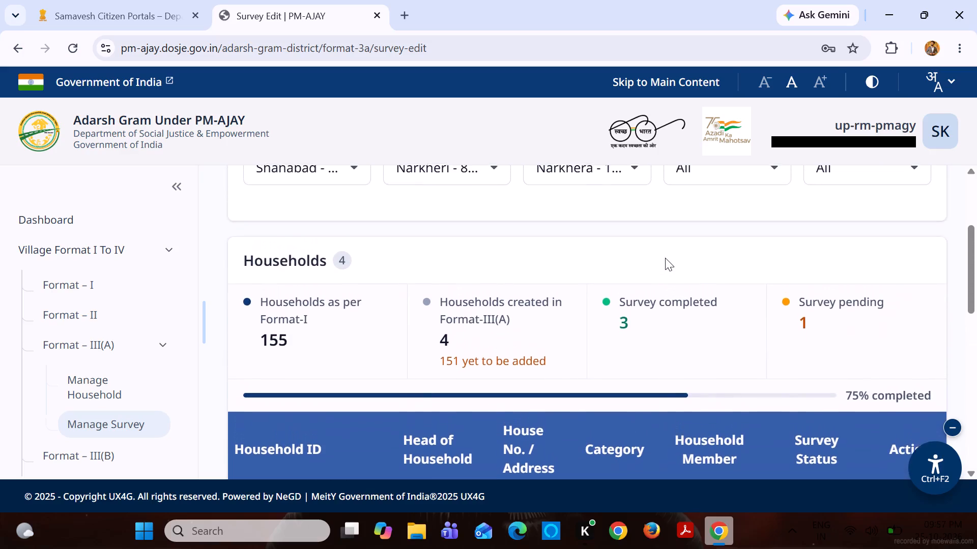
scroll(368, 337, right, 1)
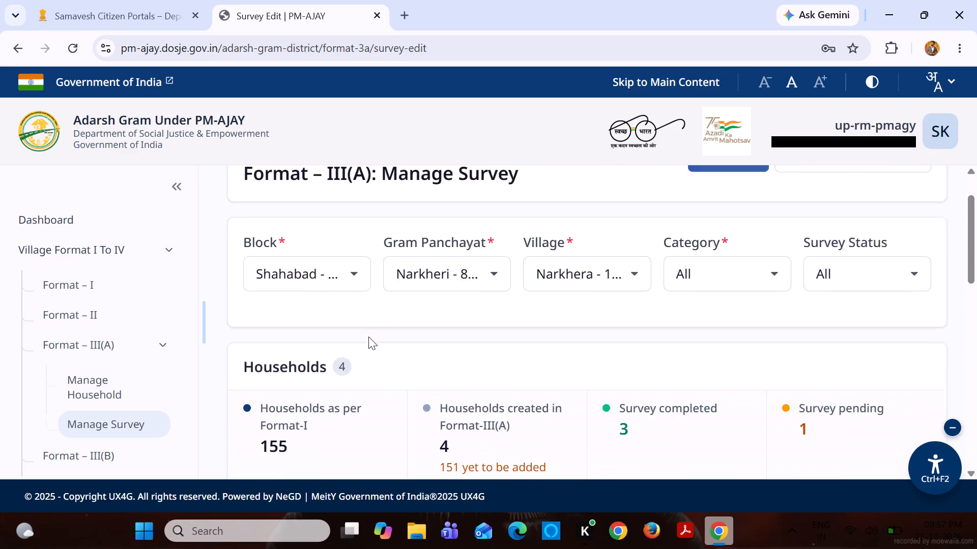
scroll(368, 337, right, 1)
scroll(368, 337, down, 6)
scroll(375, 293, right, 5)
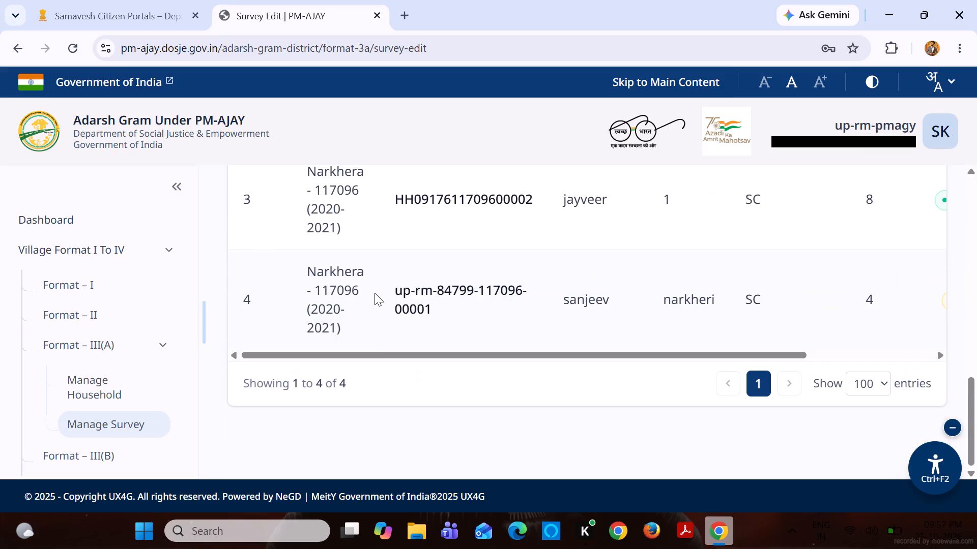
scroll(375, 293, right, 6)
scroll(375, 293, left, 11)
scroll(582, 326, down, 5)
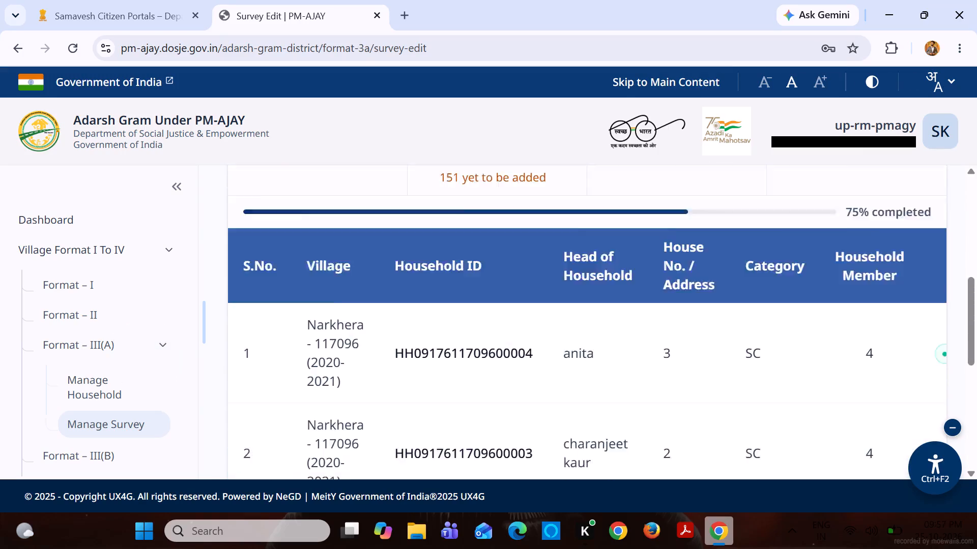
scroll(582, 326, down, 5)
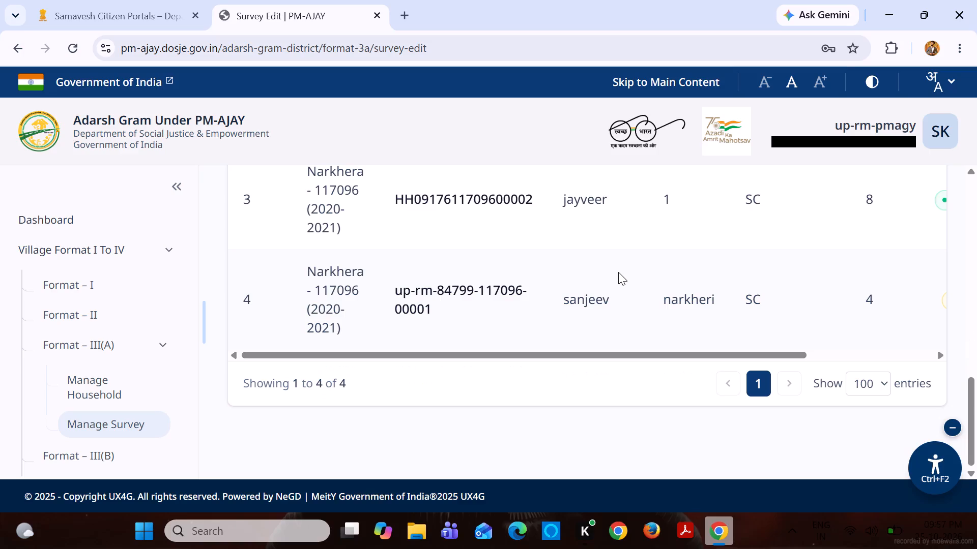
scroll(618, 272, up, 7)
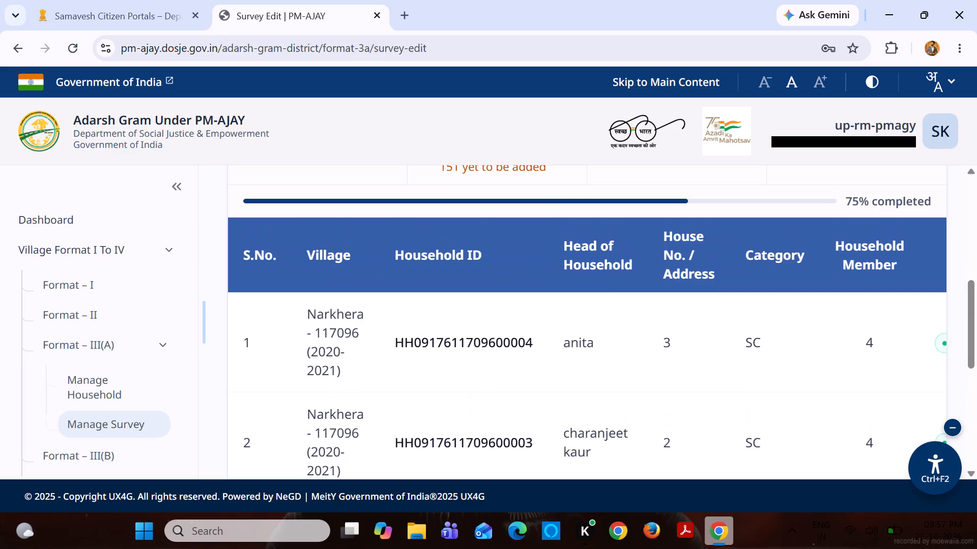
scroll(618, 272, up, 4)
Start a new household on the Manage Household page with block Shahabad, gram panchayat Narkheri, village Narkhera and category SC.
click(113, 398)
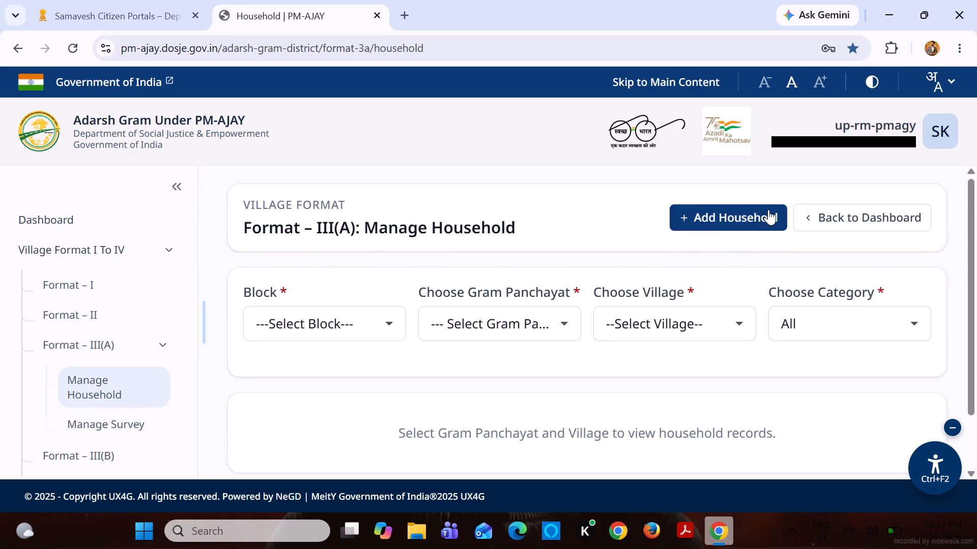
click(727, 221)
click(728, 174)
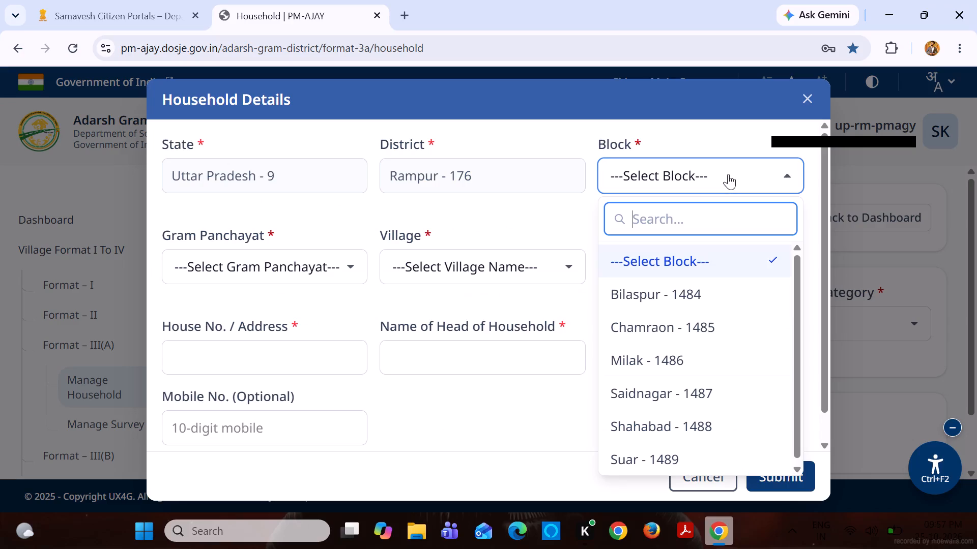
click(637, 415)
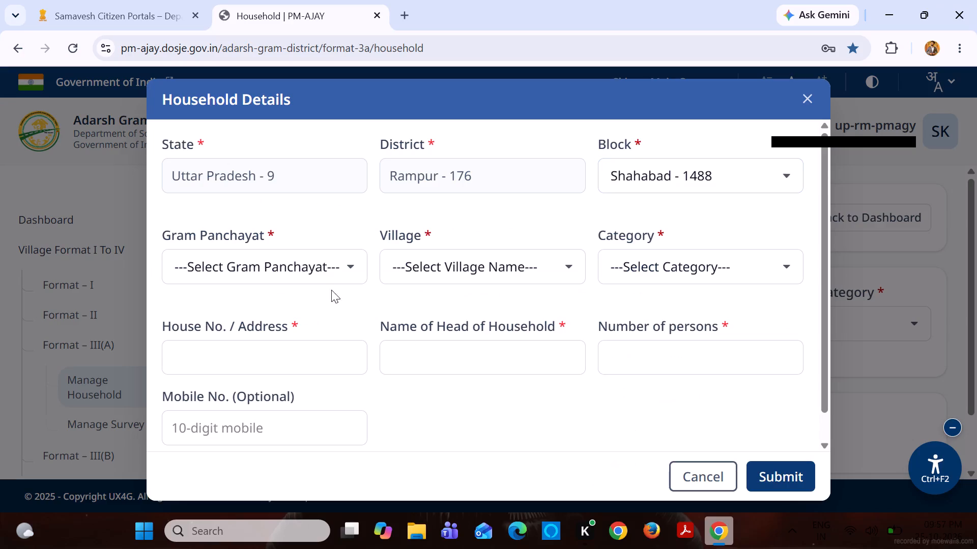
click(298, 248)
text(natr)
click(292, 262)
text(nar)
click(208, 347)
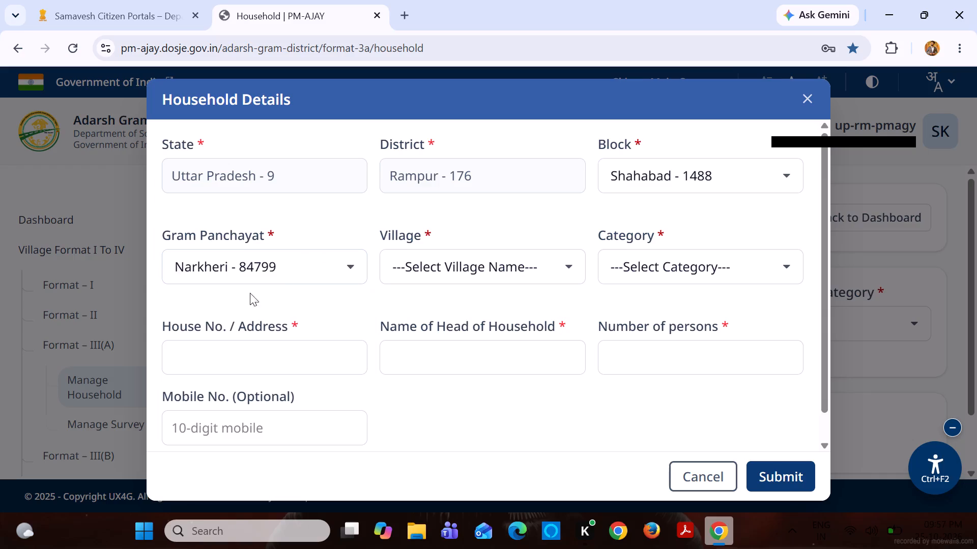
click(465, 258)
click(438, 340)
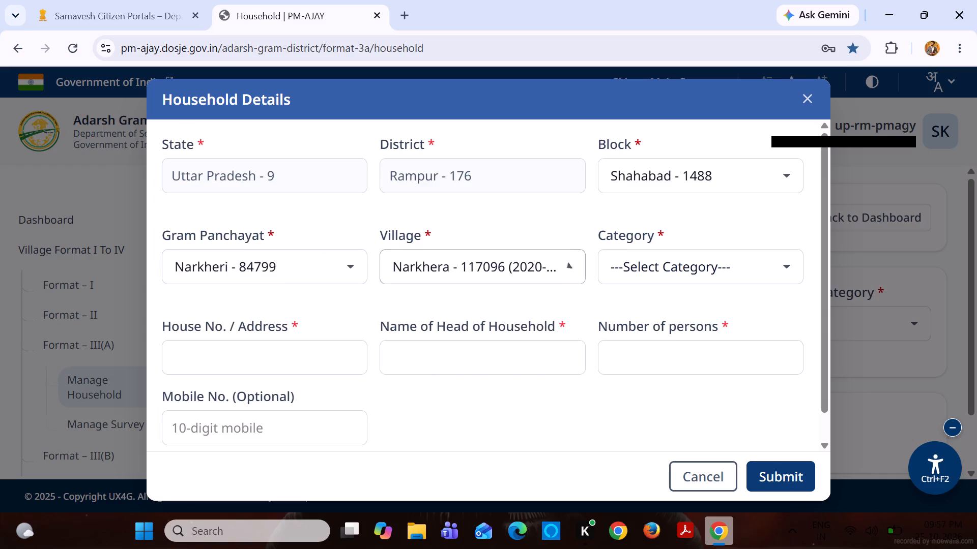
click(685, 256)
click(638, 336)
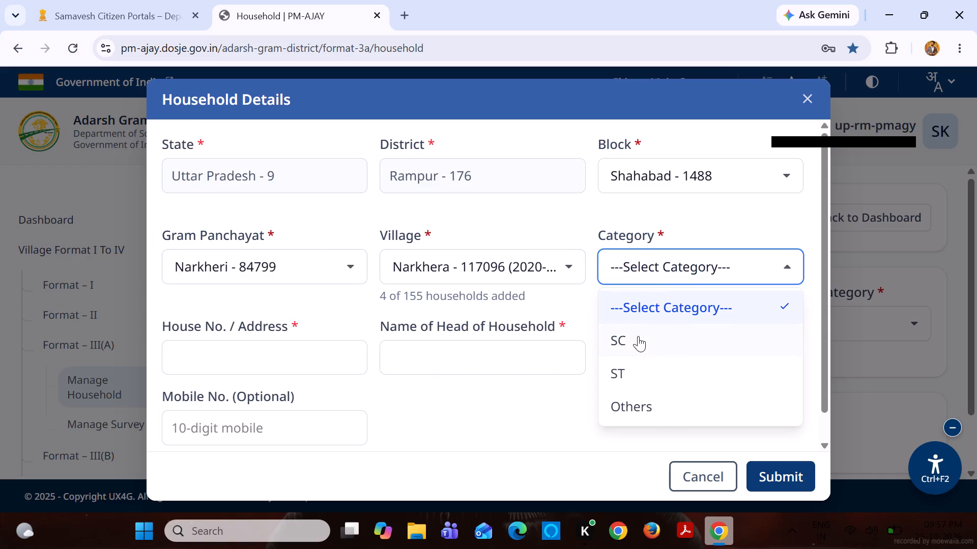
Enter house number 4, the head of household's name and 7 persons, and submit the household details.
click(281, 355)
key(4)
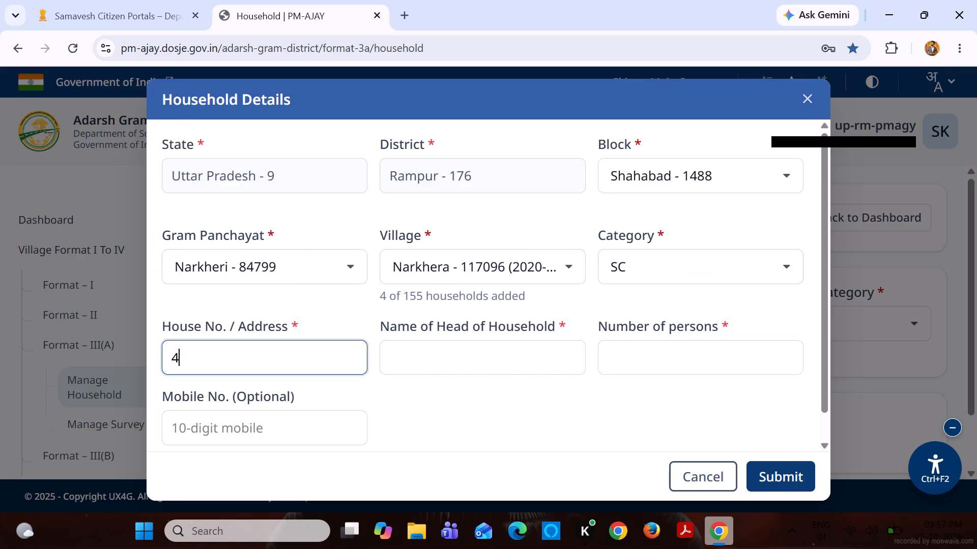
click(438, 361)
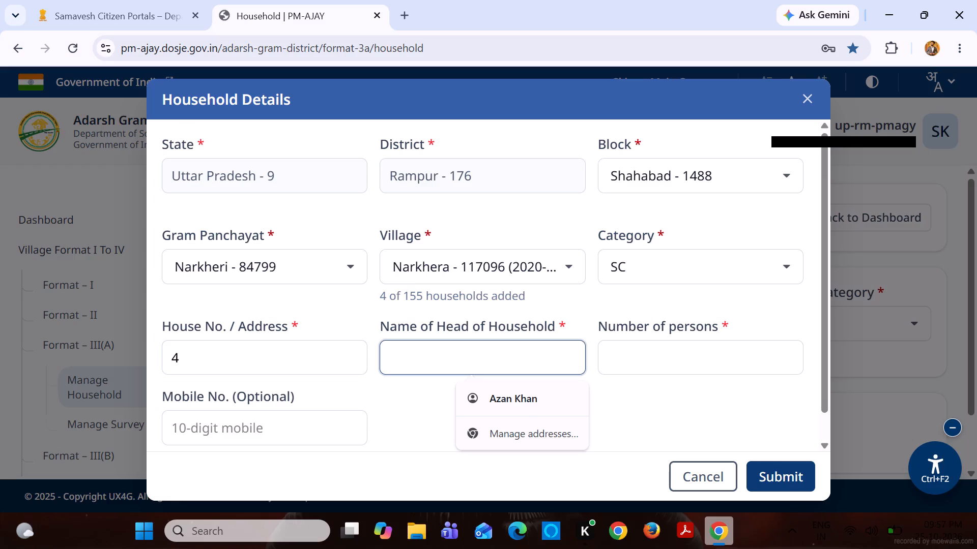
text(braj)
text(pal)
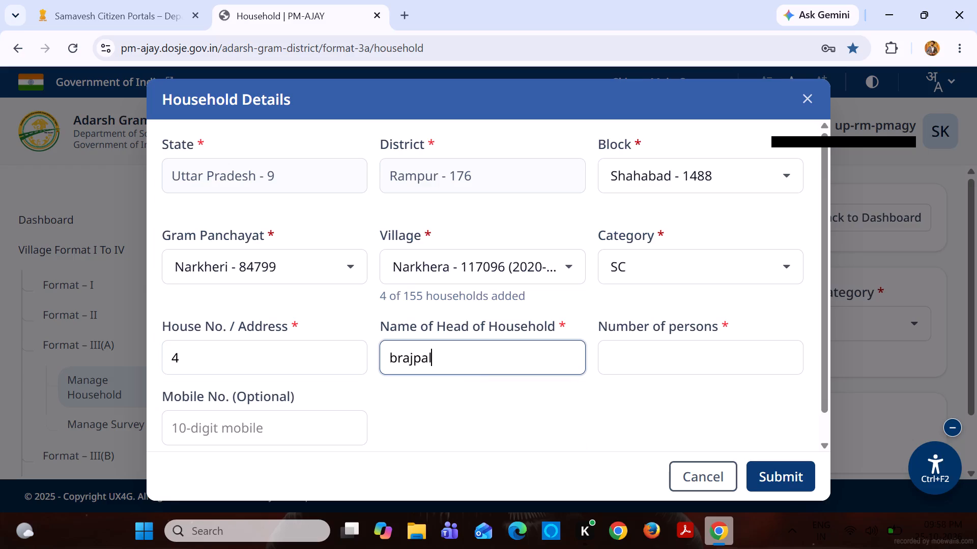
click(698, 361)
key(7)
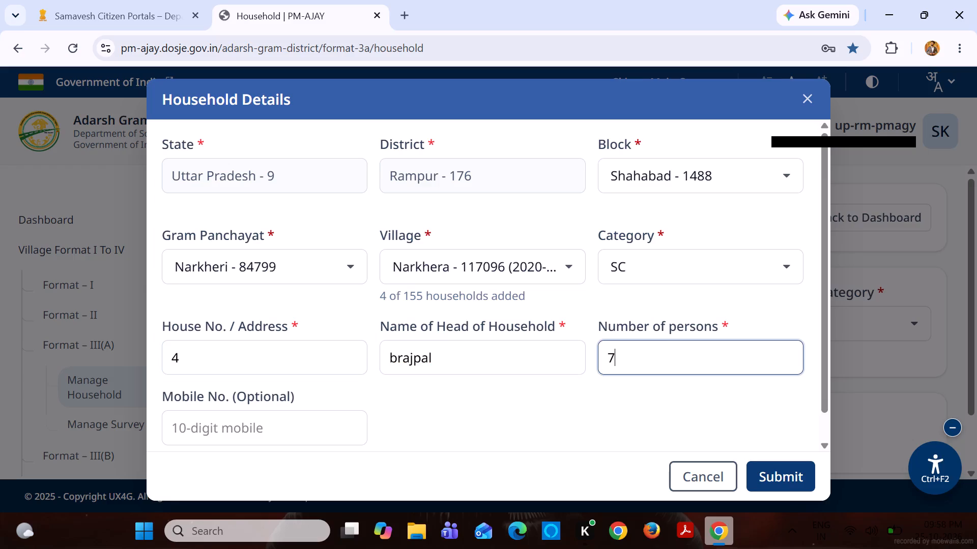
click(786, 468)
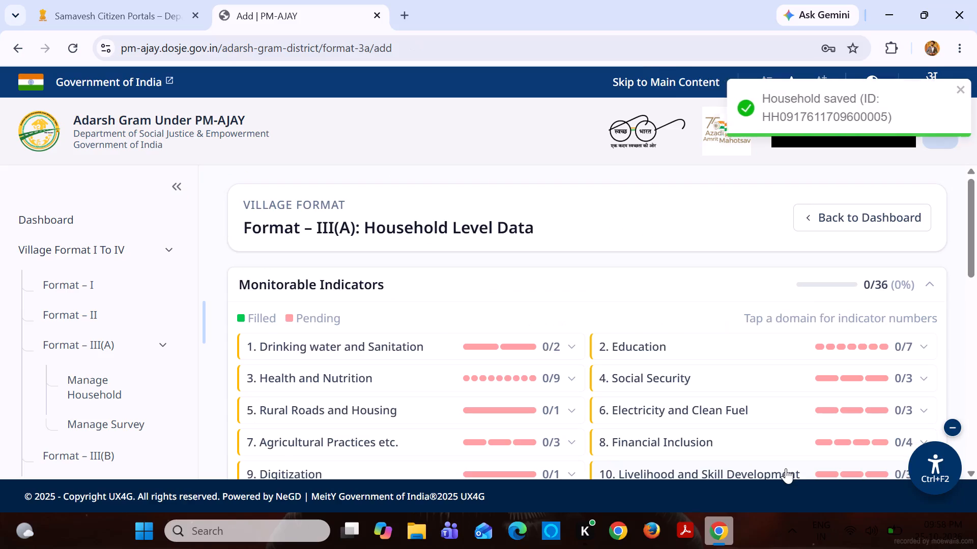
Complete and submit the Drinking water and Sanitation domain with Individual Household Latrine as Yes and open defecation as No.
scroll(759, 368, down, 9)
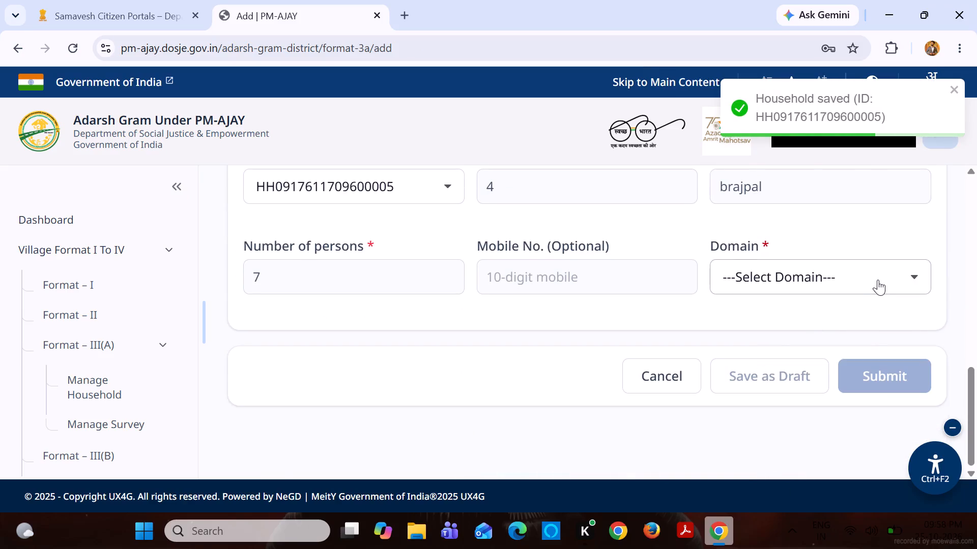
click(878, 280)
click(796, 144)
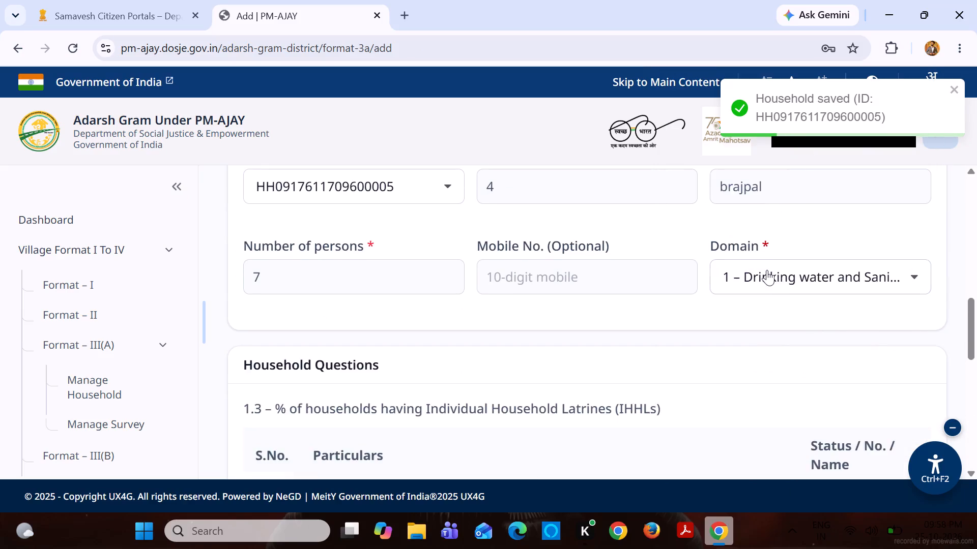
scroll(767, 270, down, 4)
click(889, 230)
click(845, 282)
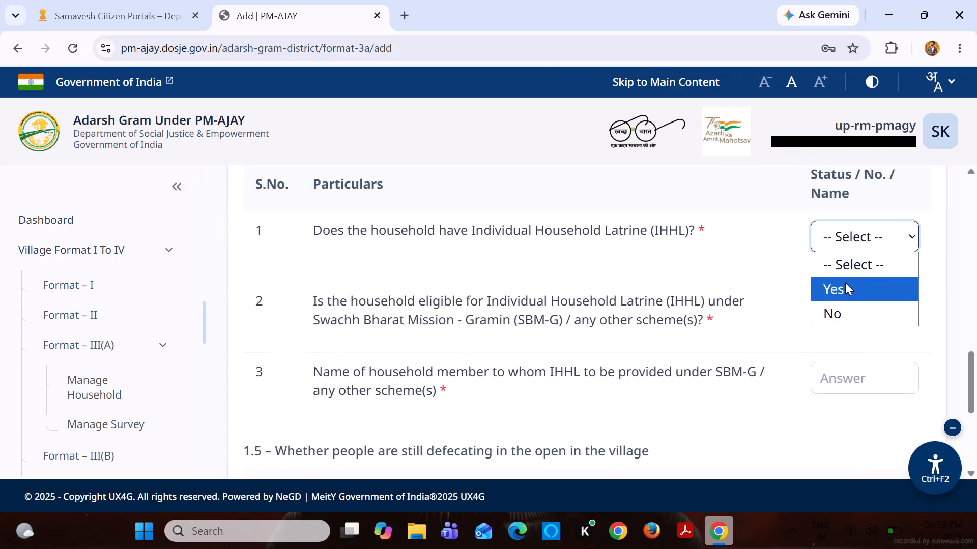
drag(859, 388, 823, 456)
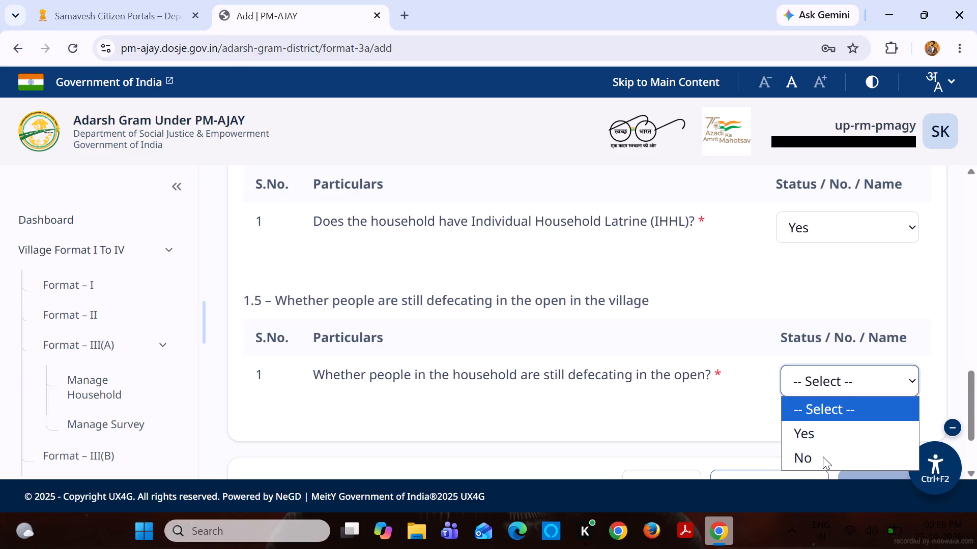
click(823, 456)
scroll(838, 299, down, 5)
click(874, 373)
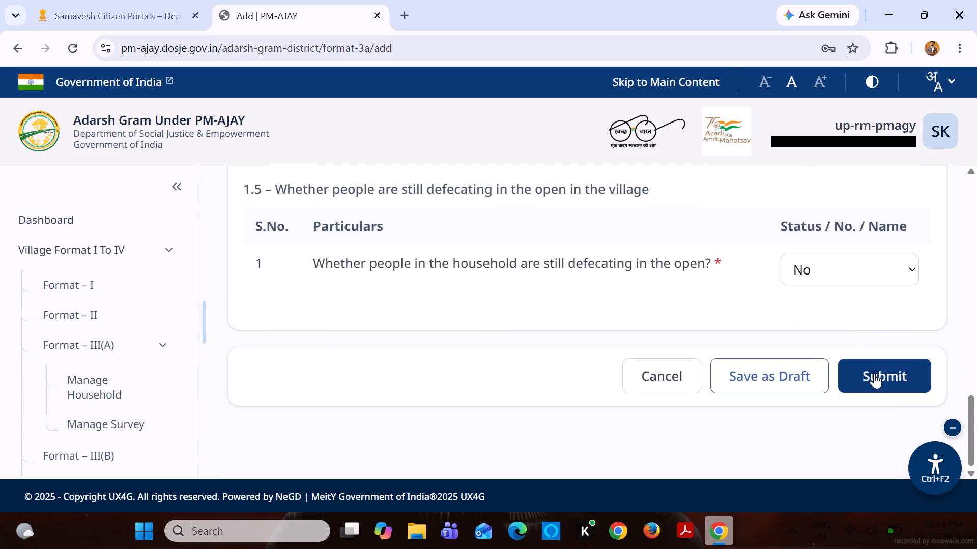
Choose the Education domain and enter 1 child aged 6-10 years, with 1 attending primary school.
click(853, 254)
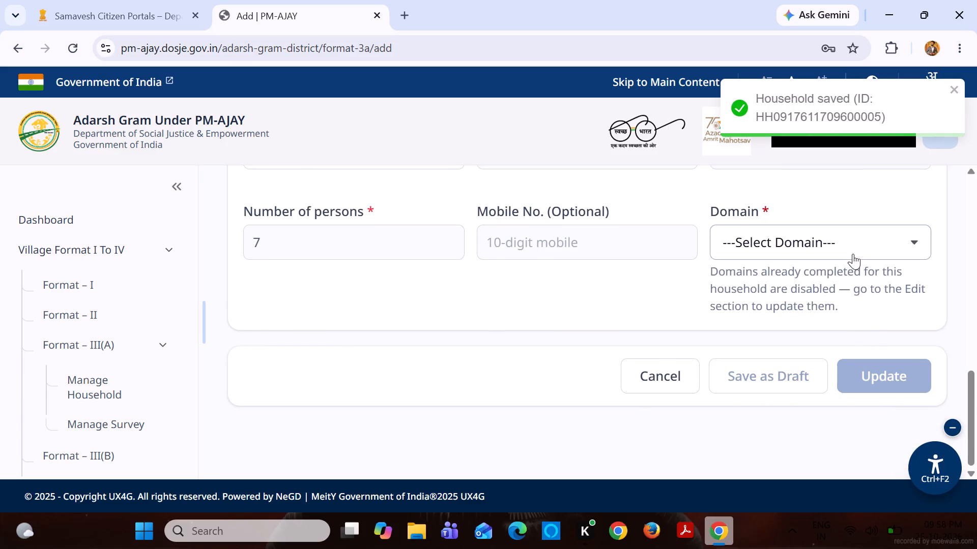
click(763, 404)
scroll(763, 404, down, 4)
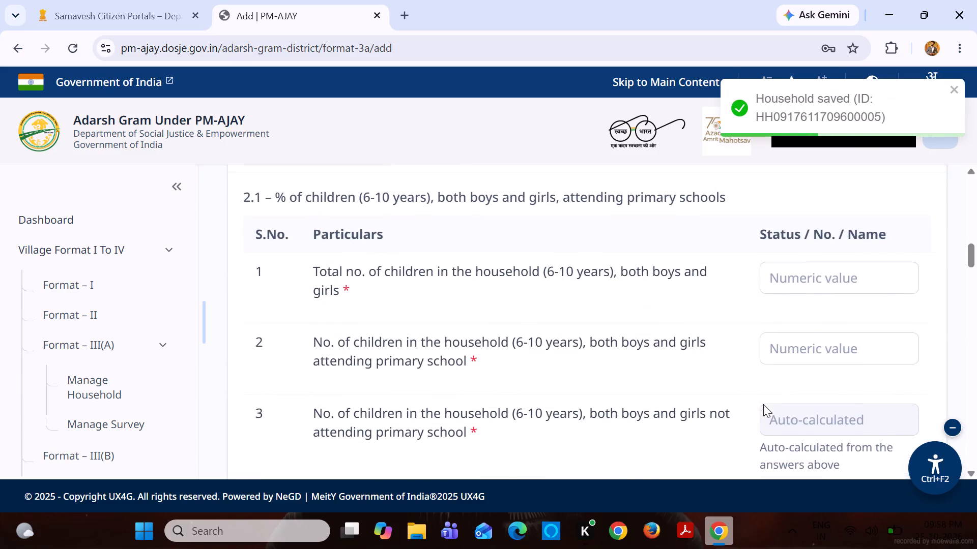
click(826, 284)
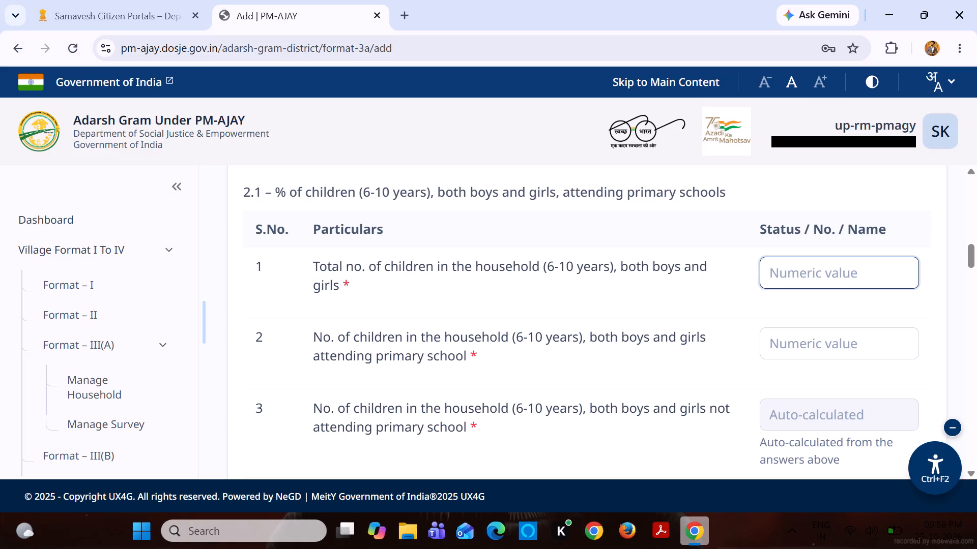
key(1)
click(818, 340)
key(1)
In section 2.2, enter 2 children aged 11-13 years, with 2 attending middle school.
scroll(818, 340, down, 4)
click(790, 405)
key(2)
scroll(790, 405, down, 3)
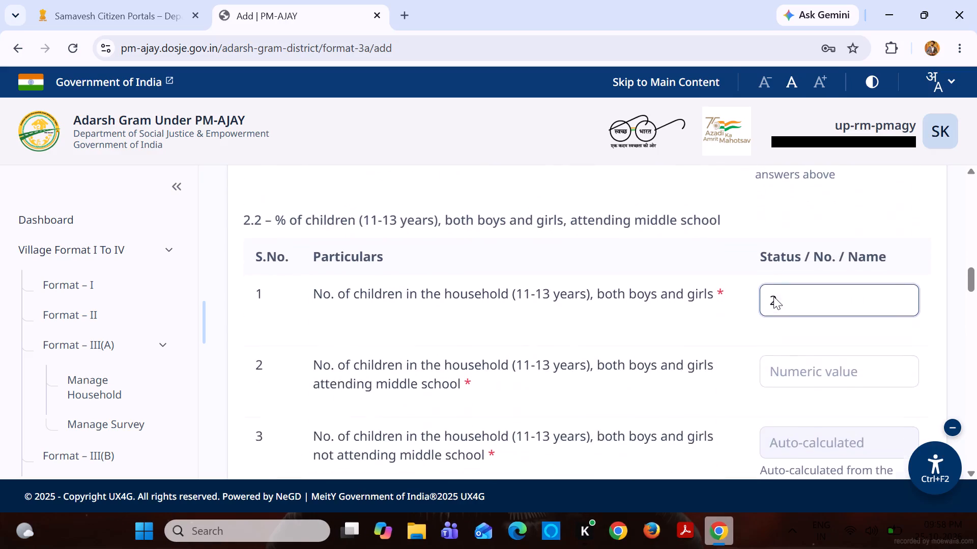
scroll(773, 296, down, 1)
click(782, 345)
click(784, 358)
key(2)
In section 2.3, enter 1 child aged 14-15 years, with 1 attending secondary school.
scroll(784, 358, down, 5)
click(784, 425)
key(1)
scroll(784, 425, down, 3)
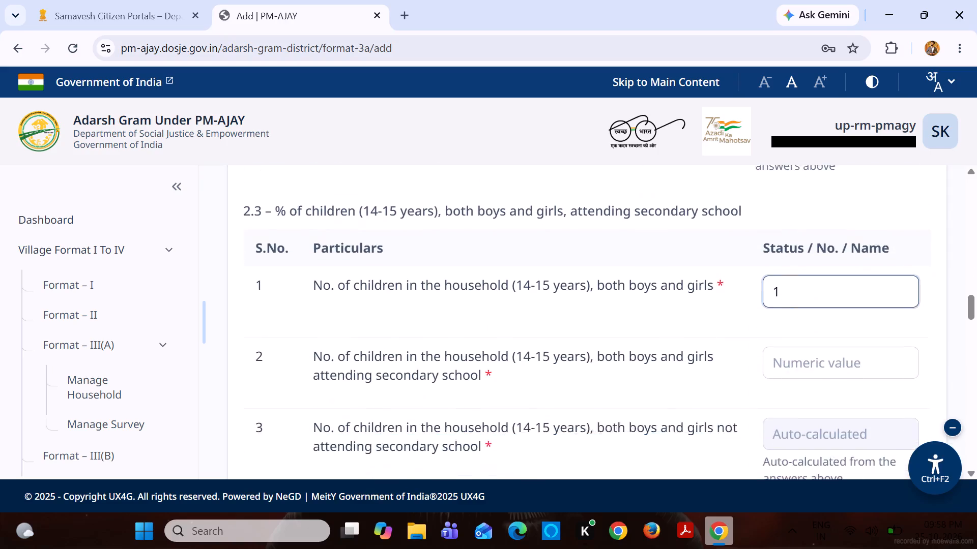
scroll(783, 339, down, 2)
click(799, 288)
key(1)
Enter 0 for children aged 16-17, children aged 18-23, and pre-matric and post-matric scholarship eligibility, and submit the Education domain.
scroll(799, 288, down, 6)
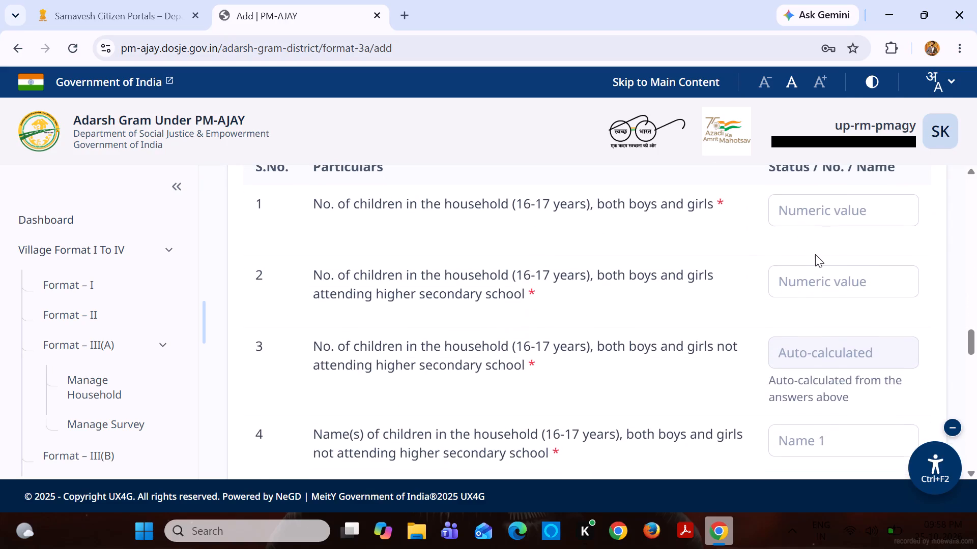
click(797, 196)
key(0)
click(822, 369)
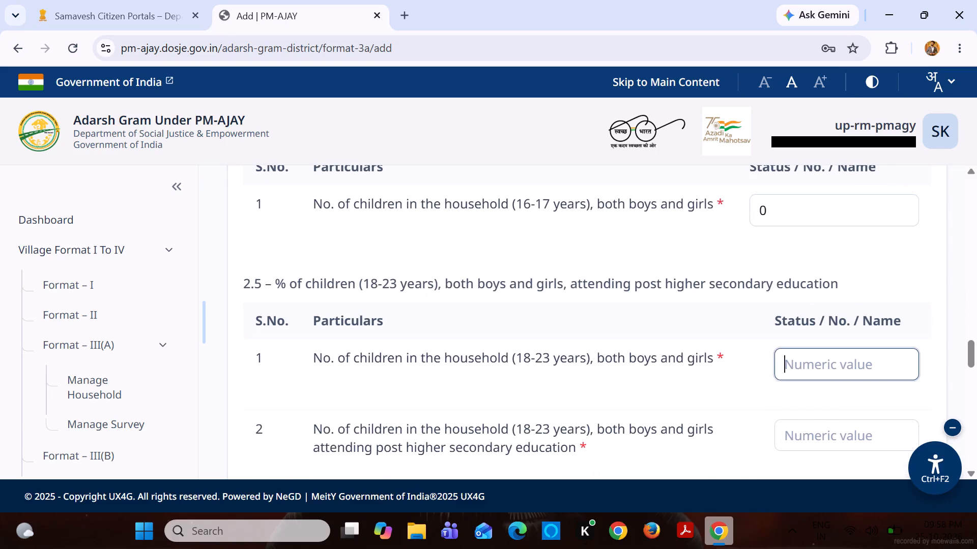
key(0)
scroll(822, 369, down, 5)
click(785, 402)
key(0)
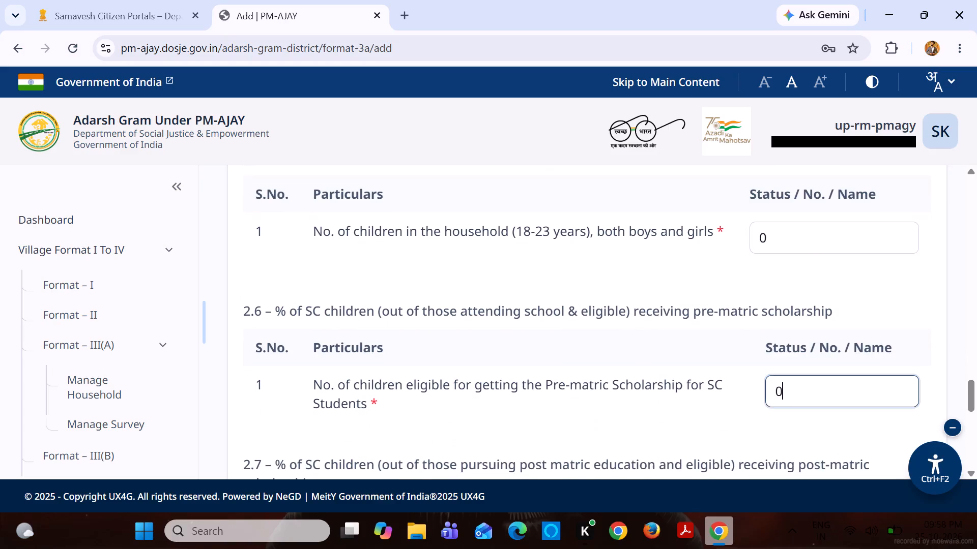
scroll(785, 402, down, 7)
click(773, 272)
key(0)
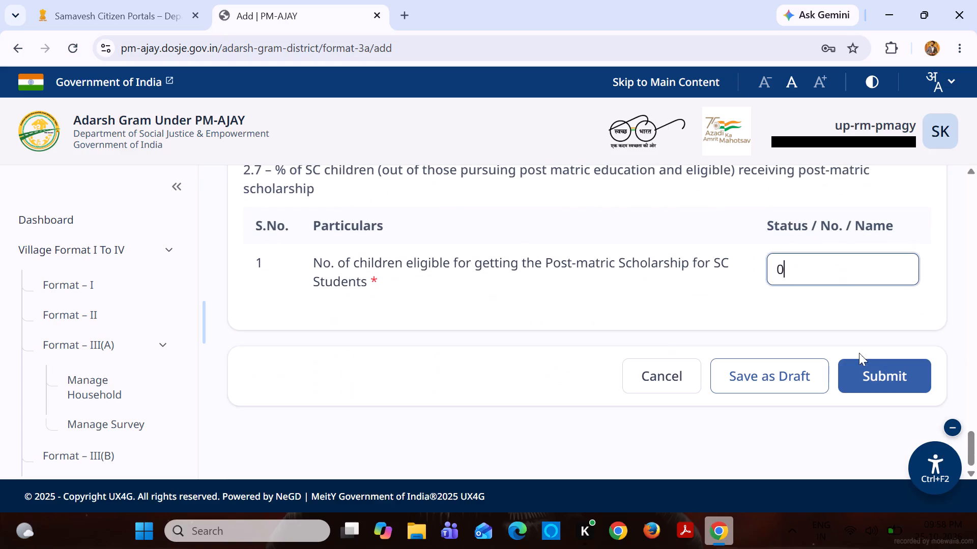
click(882, 366)
Choose the Health and Nutrition domain, answer Yes for Health Protection Scheme coverage, and enter 0 pregnant women and 0 deliveries.
click(864, 235)
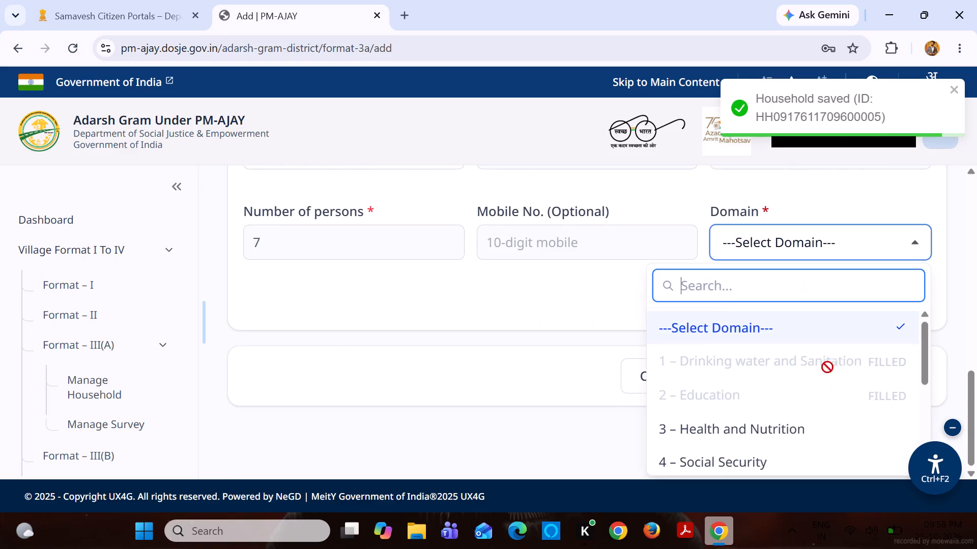
scroll(821, 383, down, 1)
click(785, 373)
scroll(785, 373, down, 3)
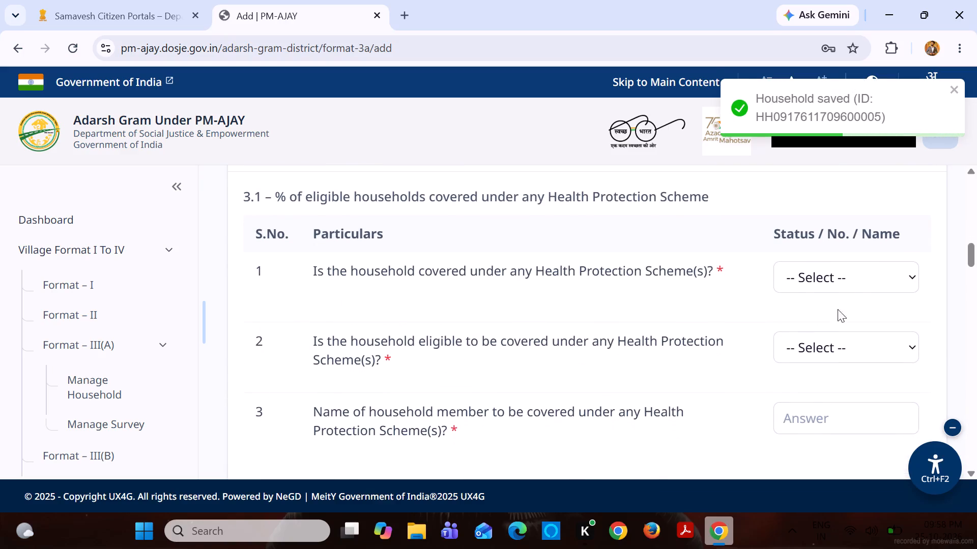
click(850, 292)
click(812, 337)
scroll(812, 337, down, 2)
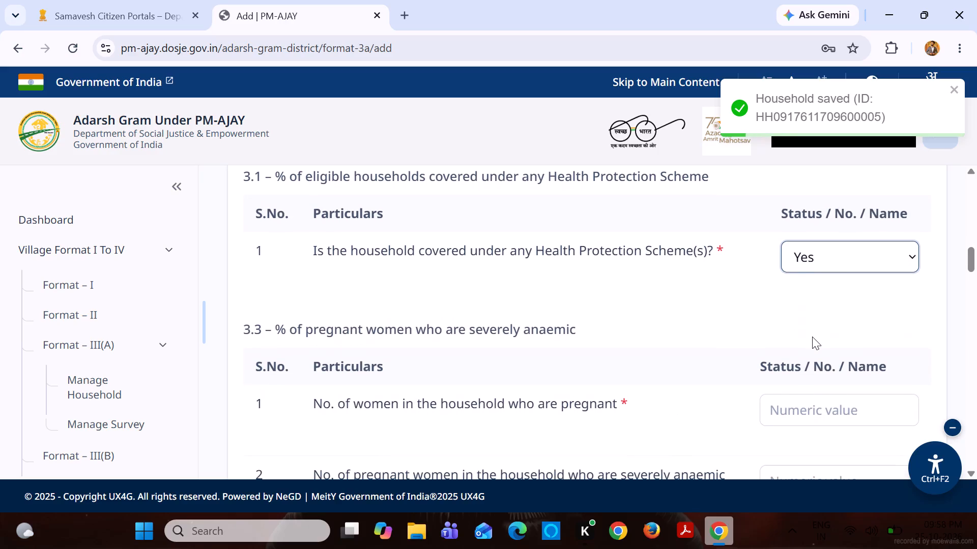
scroll(812, 337, down, 1)
click(800, 414)
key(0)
scroll(800, 414, down, 4)
click(753, 335)
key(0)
Enter 0 for children born during the last year, children below one year, and children aged 0-5 years.
scroll(753, 335, down, 4)
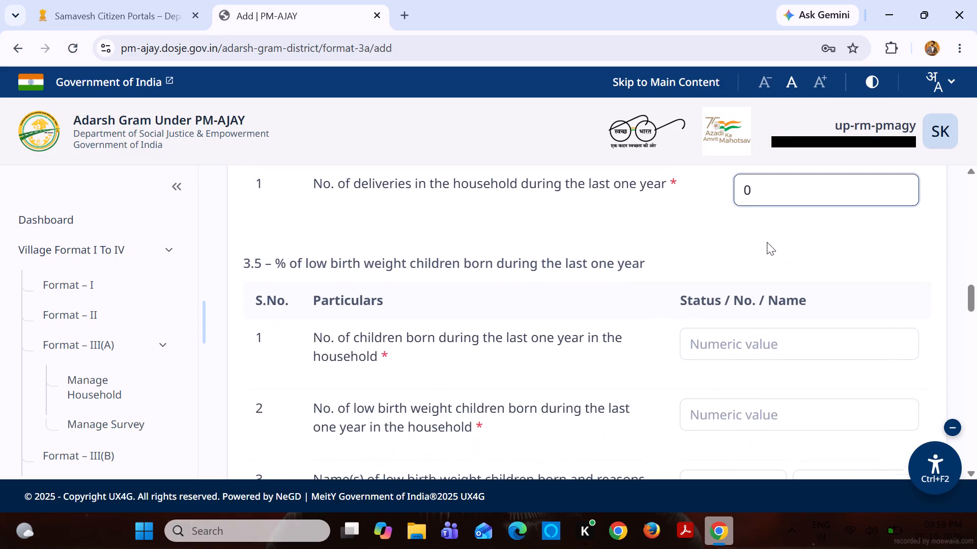
click(730, 337)
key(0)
scroll(730, 337, down, 5)
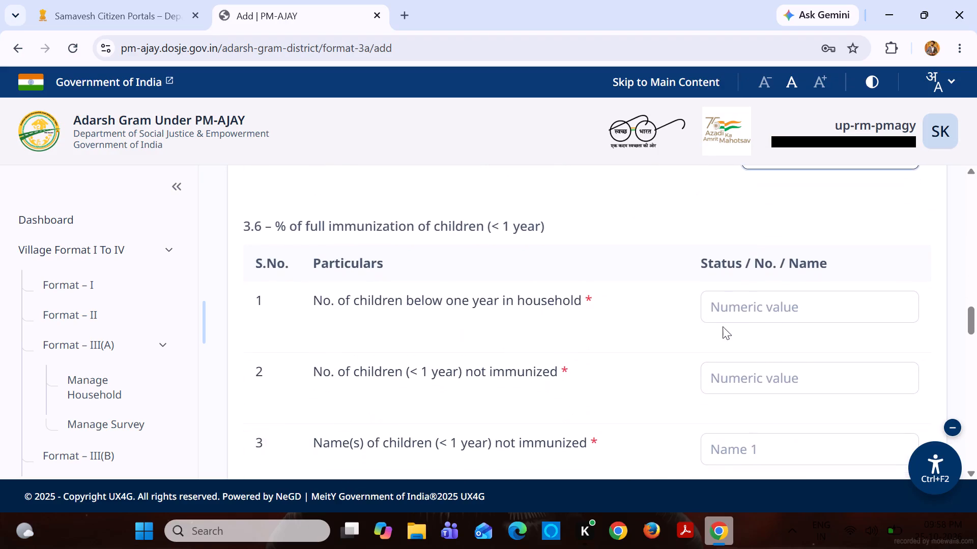
click(731, 314)
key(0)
scroll(770, 391, down, 2)
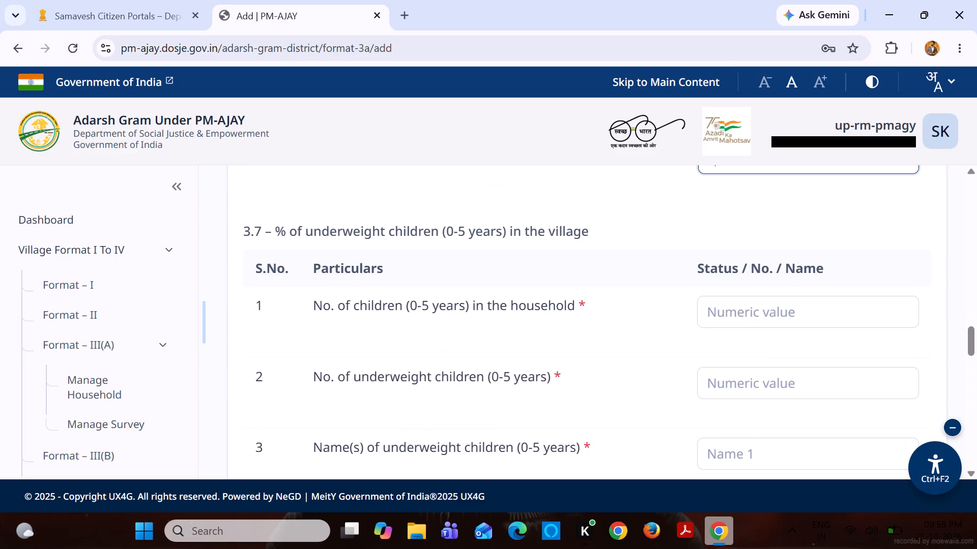
click(763, 314)
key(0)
Enter 0 for women pregnant last year, children under 1 year in section 3.9, and members with communicable diseases, and submit the domain.
scroll(763, 314, down, 5)
click(741, 236)
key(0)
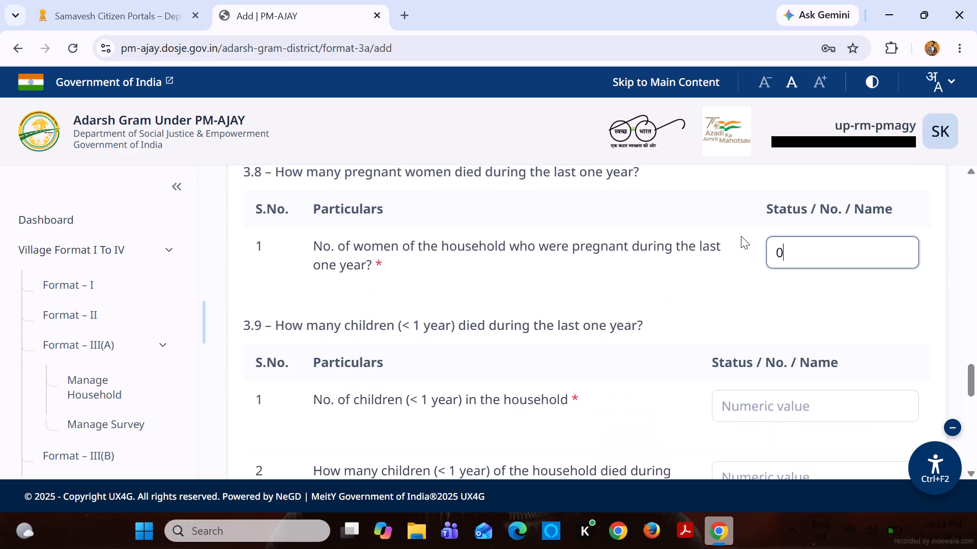
click(785, 395)
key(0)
scroll(785, 395, down, 5)
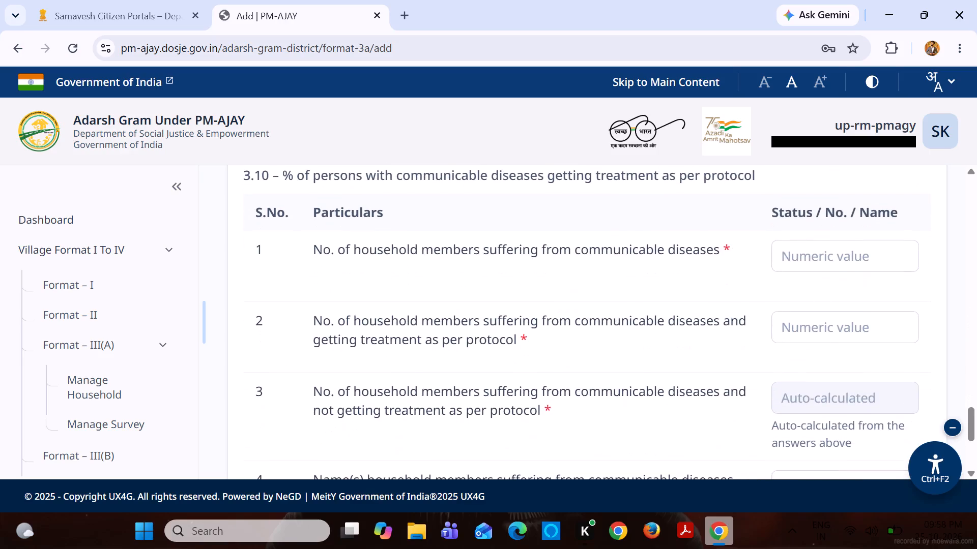
click(828, 254)
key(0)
click(886, 367)
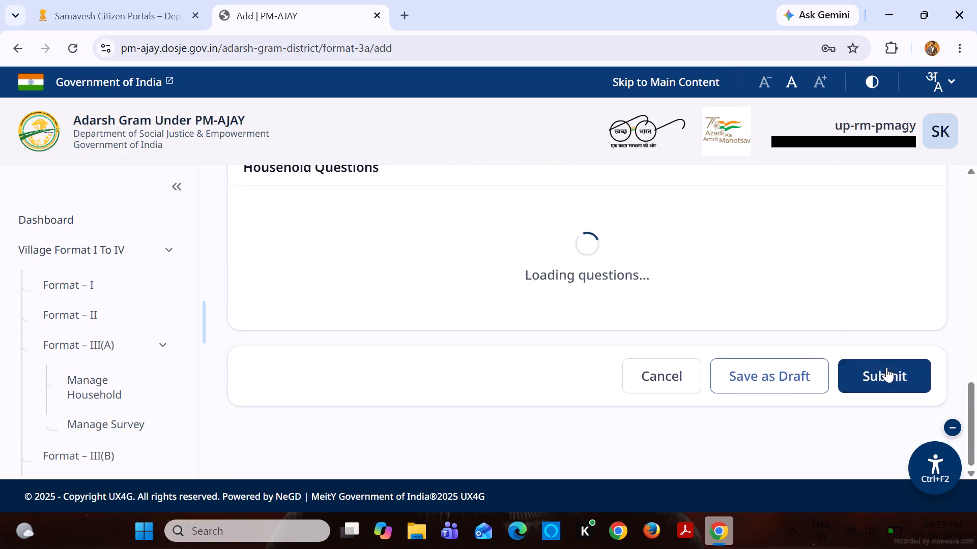
Complete and submit the Social Security domain with 0 persons eligible for Widow Pension, Old Age Pension and Disability Pension.
click(856, 239)
scroll(797, 372, down, 1)
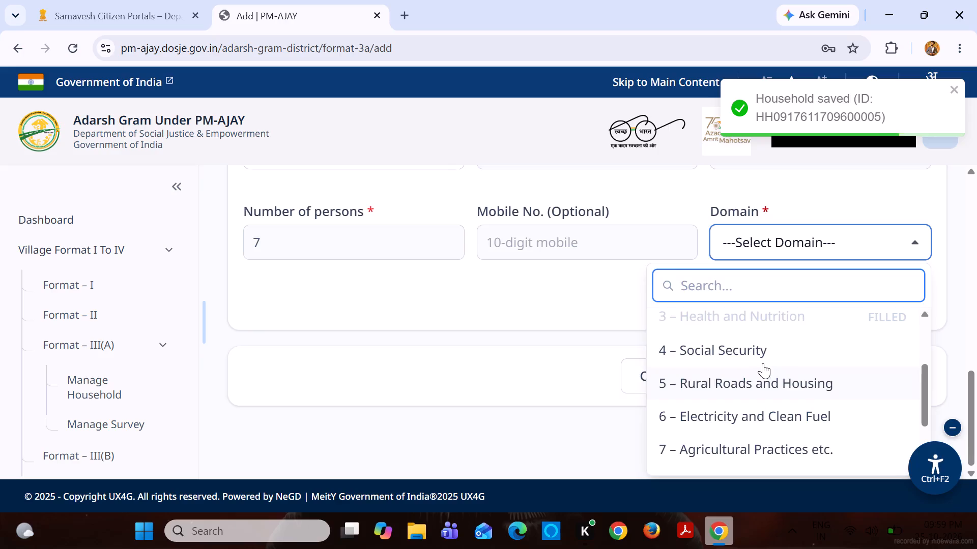
click(748, 358)
scroll(748, 358, down, 4)
click(802, 243)
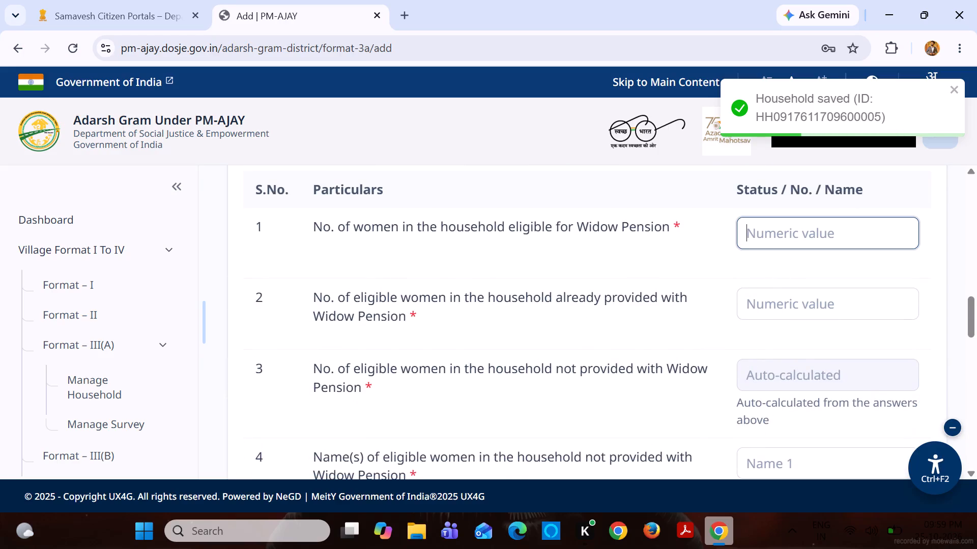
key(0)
click(757, 388)
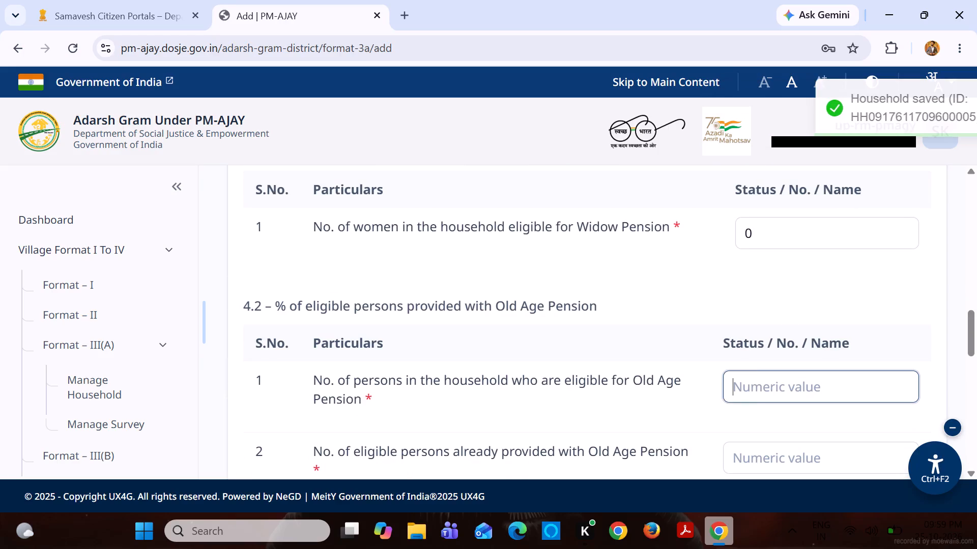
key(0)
scroll(757, 388, down, 3)
click(765, 371)
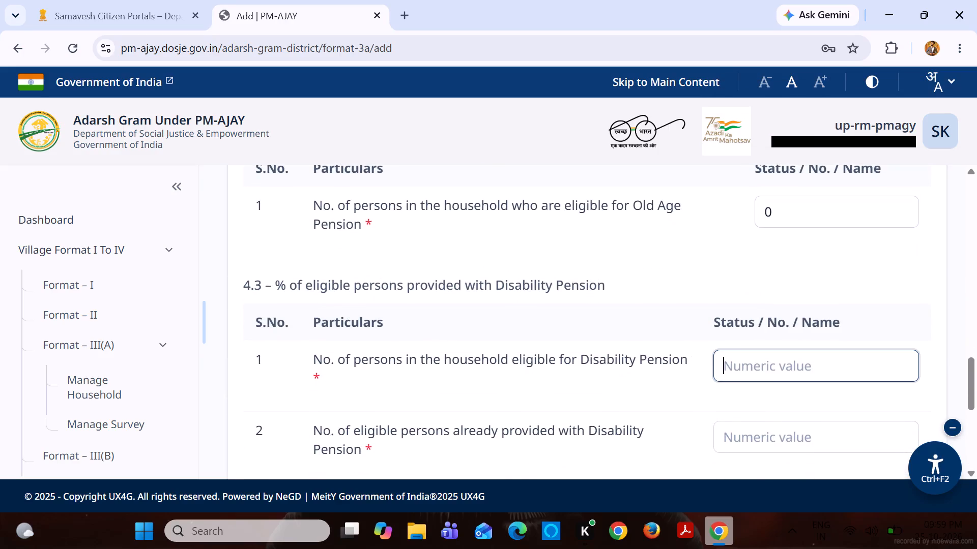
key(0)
scroll(765, 371, down, 3)
click(893, 369)
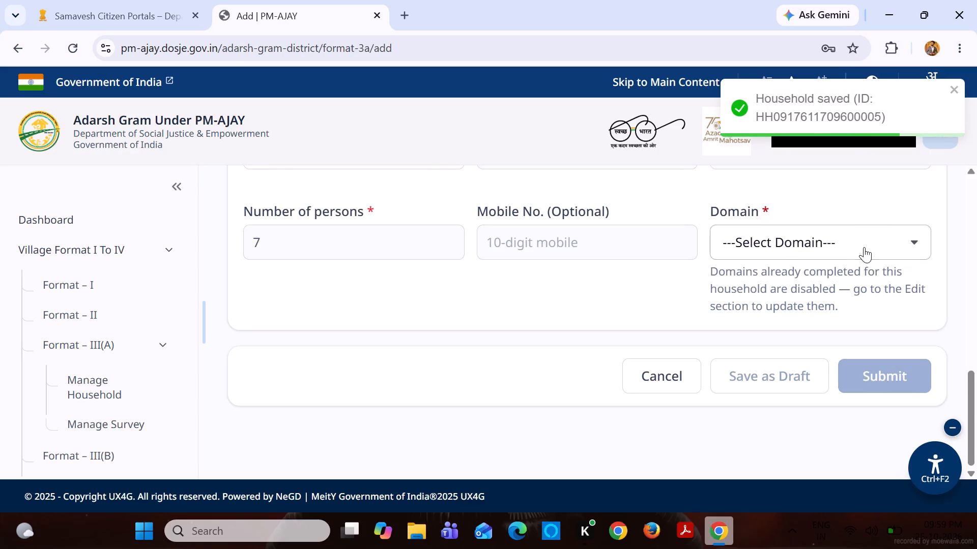
Complete and submit the Rural Roads and Housing domain, answering No to living in a Kachcha/unsafe house.
click(864, 247)
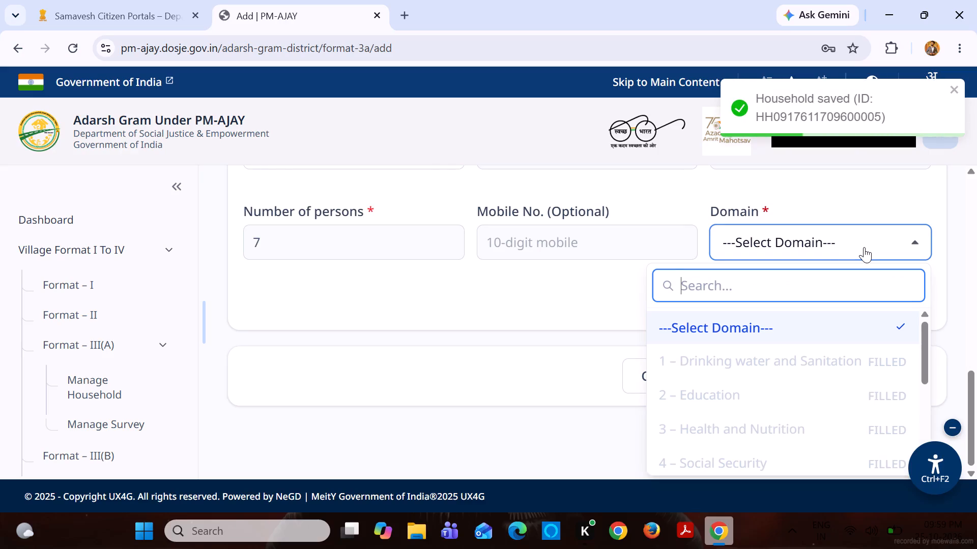
scroll(765, 370, down, 2)
click(736, 353)
scroll(736, 353, down, 2)
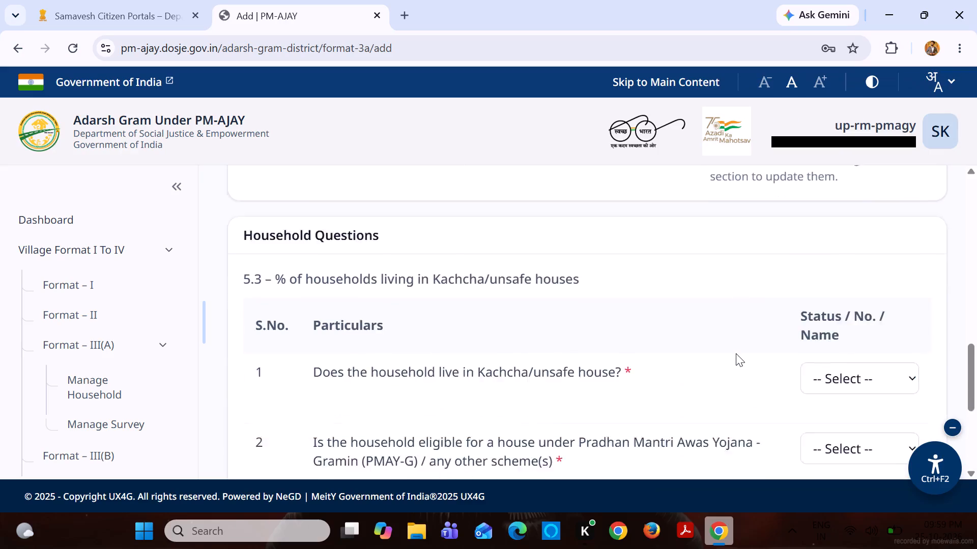
scroll(736, 353, down, 2)
drag(850, 276, 821, 341)
click(821, 341)
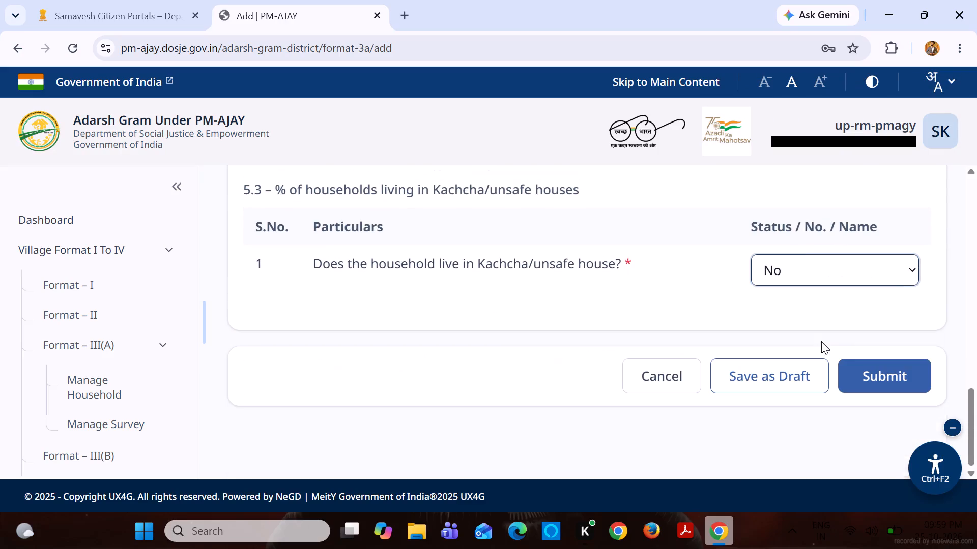
click(877, 376)
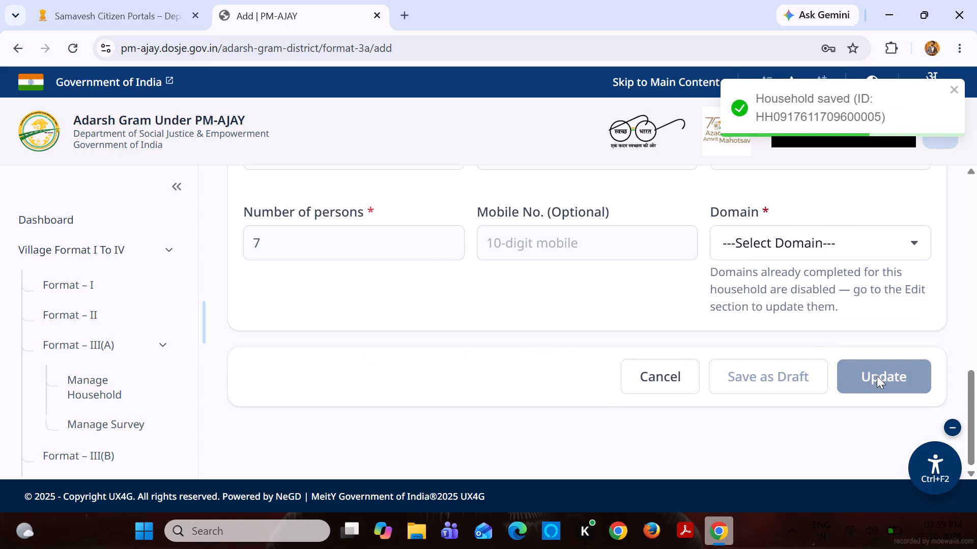
Select the Electricity and Clean Fuel domain and answer Yes for having an electricity connection and using at least one LED bulb.
click(892, 246)
scroll(851, 407, down, 1)
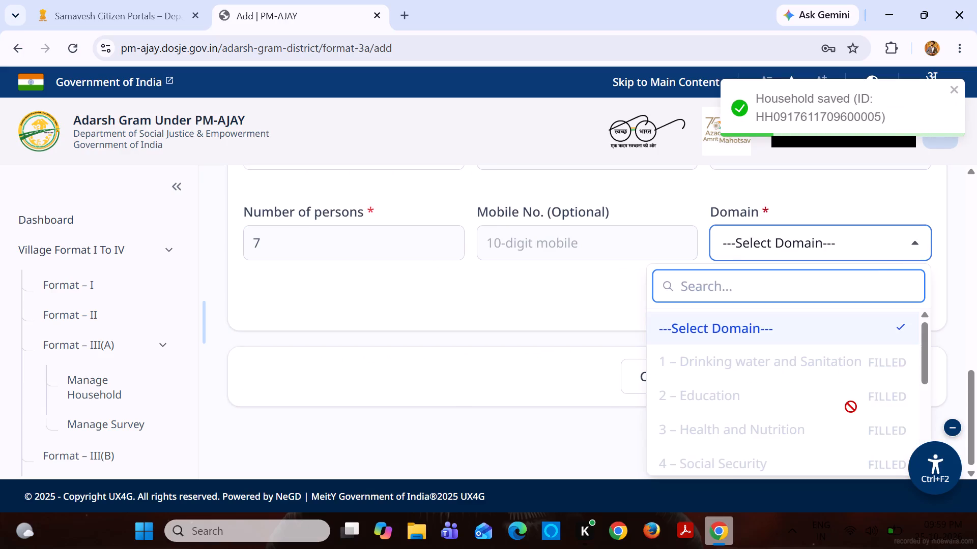
scroll(851, 407, down, 2)
click(733, 321)
scroll(733, 321, down, 5)
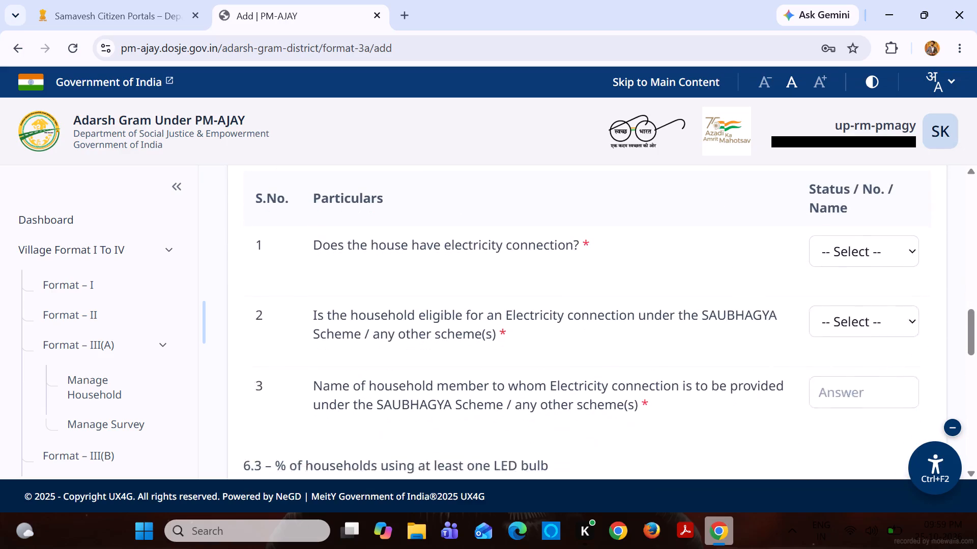
drag(871, 231, 831, 299)
click(831, 299)
scroll(831, 299, down, 2)
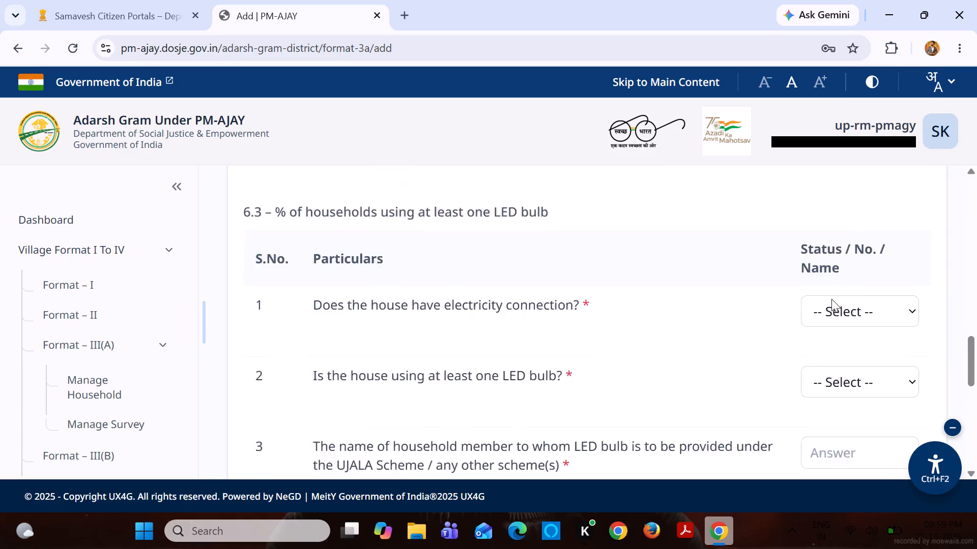
scroll(831, 299, down, 2)
drag(877, 195, 837, 239)
click(837, 239)
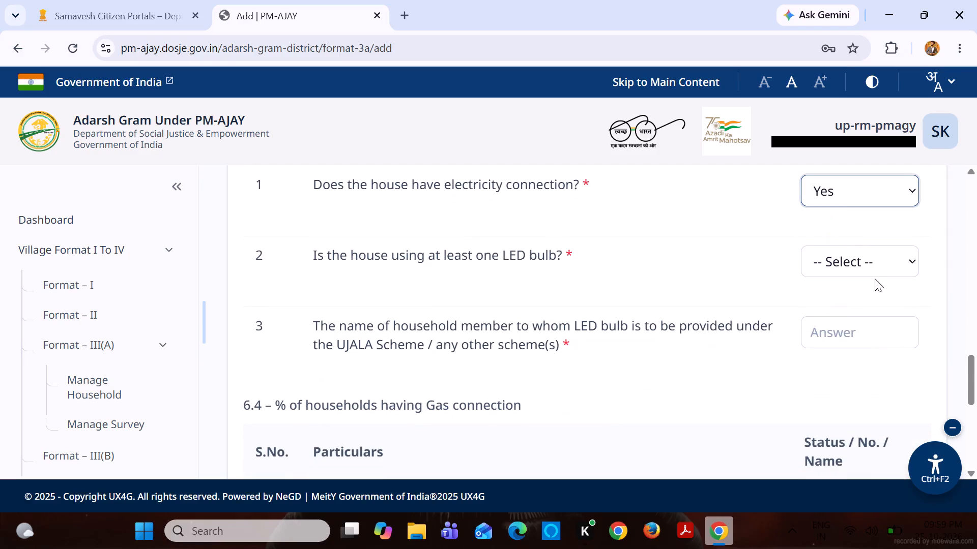
drag(875, 262, 824, 329)
click(824, 329)
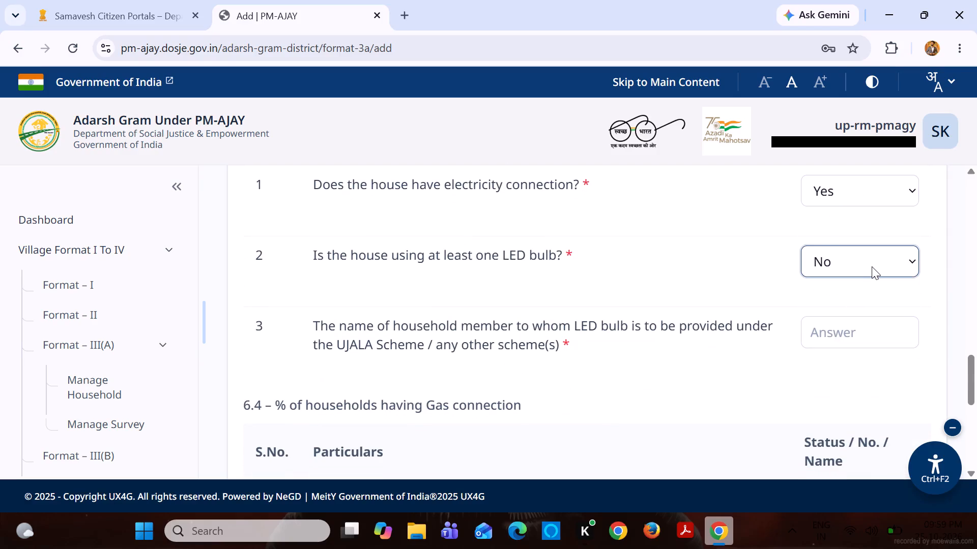
drag(872, 266, 832, 306)
click(832, 306)
Answer Yes to the house using clean fuel in section 6.4 and submit the domain.
scroll(832, 306, down, 4)
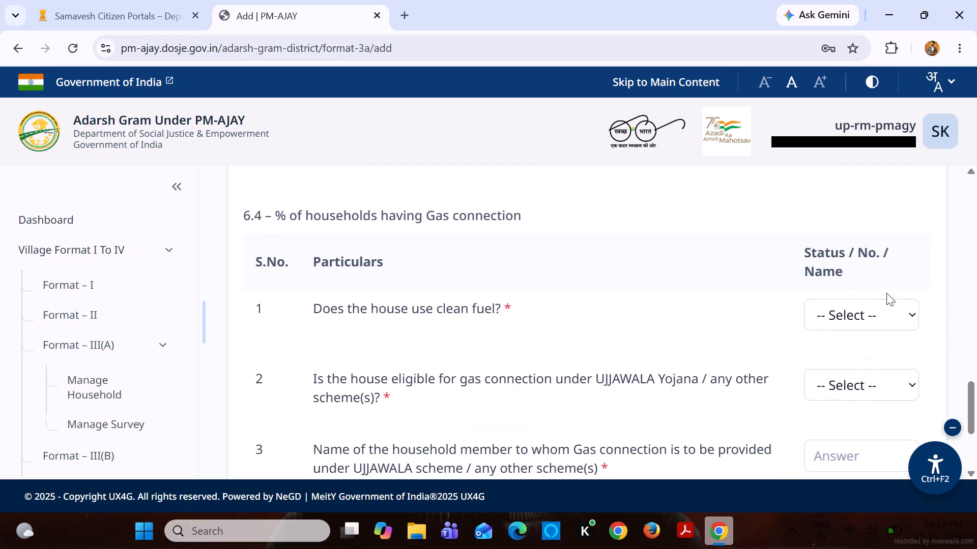
drag(876, 318, 841, 354)
click(841, 354)
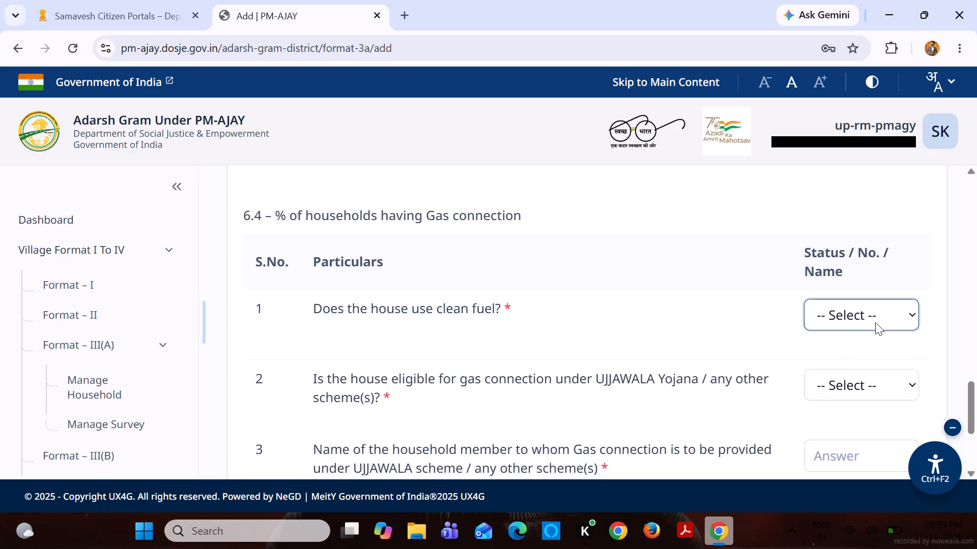
drag(875, 322, 841, 364)
click(841, 364)
scroll(841, 364, down, 5)
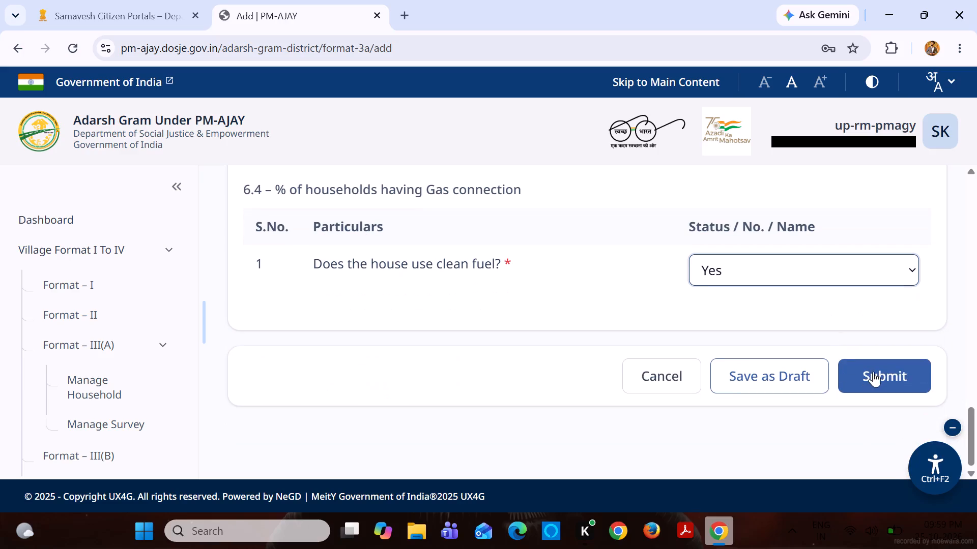
click(873, 372)
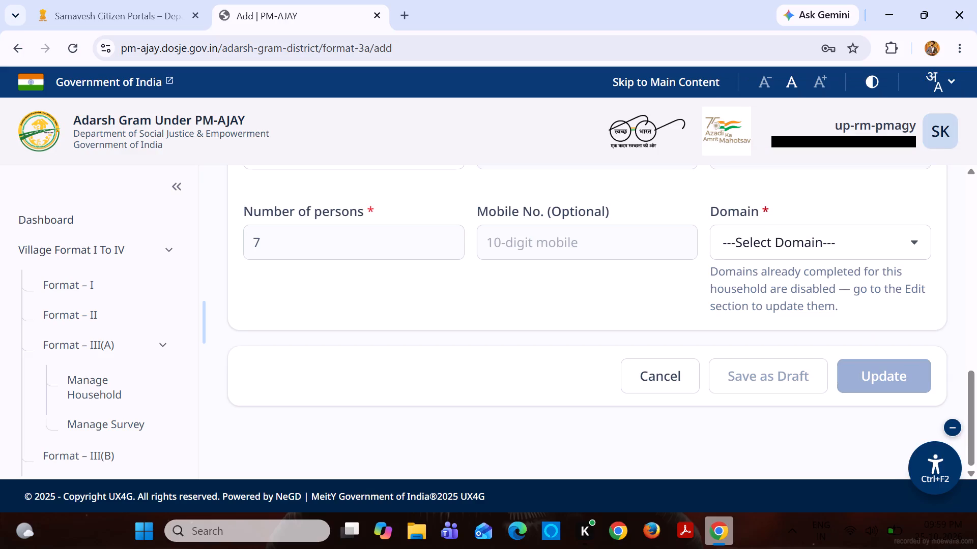
Complete and submit the Agricultural Practices domain, answering No to the household being involved in farming.
click(865, 239)
scroll(815, 350, down, 4)
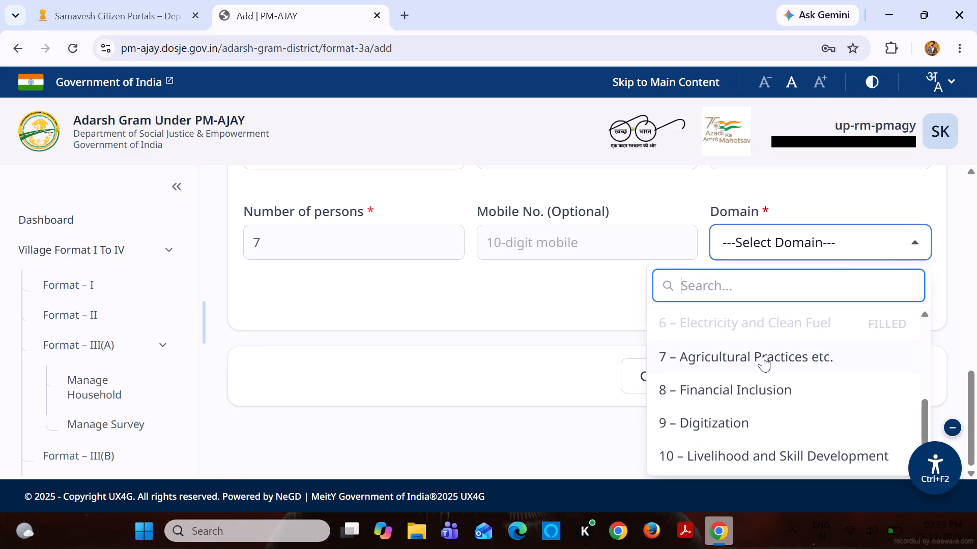
click(763, 356)
scroll(763, 356, down, 5)
scroll(799, 226, up, 3)
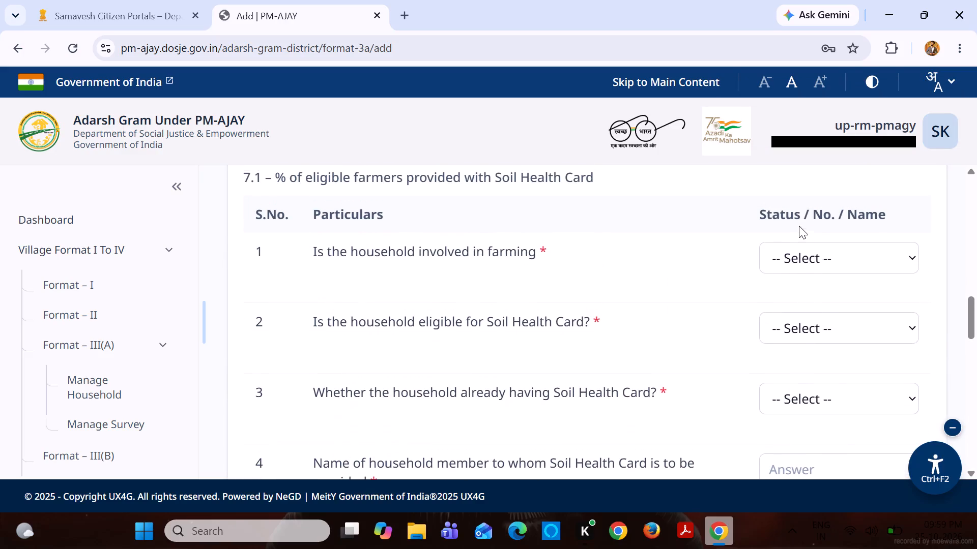
drag(821, 253, 792, 338)
click(792, 338)
scroll(792, 338, down, 6)
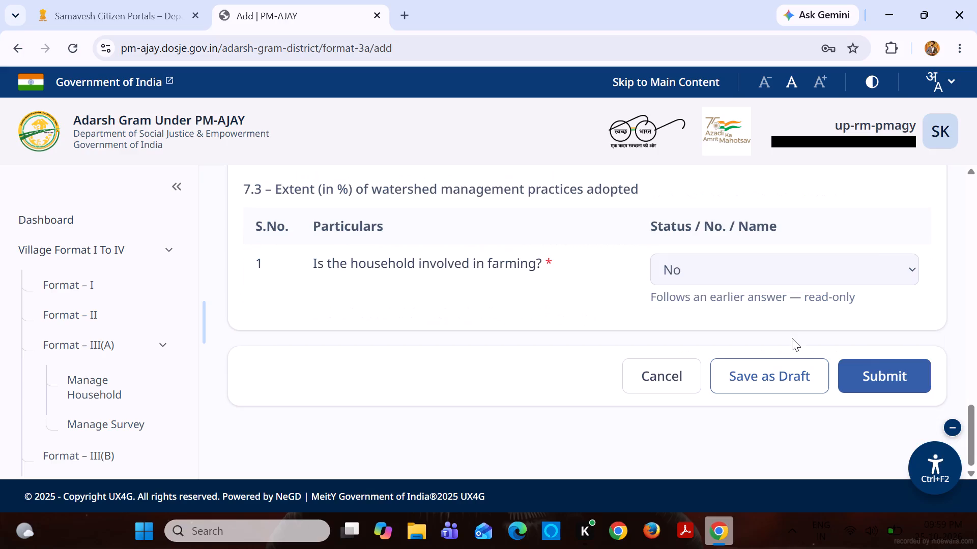
click(895, 371)
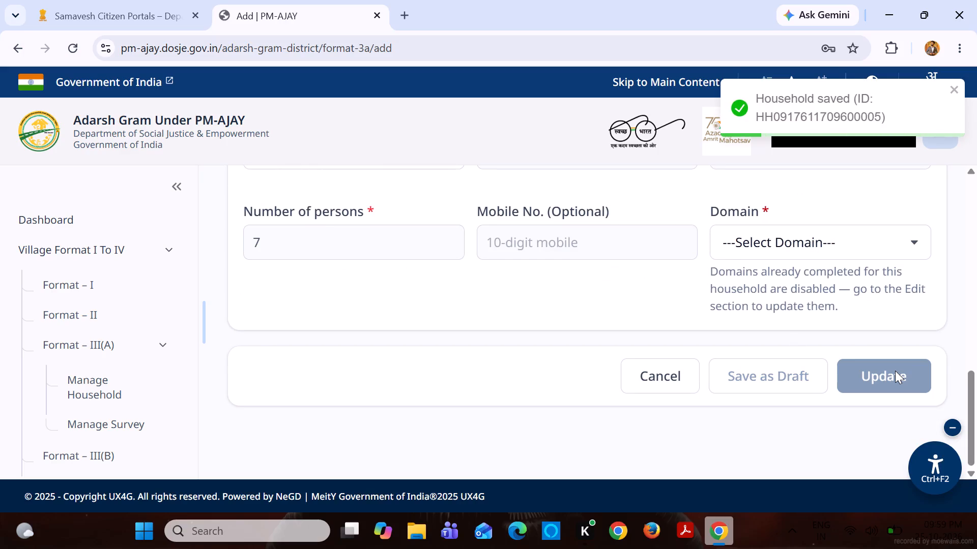
Select the Financial Inclusion domain and enter 6 persons above 5 years, with 6 of them already having Aadhaar.
click(894, 245)
scroll(830, 383, down, 3)
click(783, 384)
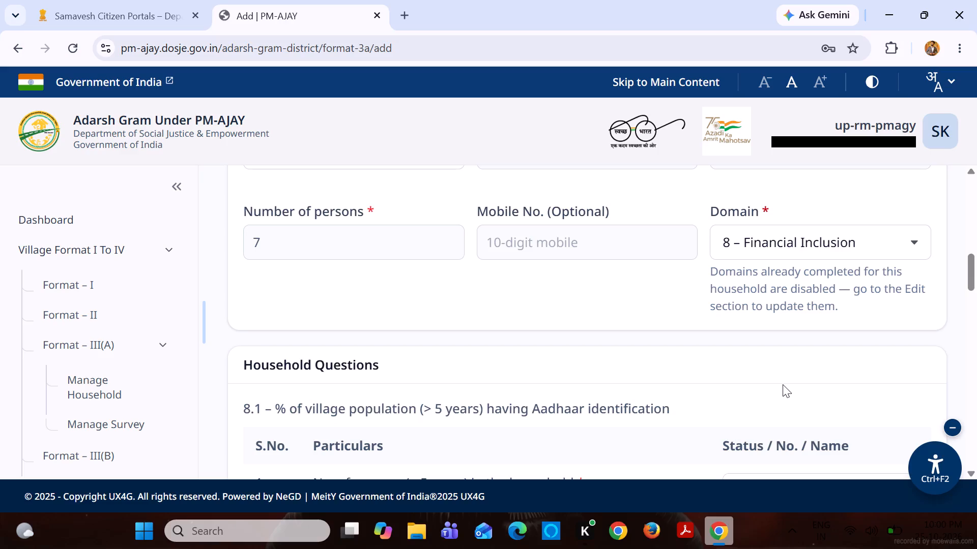
scroll(799, 344, down, 3)
click(789, 335)
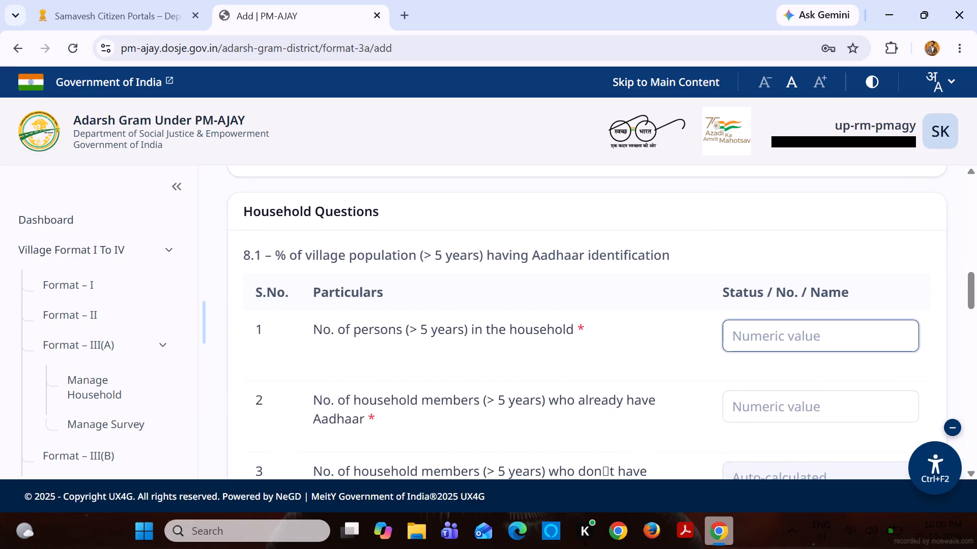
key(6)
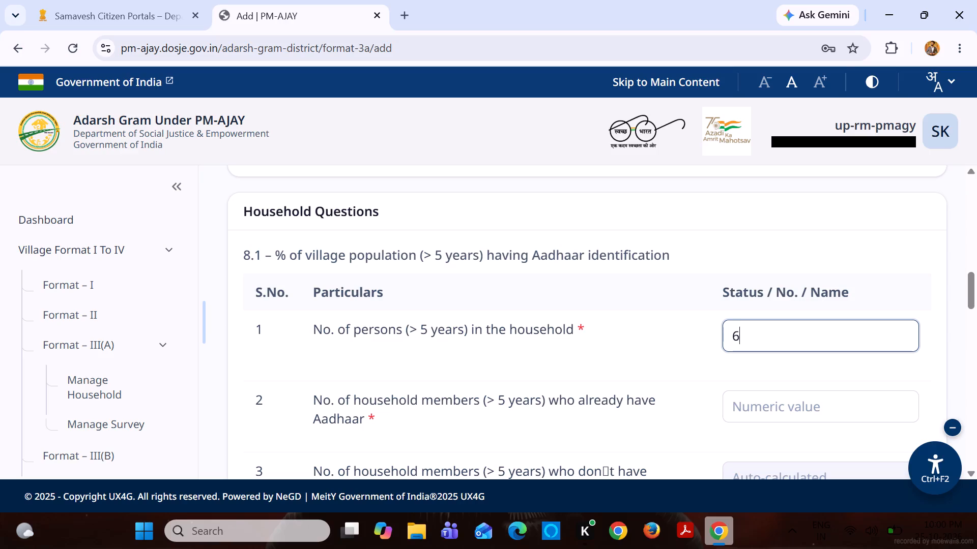
click(781, 410)
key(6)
In section 8.2, enter 2 members eligible for a bank or post office account and 2 who have one.
scroll(781, 410, down, 4)
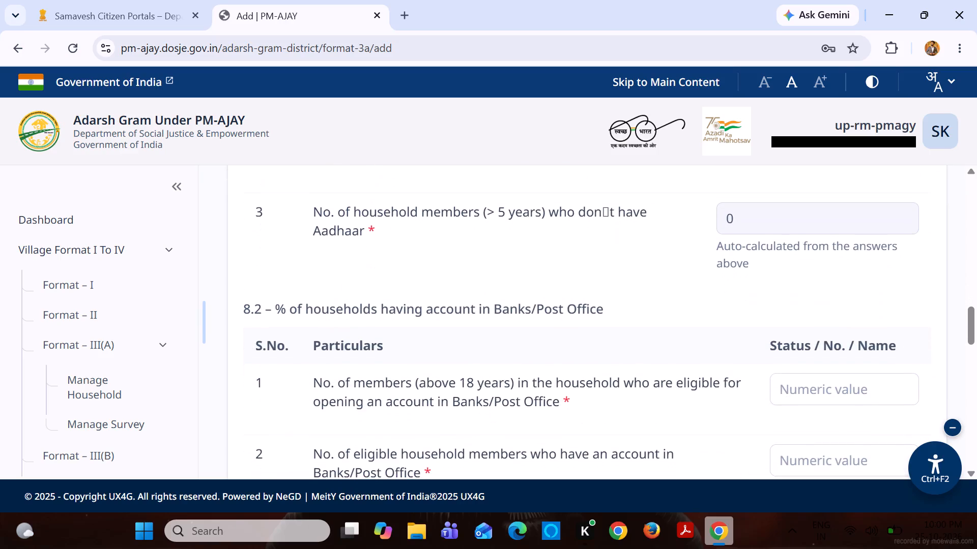
click(786, 400)
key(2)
scroll(786, 400, down, 2)
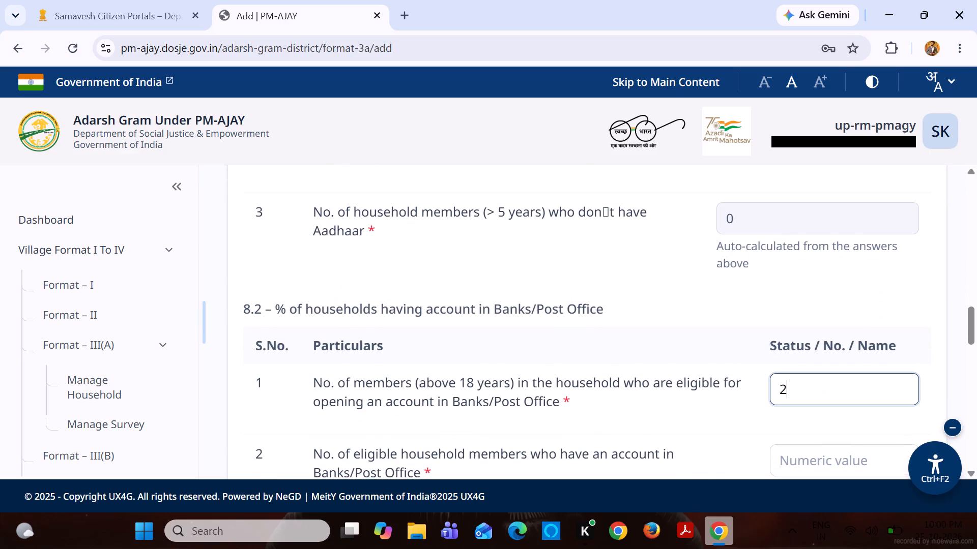
scroll(786, 400, down, 3)
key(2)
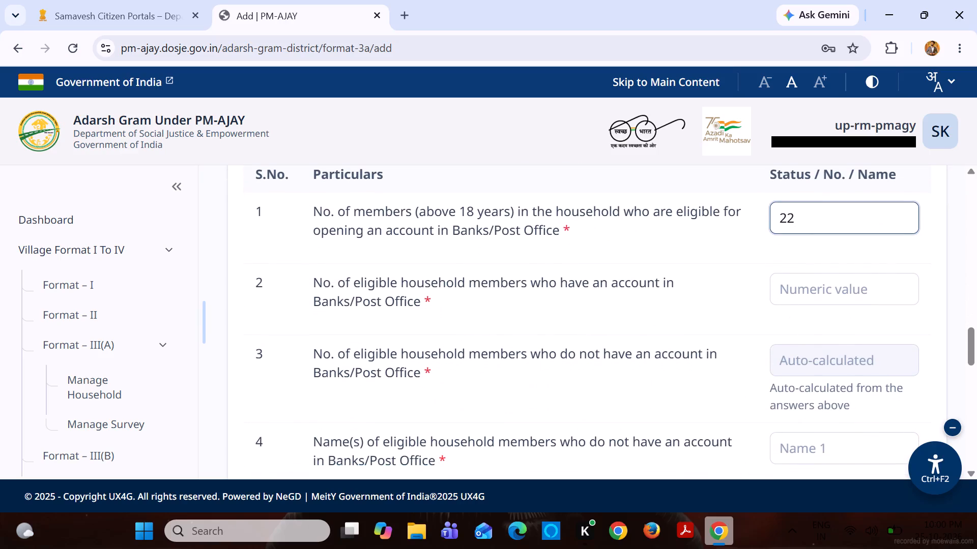
key(BackSpace)
click(843, 292)
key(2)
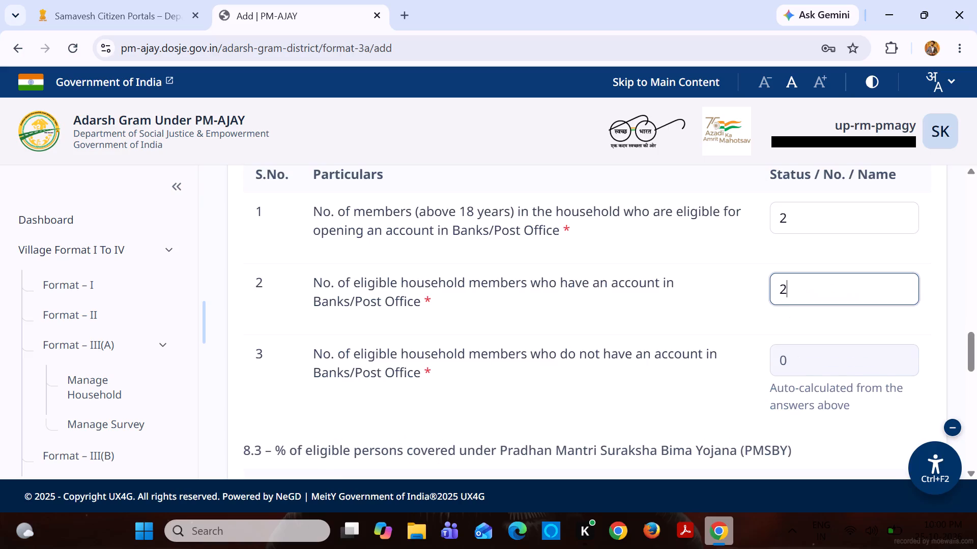
Enter 0 persons eligible for Suraksha Bima Yojana and for Jeevan Jyoti Bima Yojana, and submit the Financial Inclusion domain.
scroll(843, 292, down, 6)
click(841, 324)
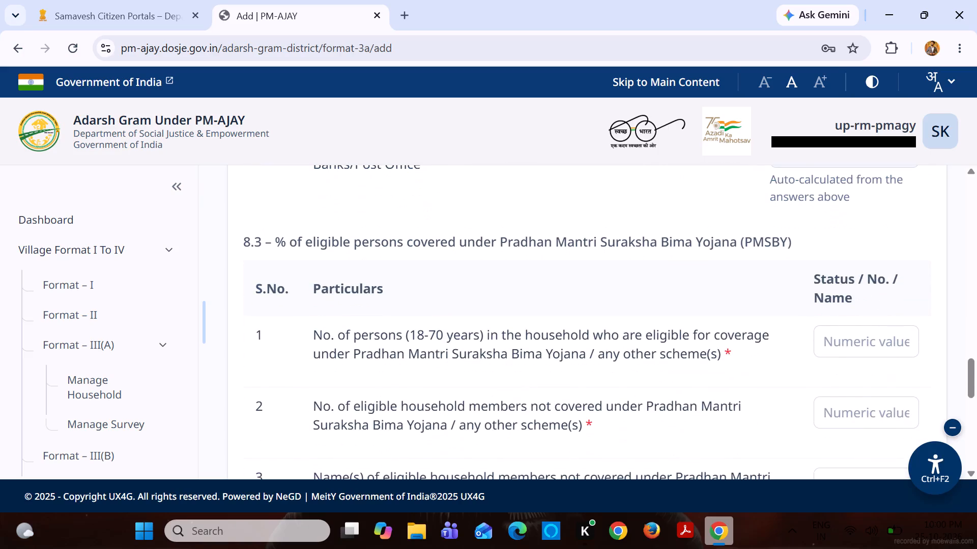
click(841, 339)
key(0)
scroll(841, 339, down, 1)
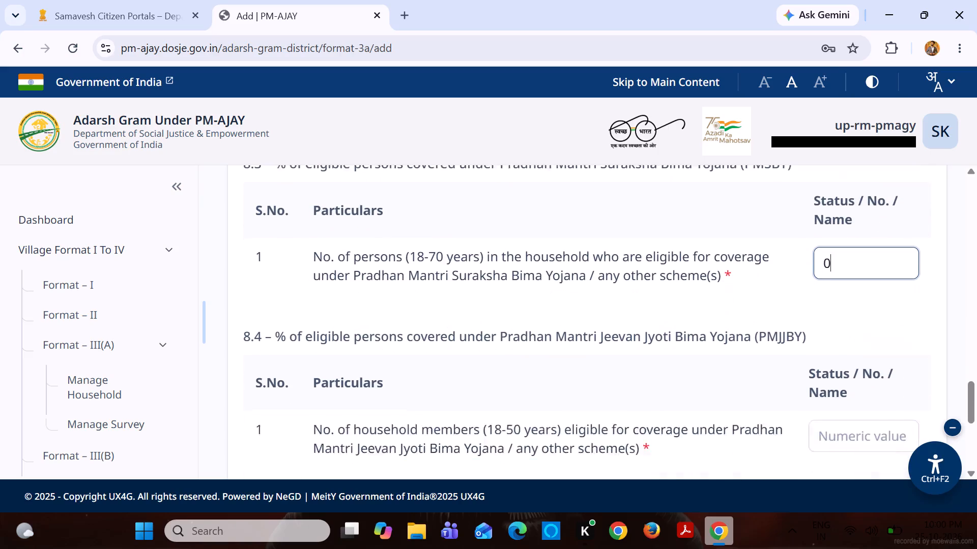
scroll(841, 339, down, 2)
click(875, 333)
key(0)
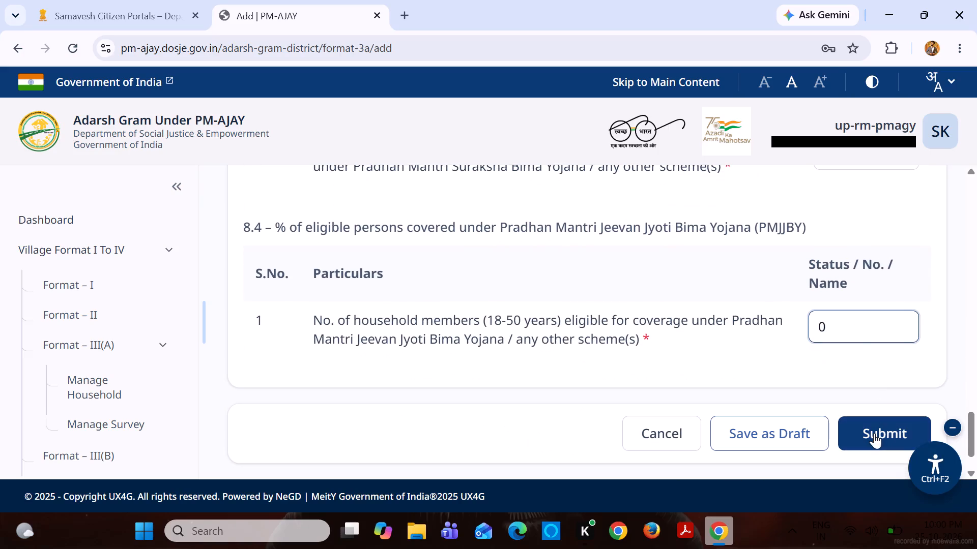
click(874, 436)
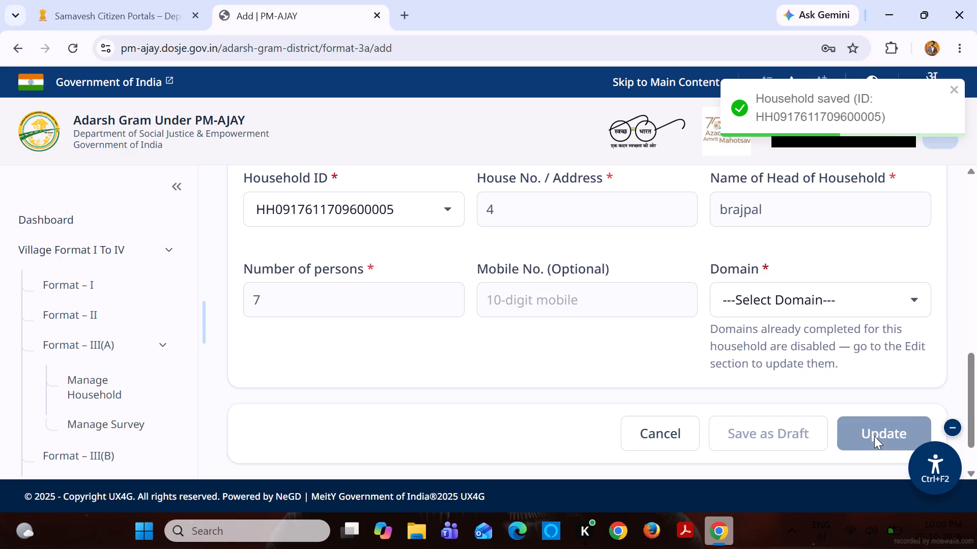
Complete and submit the Digitization domain with 0 household members eligible for PMGDISHA training.
click(865, 302)
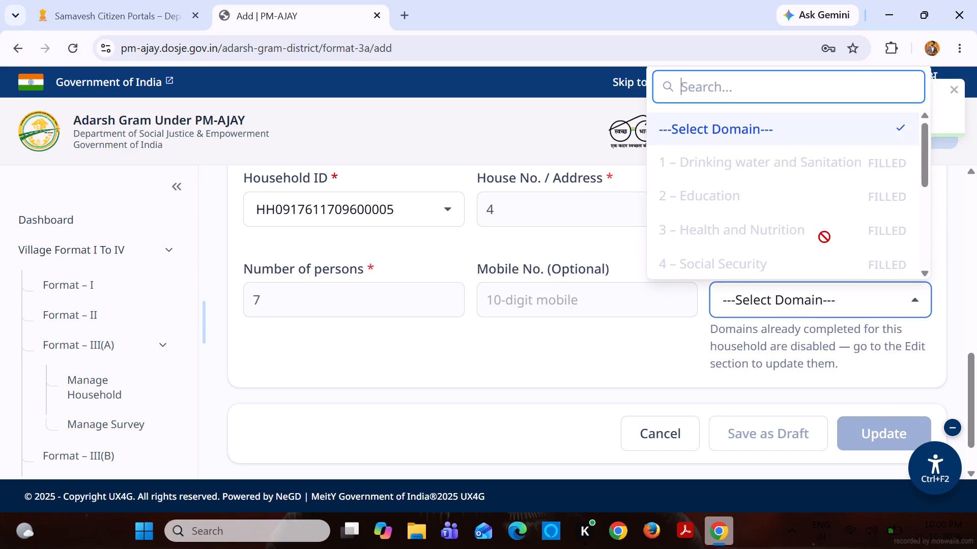
scroll(824, 237, down, 7)
click(785, 227)
scroll(785, 227, down, 6)
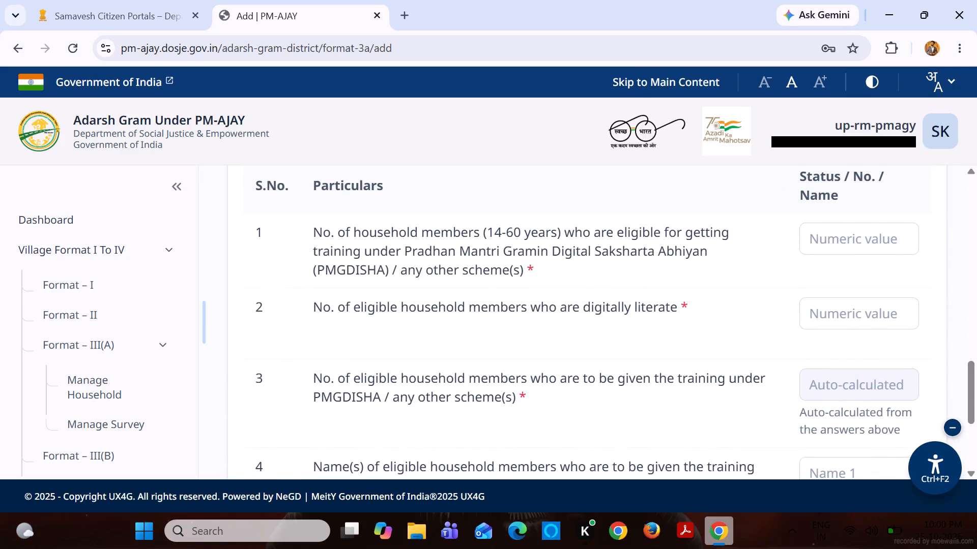
click(825, 230)
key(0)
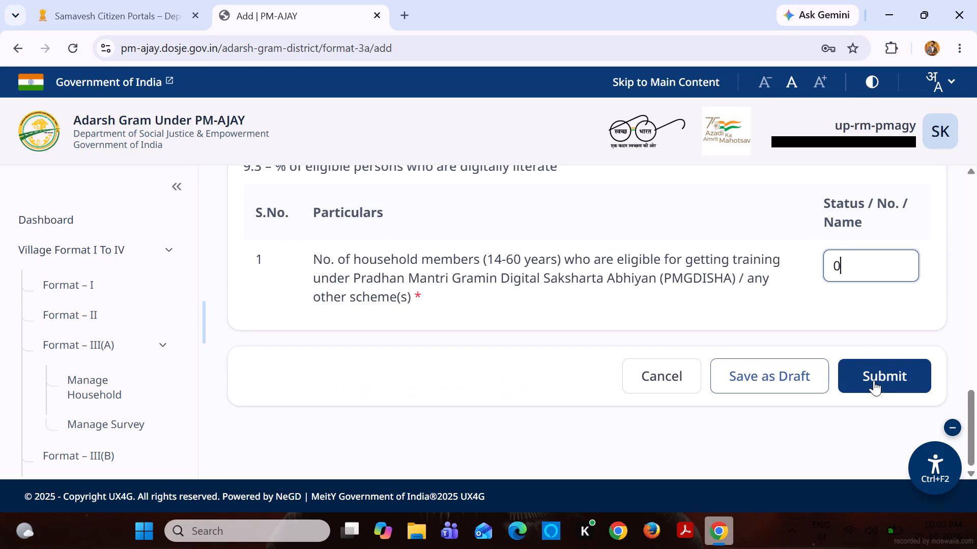
click(874, 381)
Complete and submit the Livelihood and Skill Development domain with 0 youth eligible for skill training, 0 for bank linked loans, and Yes for SHG membership.
click(858, 235)
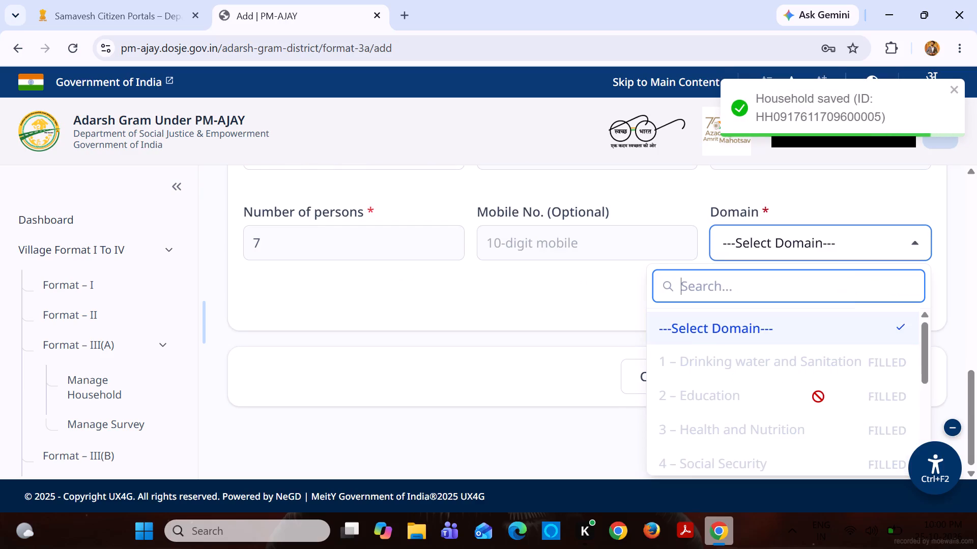
scroll(818, 396, down, 7)
click(742, 453)
scroll(751, 351, down, 3)
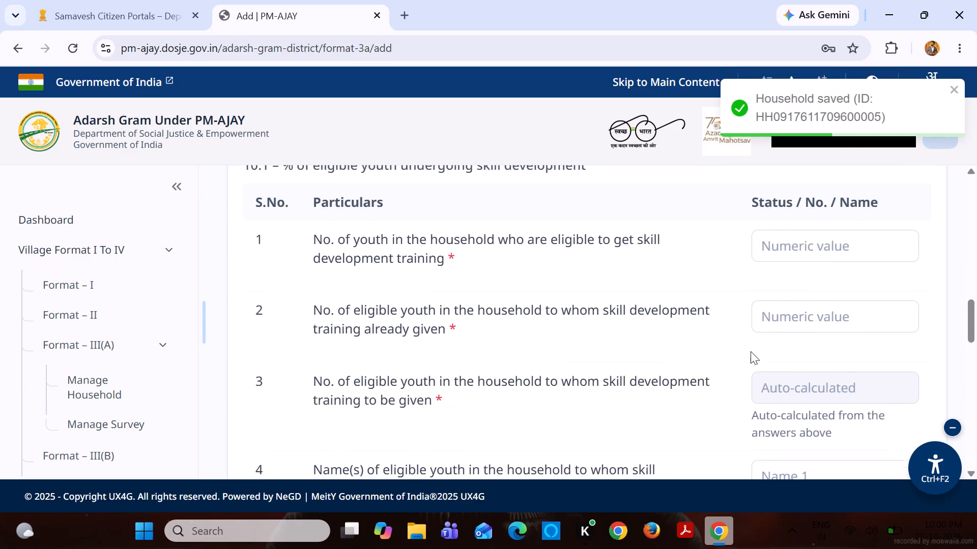
click(800, 242)
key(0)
scroll(800, 242, down, 1)
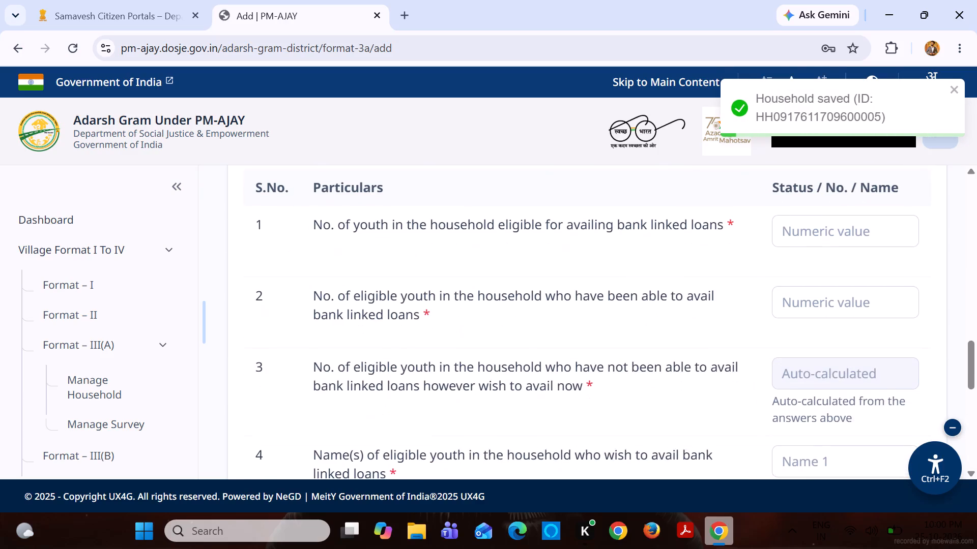
click(818, 228)
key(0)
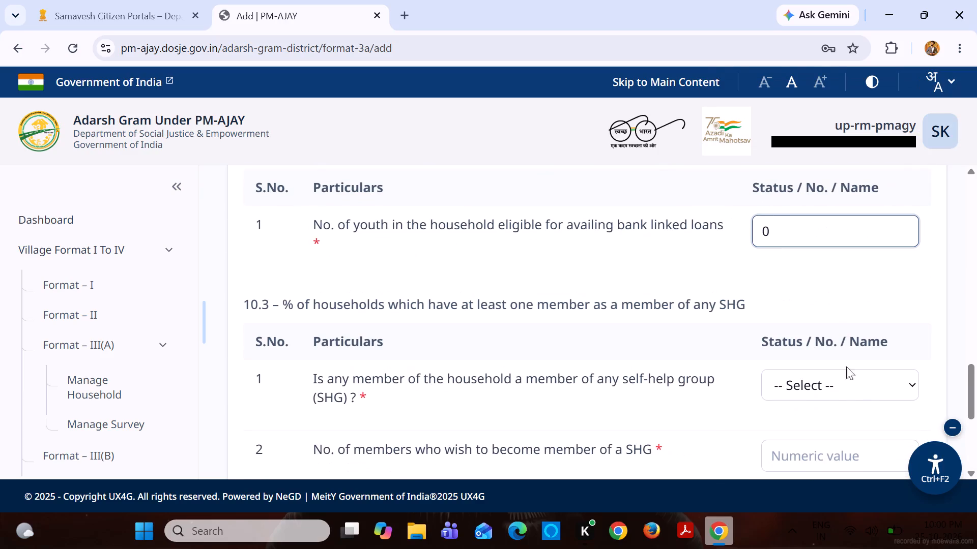
click(848, 383)
click(810, 435)
scroll(810, 435, down, 3)
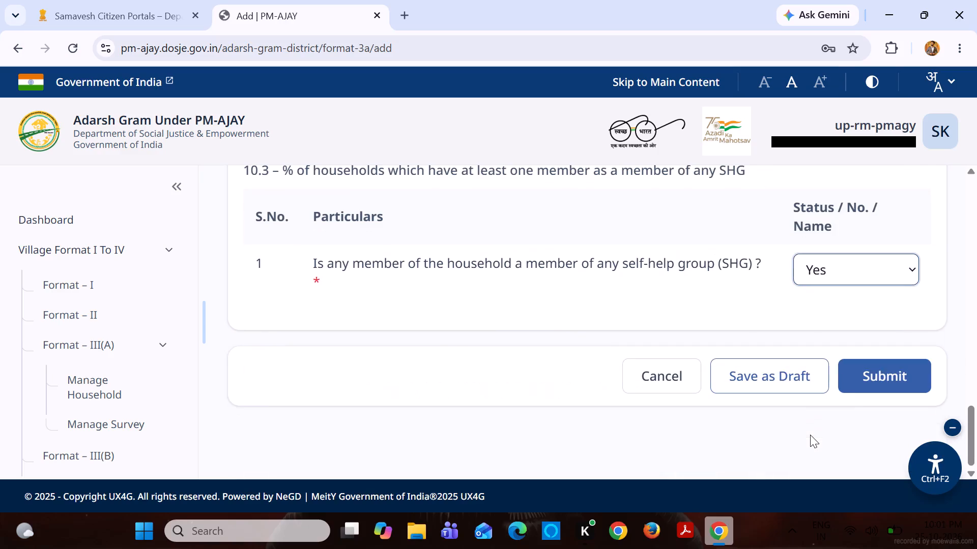
click(888, 371)
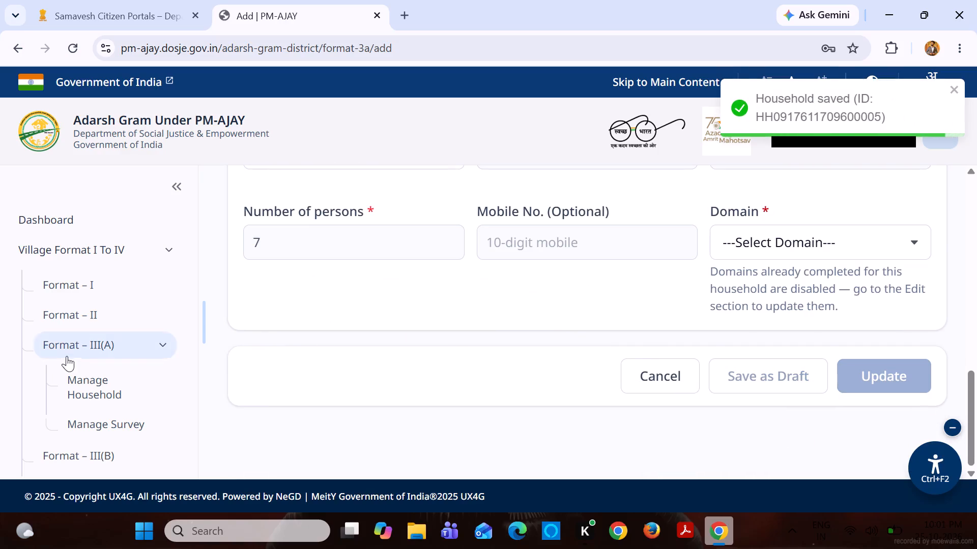
Start a new household record with block Shahabad, gram panchayat Narkheri, village Narkhera and category SC.
click(90, 382)
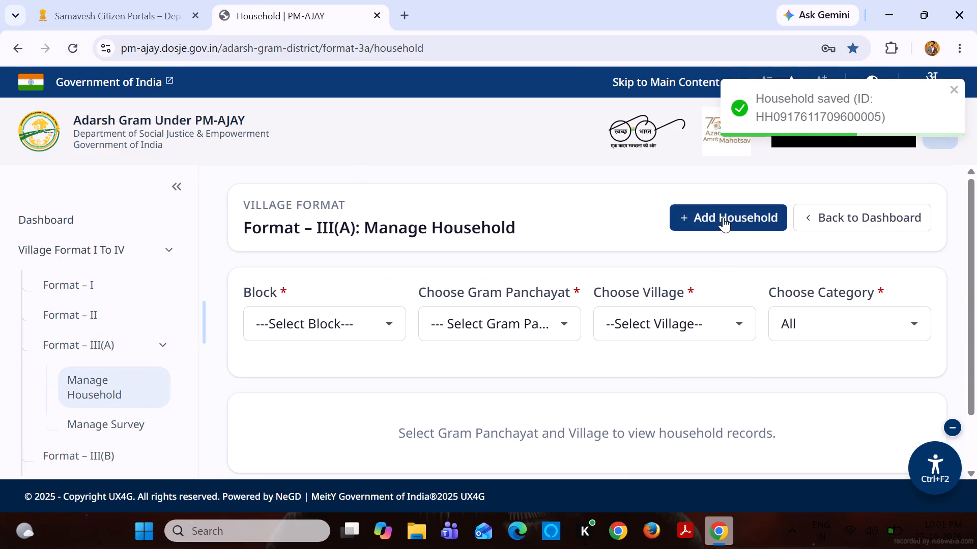
click(722, 217)
click(738, 175)
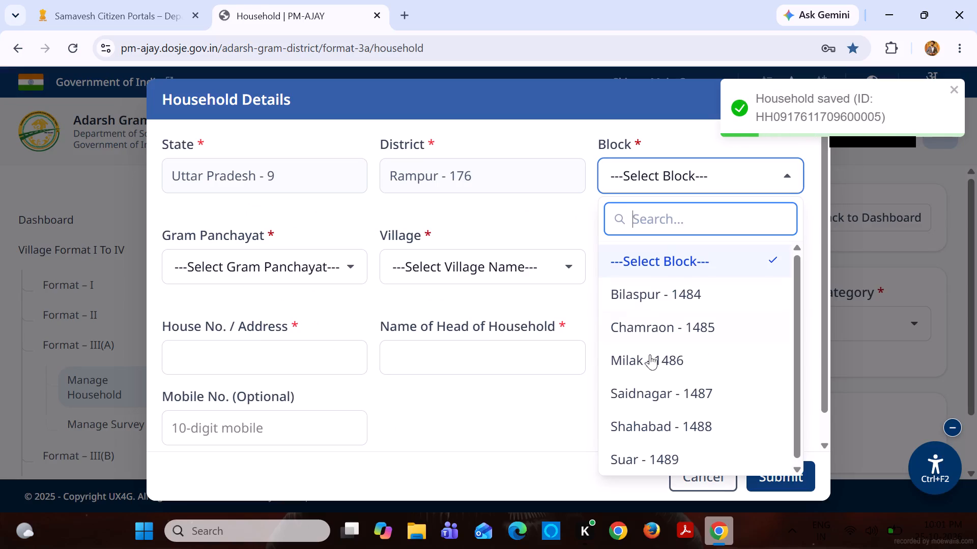
click(651, 422)
click(328, 256)
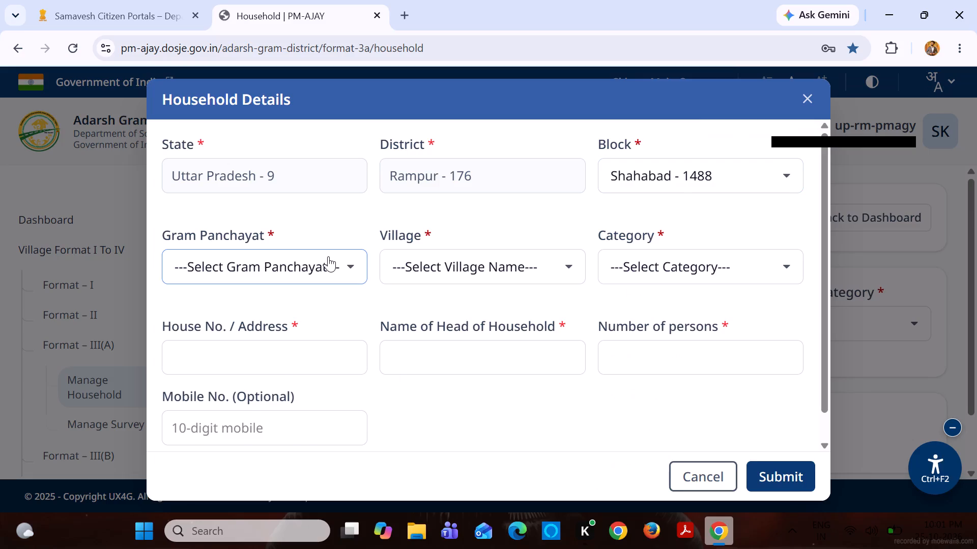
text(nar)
click(229, 358)
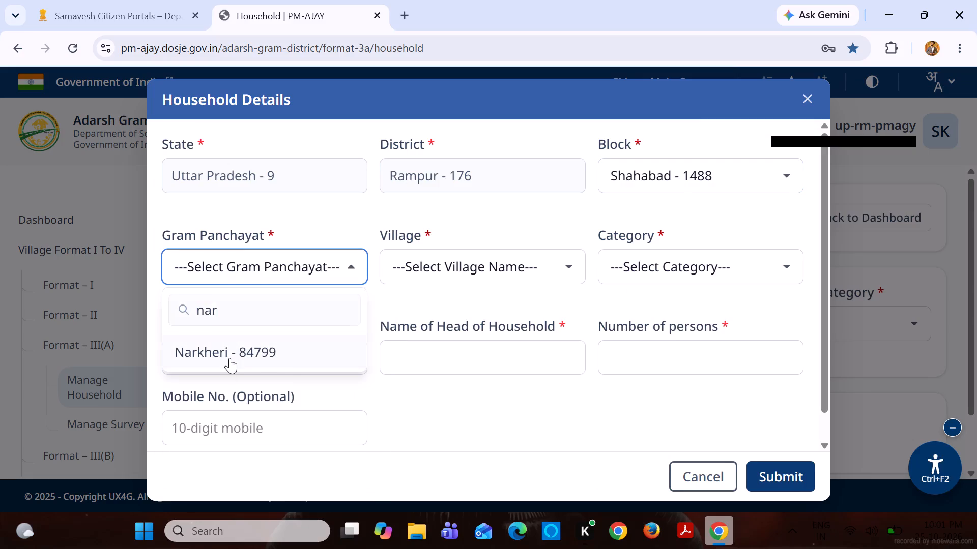
click(451, 272)
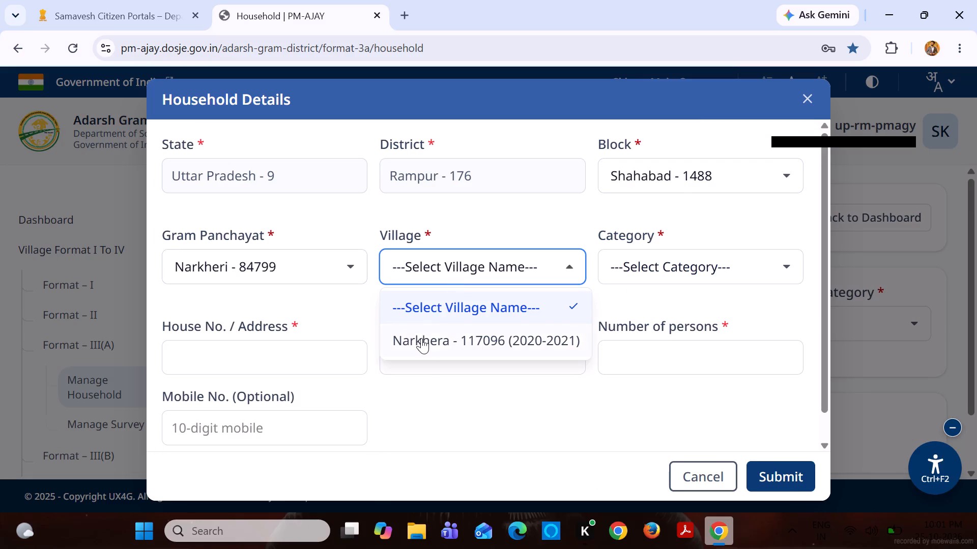
click(421, 338)
click(665, 261)
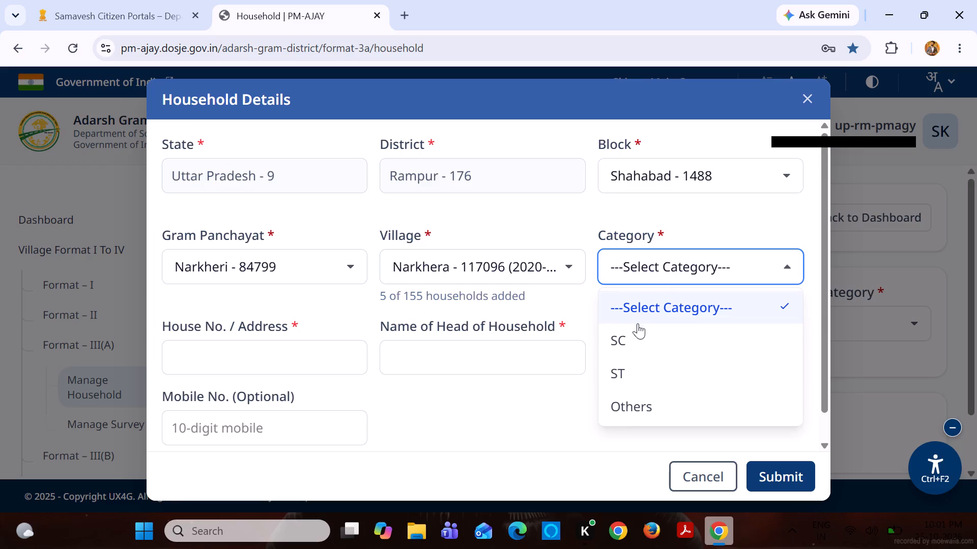
click(634, 337)
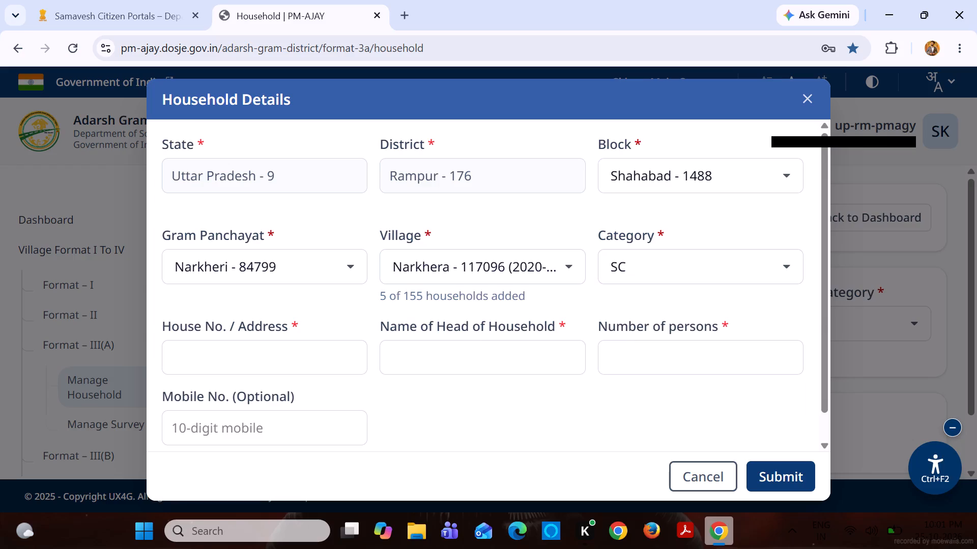
Enter house number 5, the head of household's name and 3 persons, and submit the household details.
click(285, 360)
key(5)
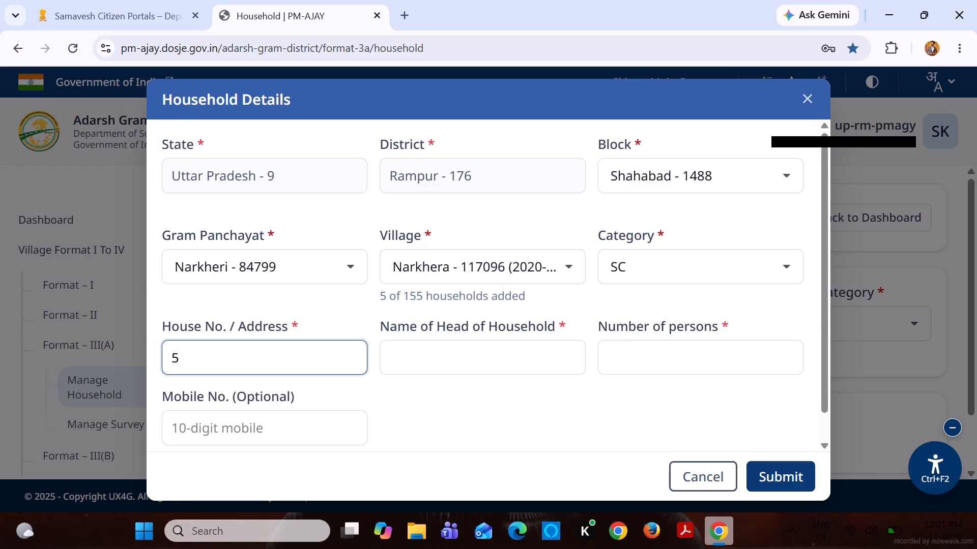
click(433, 376)
click(435, 370)
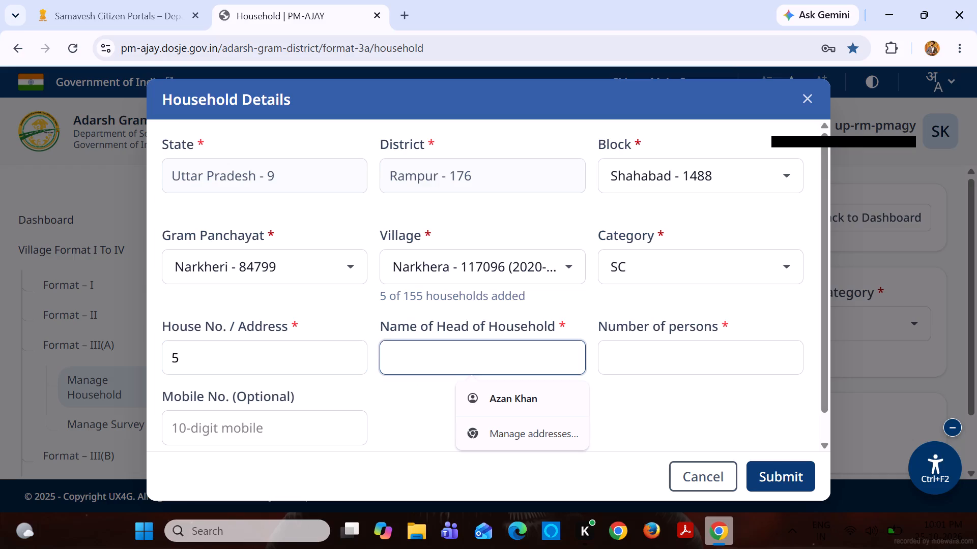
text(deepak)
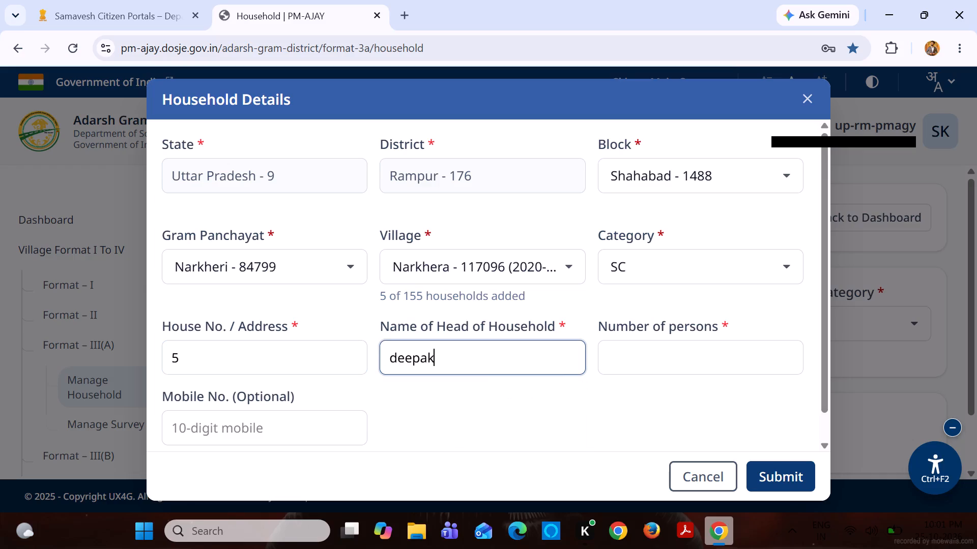
click(693, 360)
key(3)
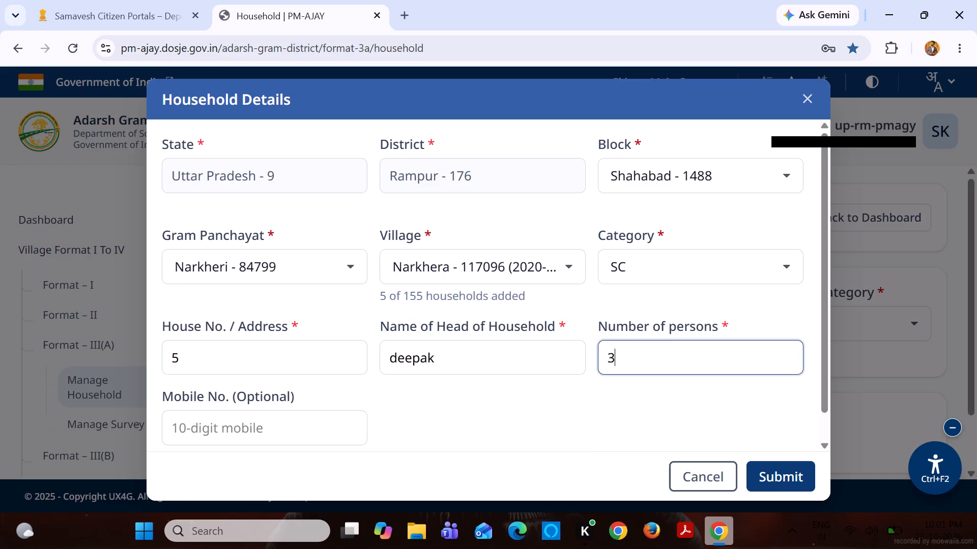
click(771, 473)
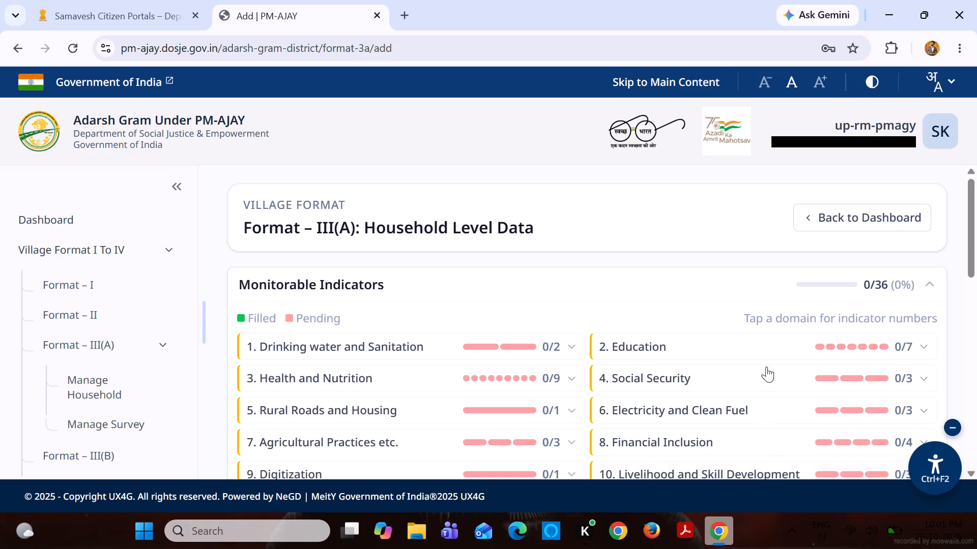
Complete and submit the Drinking water and Sanitation domain with Yes for having an individual household latrine and Yes for open defecation.
scroll(768, 355, down, 6)
click(882, 272)
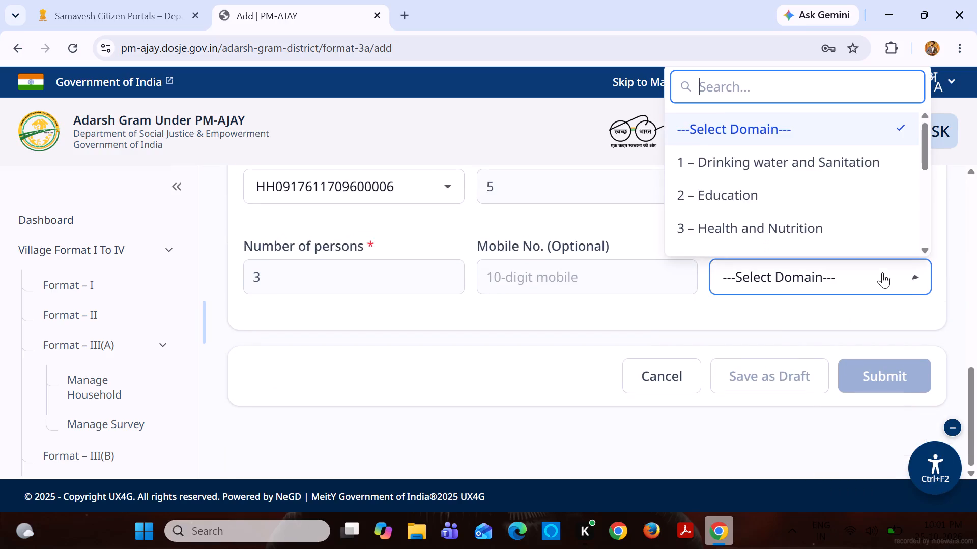
click(785, 131)
scroll(797, 274, down, 2)
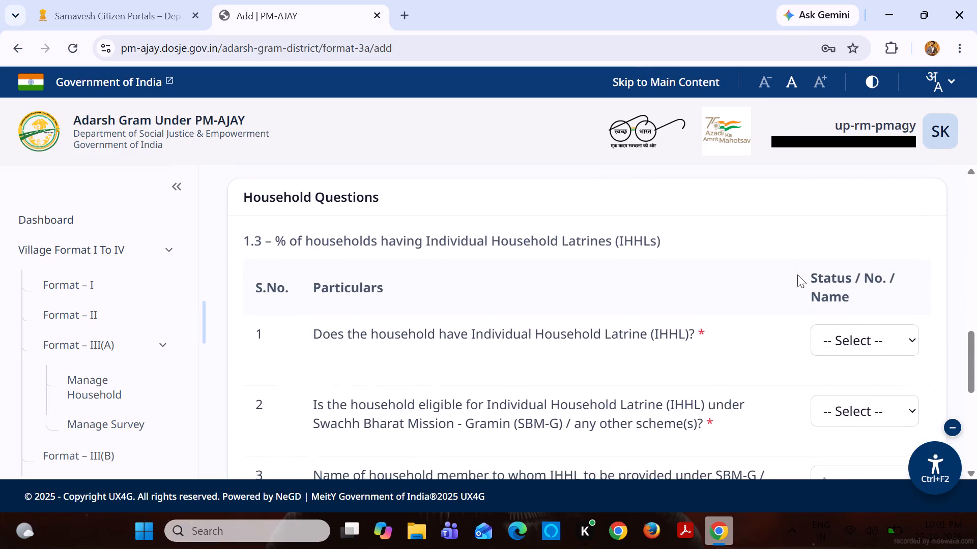
drag(839, 346, 827, 379)
drag(827, 379, 829, 385)
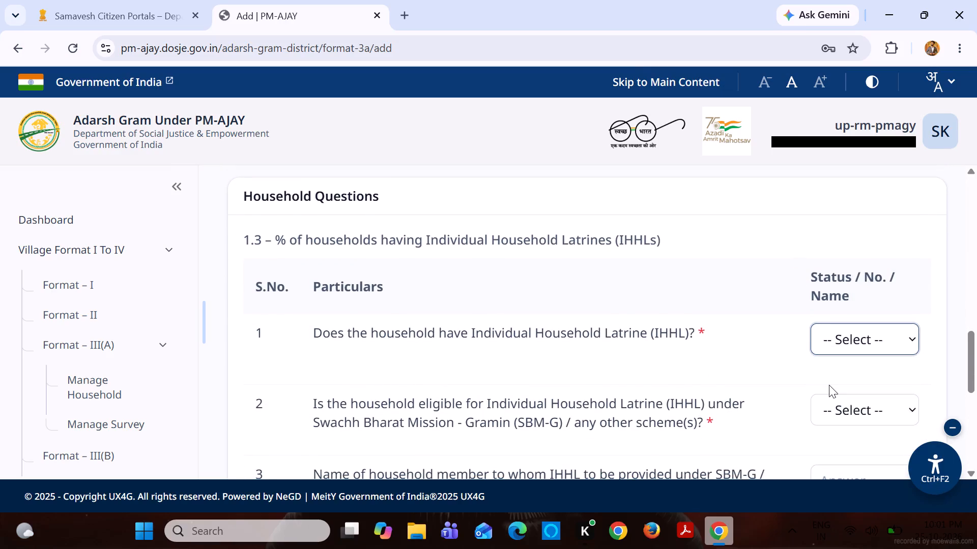
click(829, 385)
scroll(829, 385, down, 3)
click(870, 257)
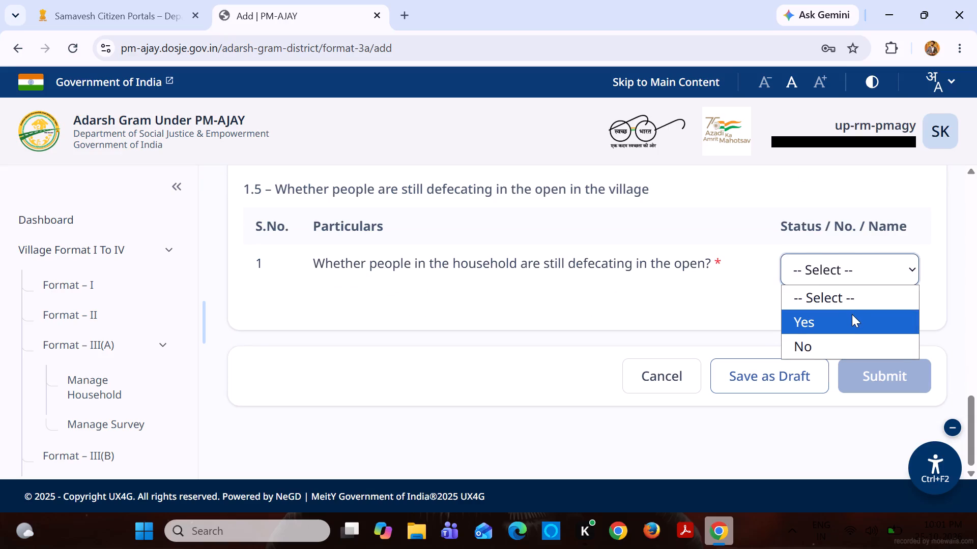
click(852, 314)
click(875, 382)
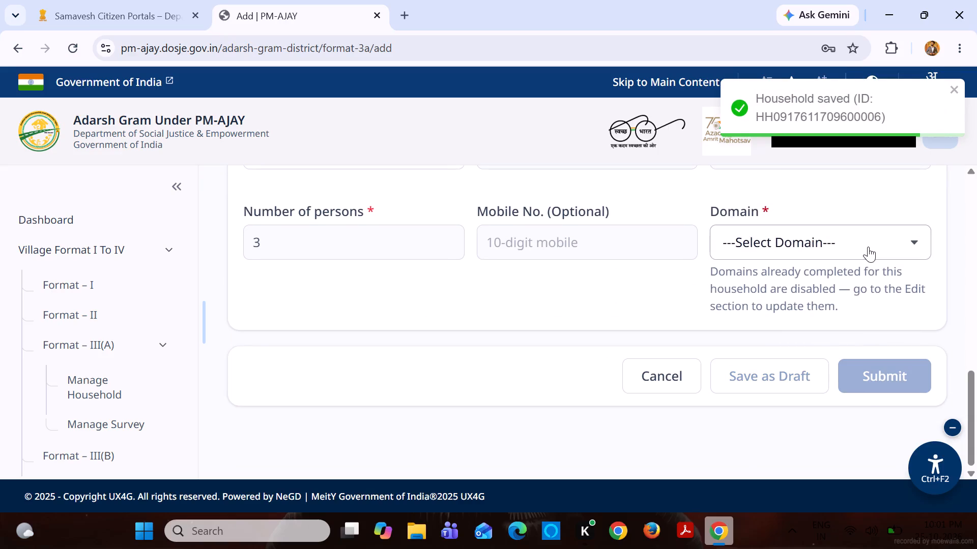
In the Education domain, enter 0 children for each age group: 6-10, 11-13, 14-15, 16-17 and 18-23 years.
click(868, 247)
click(770, 387)
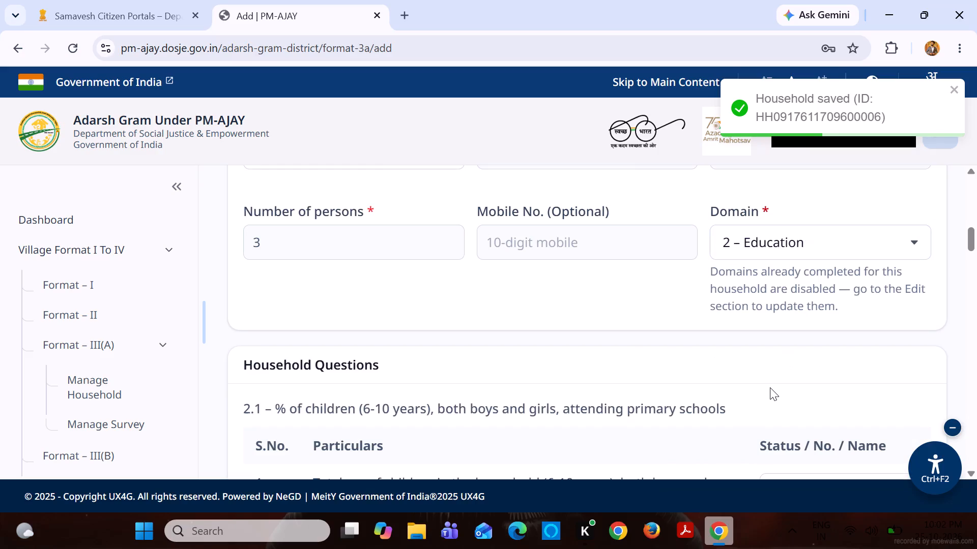
scroll(770, 387, down, 4)
click(811, 281)
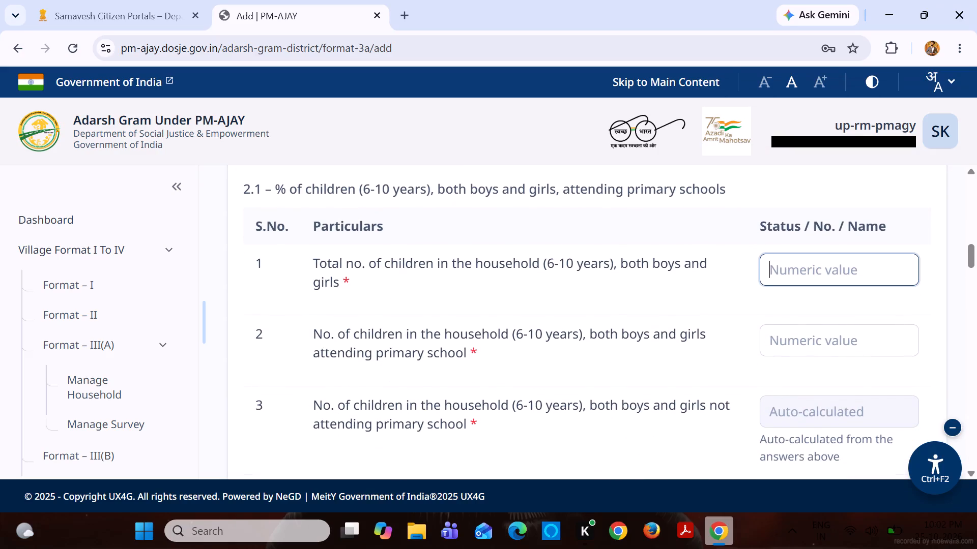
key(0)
scroll(811, 281, down, 4)
click(797, 175)
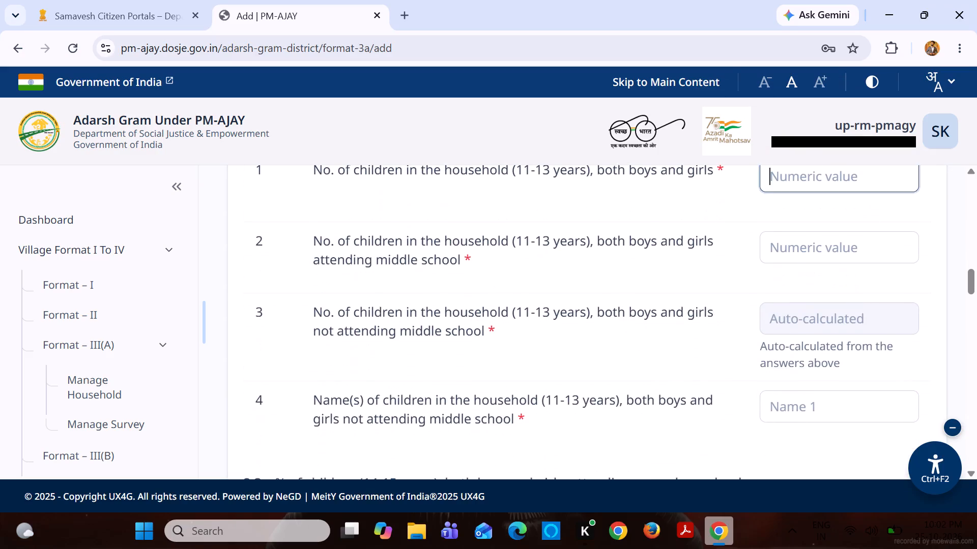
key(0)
click(795, 326)
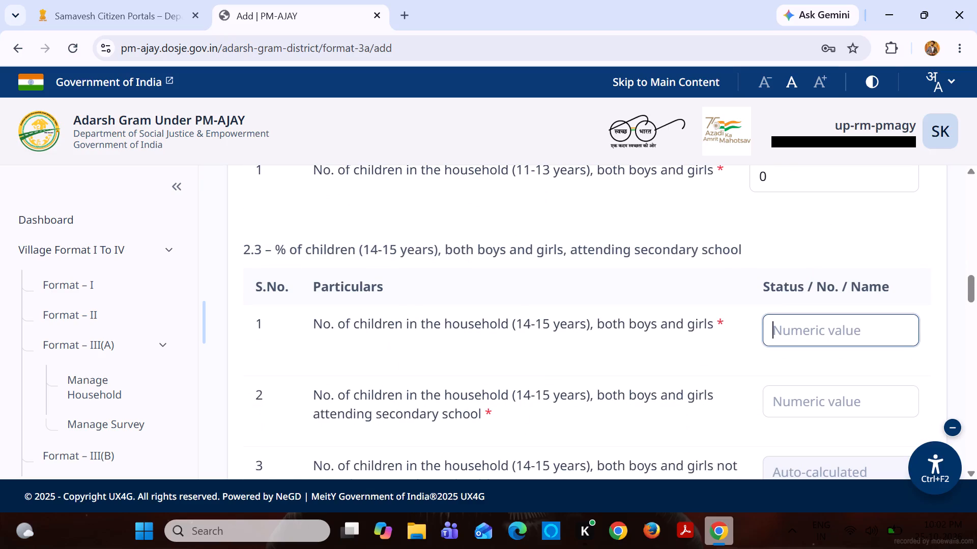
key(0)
scroll(795, 326, down, 3)
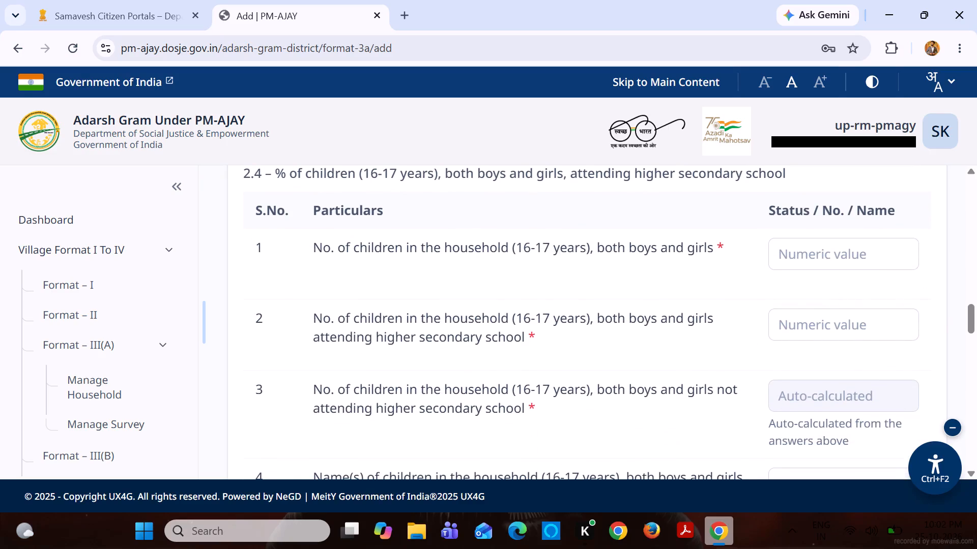
click(804, 244)
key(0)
click(807, 417)
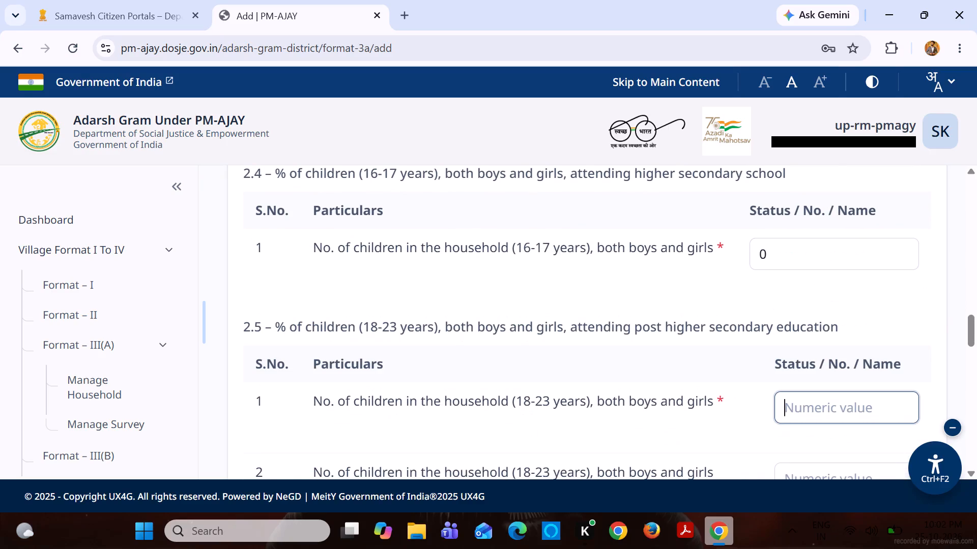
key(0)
Enter 0 children eligible for the Pre-matric and Post-matric Scholarships for SC students, and submit the Education domain.
scroll(807, 417, down, 3)
click(799, 327)
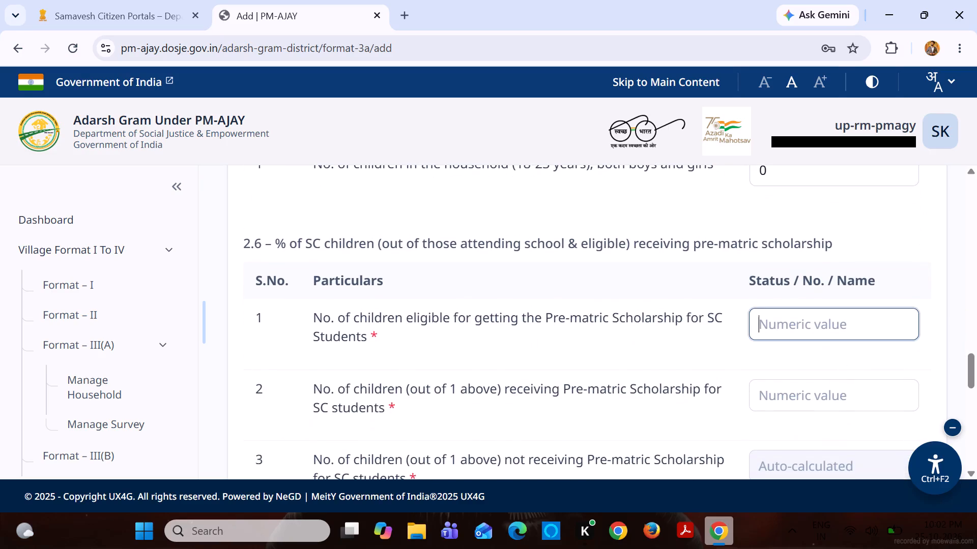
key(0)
scroll(799, 327, down, 3)
click(814, 262)
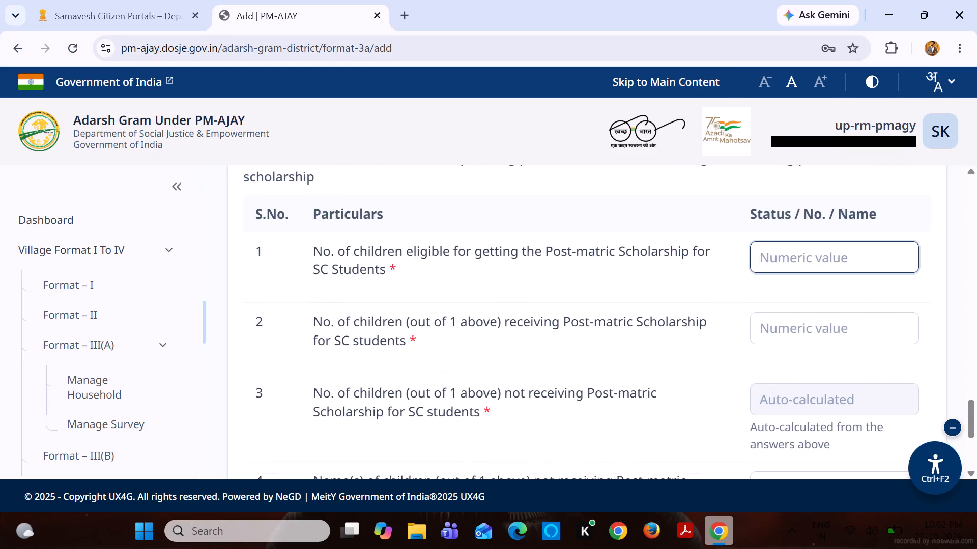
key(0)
click(904, 381)
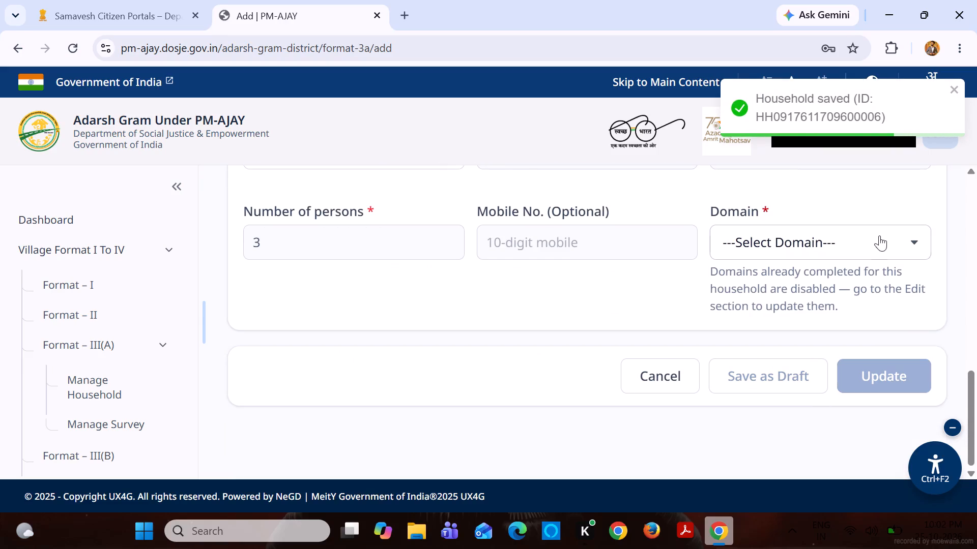
Select the Health and Nutrition domain and answer Yes to the household being covered under a Health Protection Scheme.
click(879, 235)
click(738, 423)
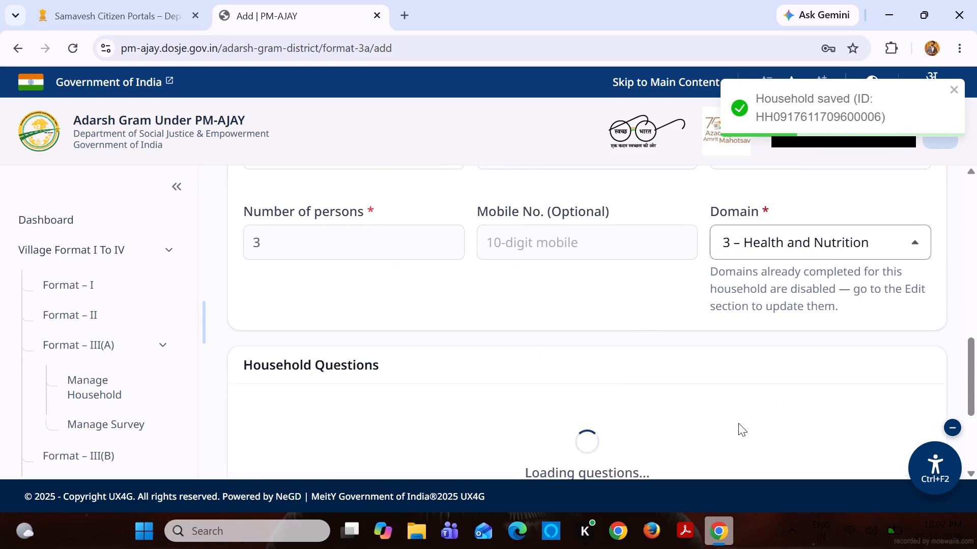
scroll(748, 284, down, 3)
click(843, 220)
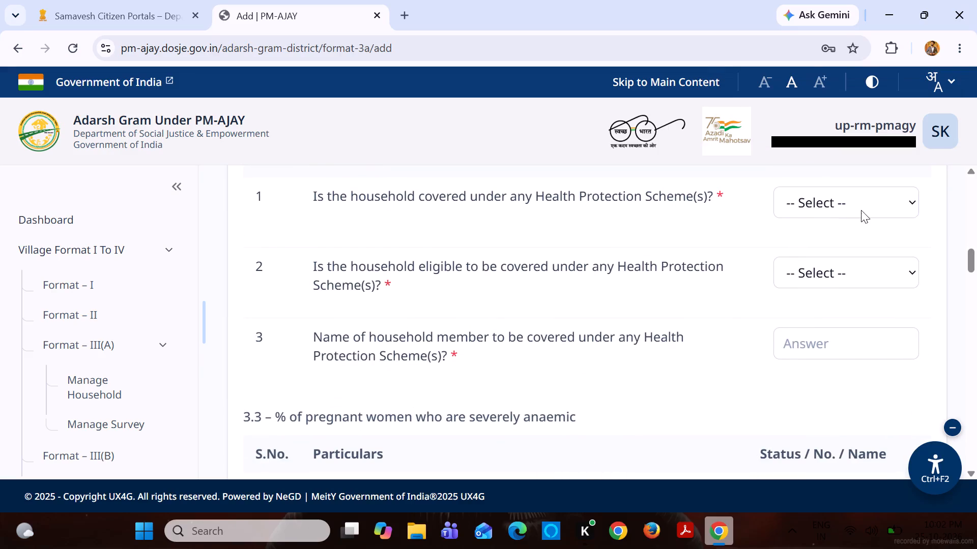
drag(861, 210, 805, 251)
click(805, 251)
Enter 0 pregnant women, 0 deliveries during the last year and 0 children born during the last year.
scroll(805, 251, down, 1)
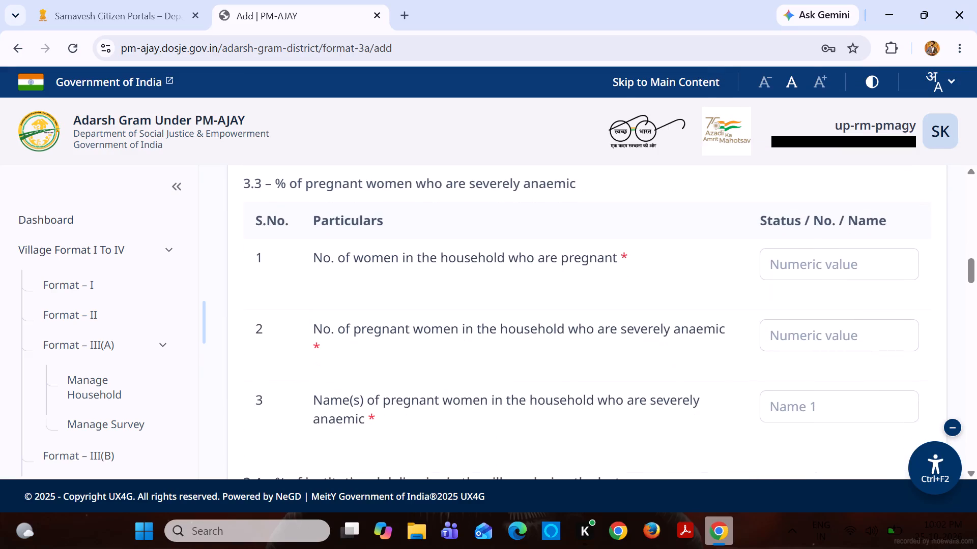
click(791, 262)
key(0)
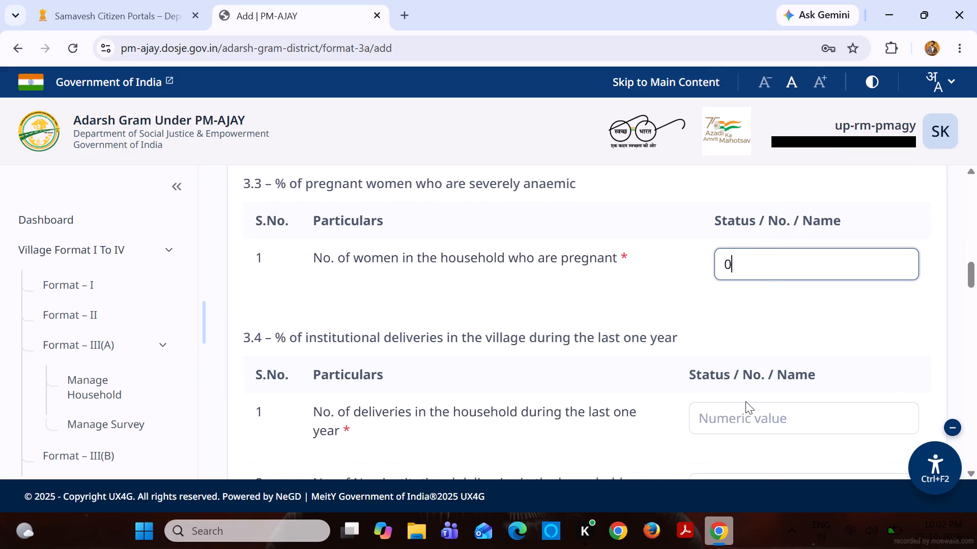
click(745, 401)
click(741, 410)
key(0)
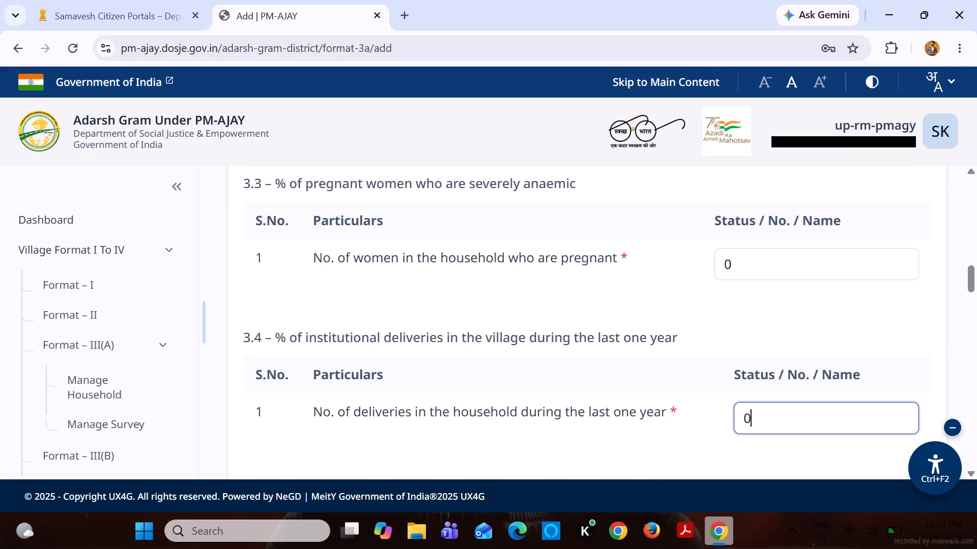
scroll(741, 410, down, 4)
click(770, 357)
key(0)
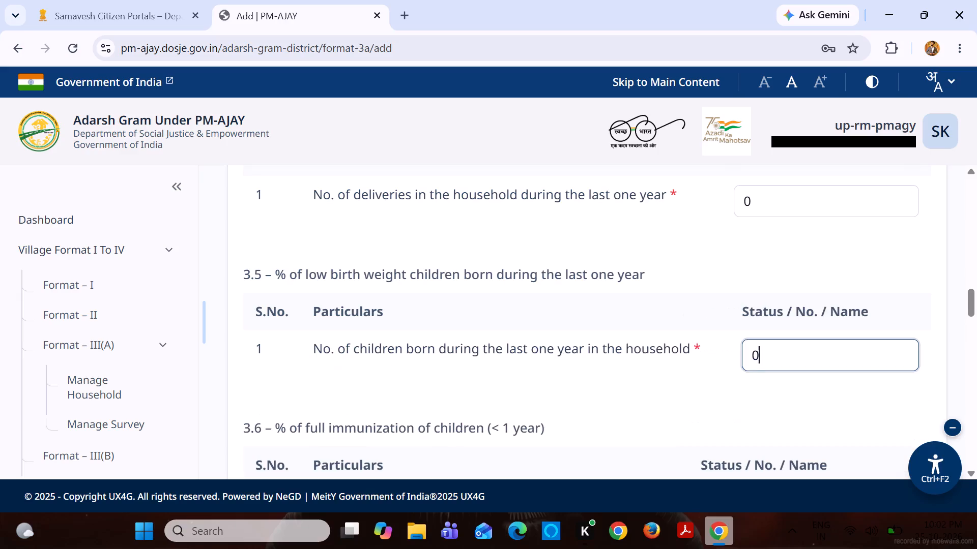
In Health and Nutrition, enter 0 children below one year, 0 children aged 0-5 years and 0 for indicator 3.8.
scroll(770, 357, down, 3)
click(762, 273)
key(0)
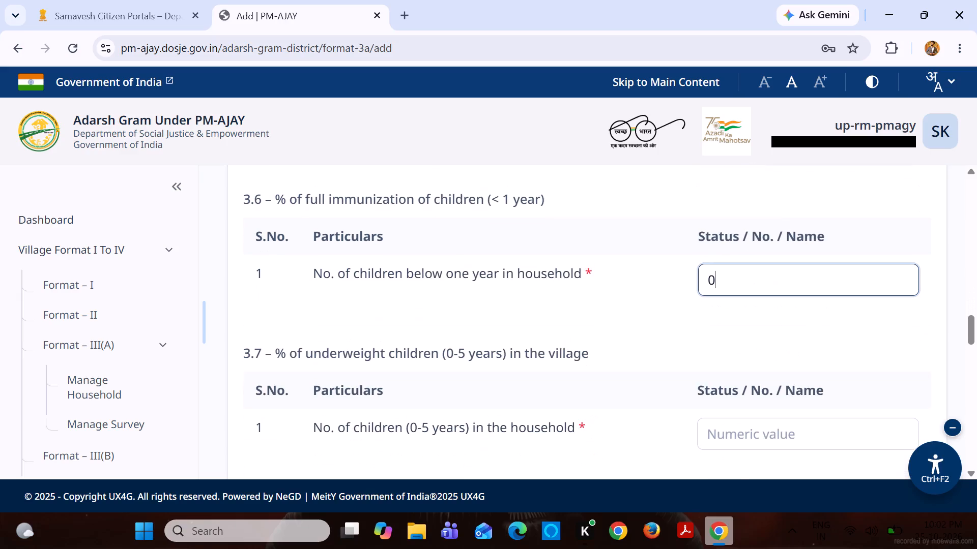
scroll(762, 273, down, 2)
click(740, 308)
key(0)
scroll(740, 308, down, 2)
click(761, 329)
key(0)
Enter 0 children under 1 year and 0 members suffering from communicable diseases, and submit the Health and Nutrition domain.
scroll(761, 329, down, 1)
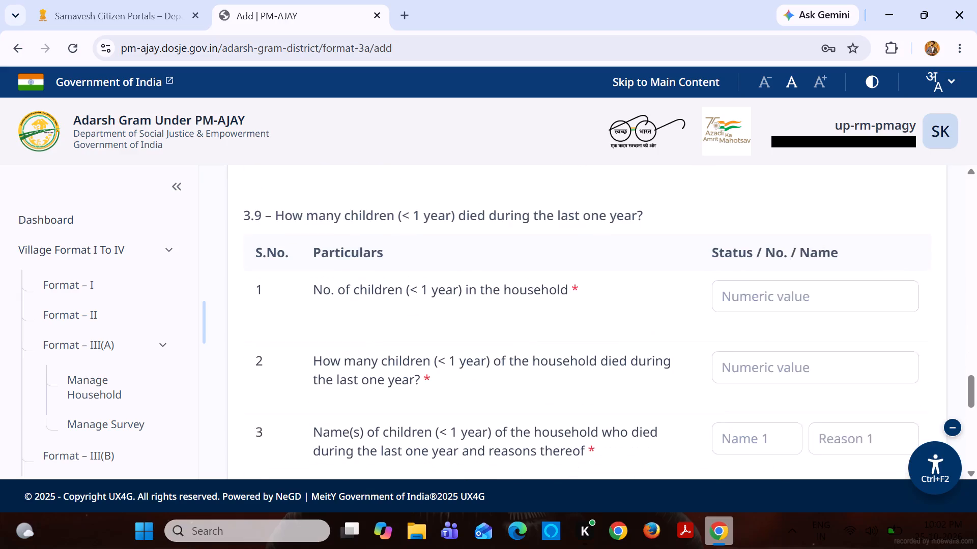
scroll(761, 329, down, 1)
click(789, 262)
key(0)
scroll(789, 262, down, 3)
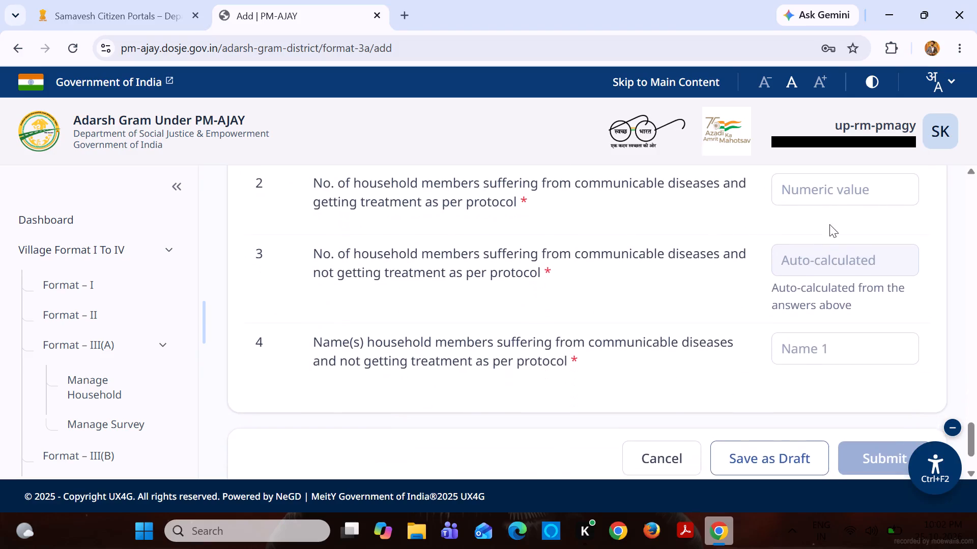
scroll(825, 186, up, 1)
click(812, 205)
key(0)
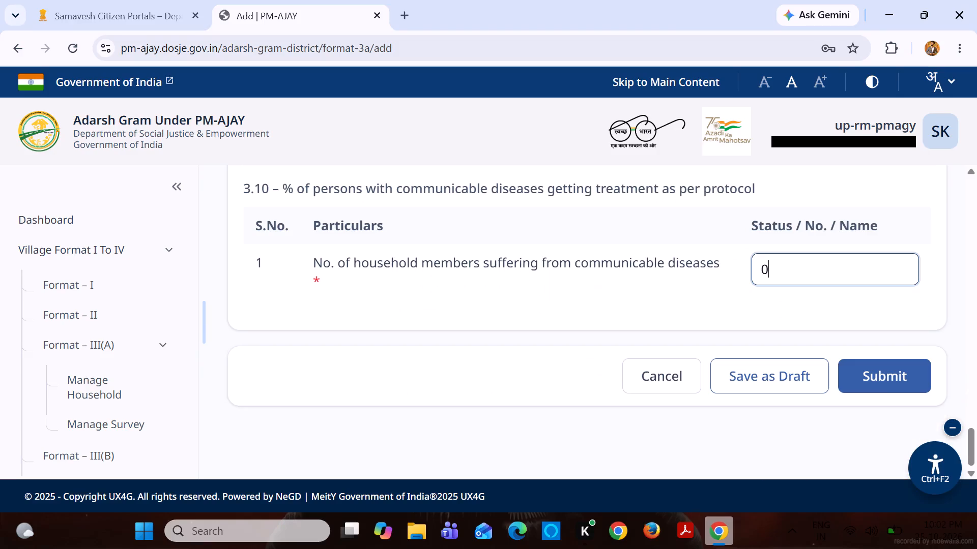
click(881, 380)
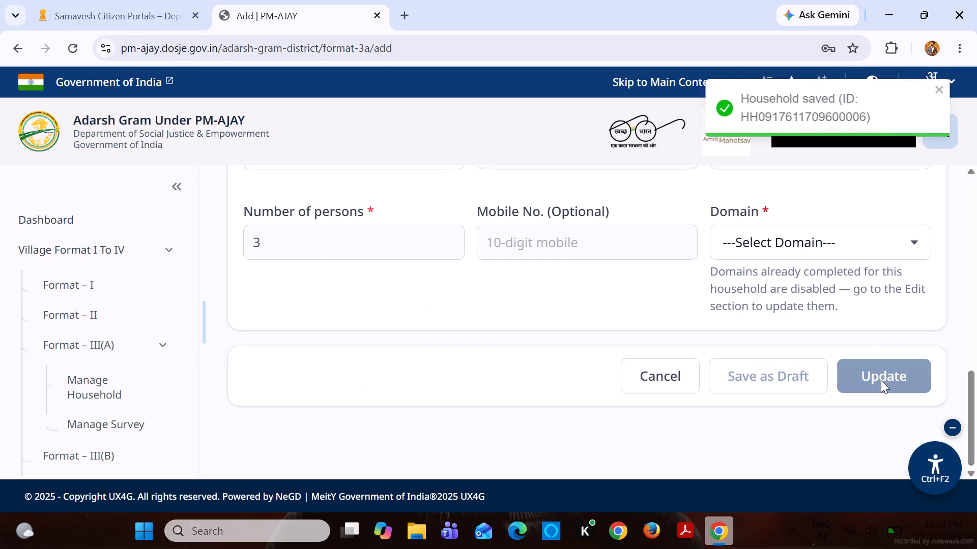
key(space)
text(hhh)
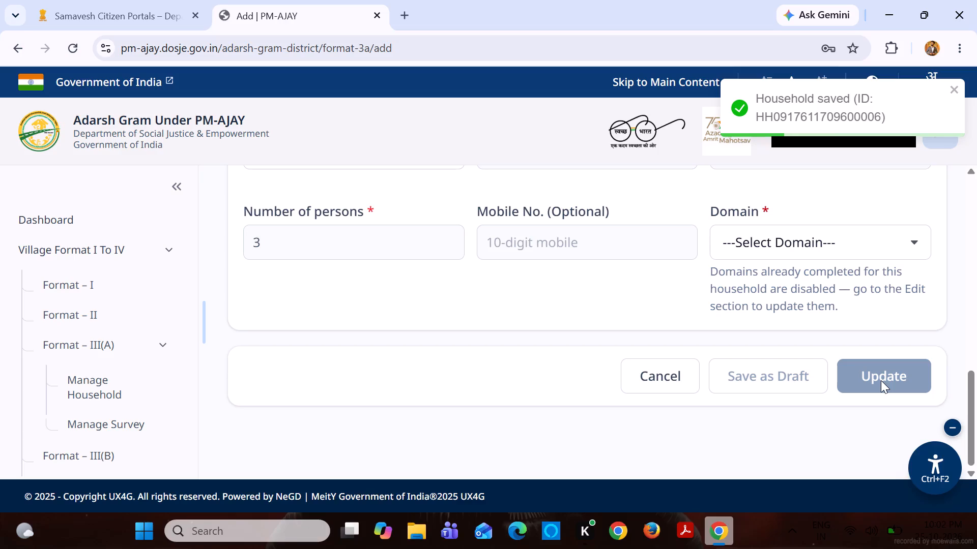
Submit the Social Security domain with 0 household members eligible for Widow Pension, Old Age Pension and Disability Pension.
click(885, 242)
scroll(814, 360, down, 1)
click(777, 365)
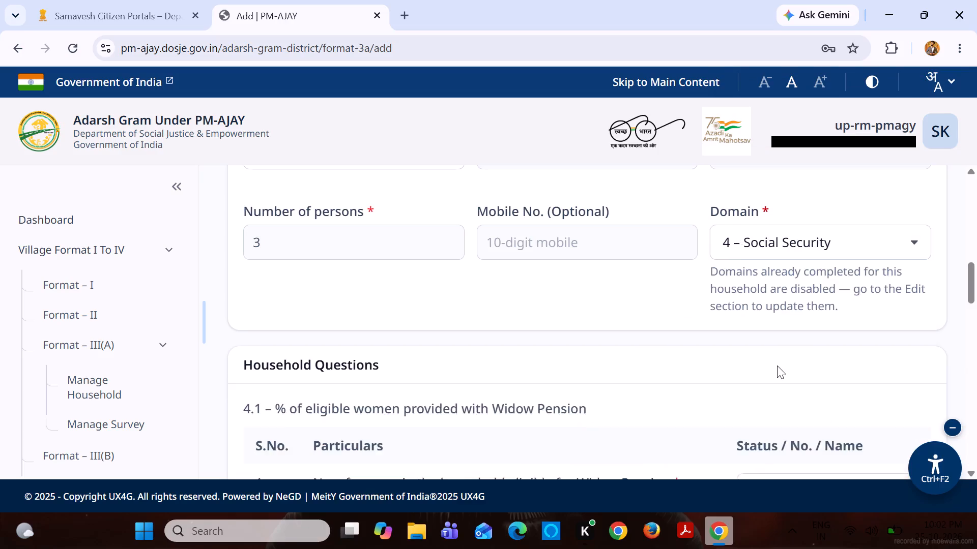
scroll(777, 365, down, 2)
click(779, 353)
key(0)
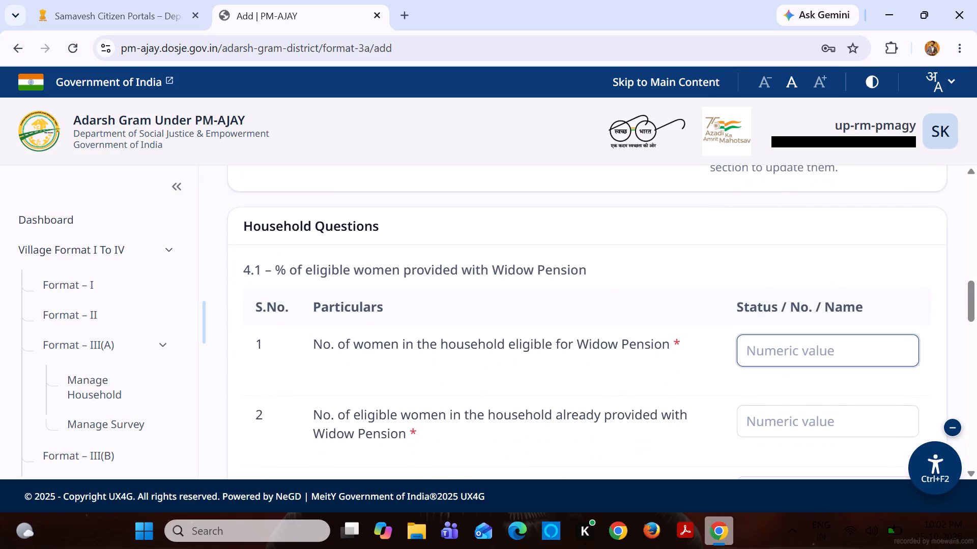
scroll(779, 353, down, 3)
click(755, 312)
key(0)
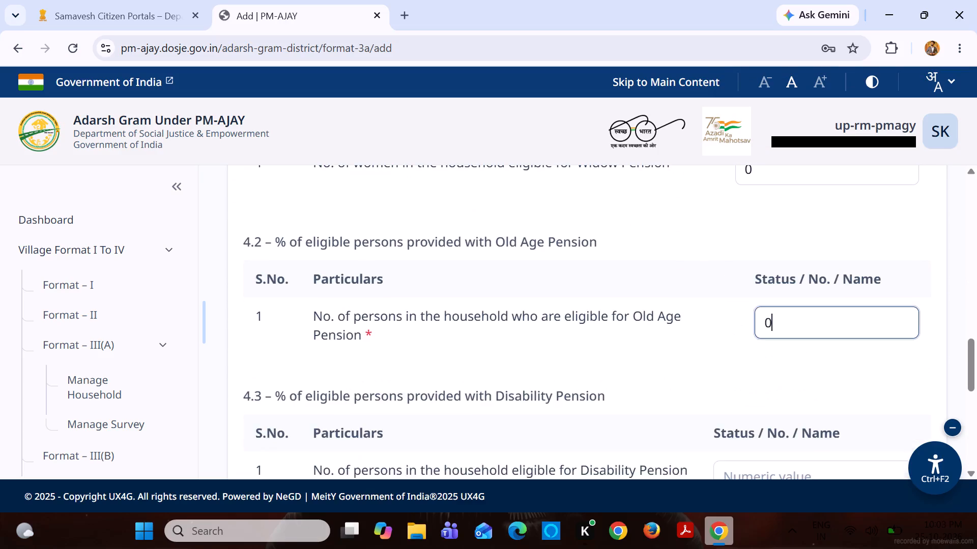
scroll(755, 312, down, 2)
click(740, 346)
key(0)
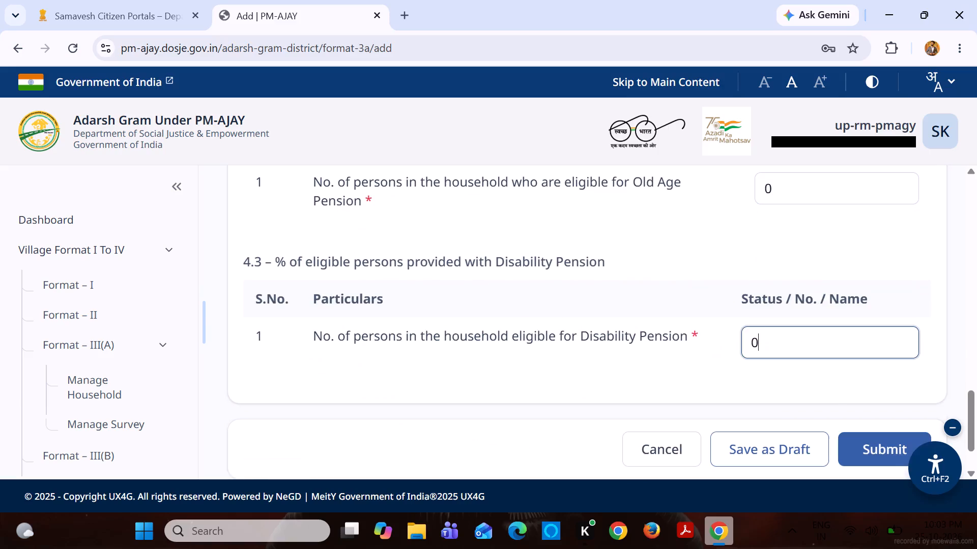
scroll(740, 346, down, 1)
click(869, 377)
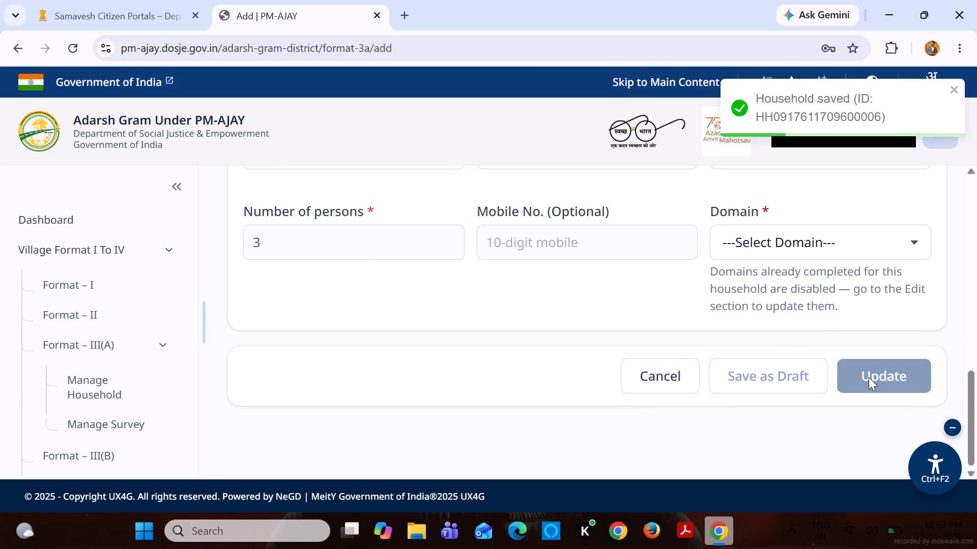
Select the Electricity and Clean Fuel domain and answer Yes to the house having an electricity connection under both 6.2 and 6.3.
click(871, 250)
scroll(807, 353, down, 3)
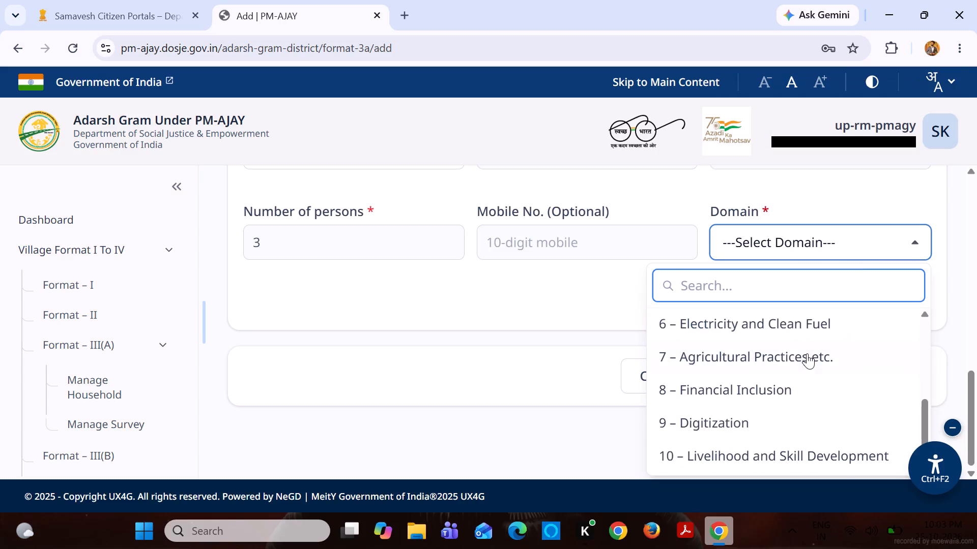
click(762, 331)
scroll(762, 331, down, 2)
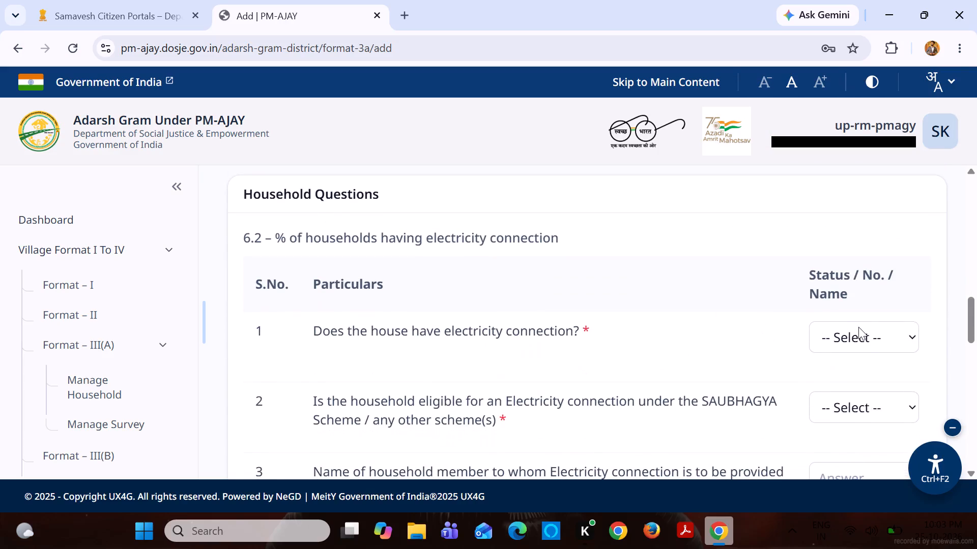
drag(858, 327, 838, 388)
click(838, 388)
scroll(838, 388, down, 5)
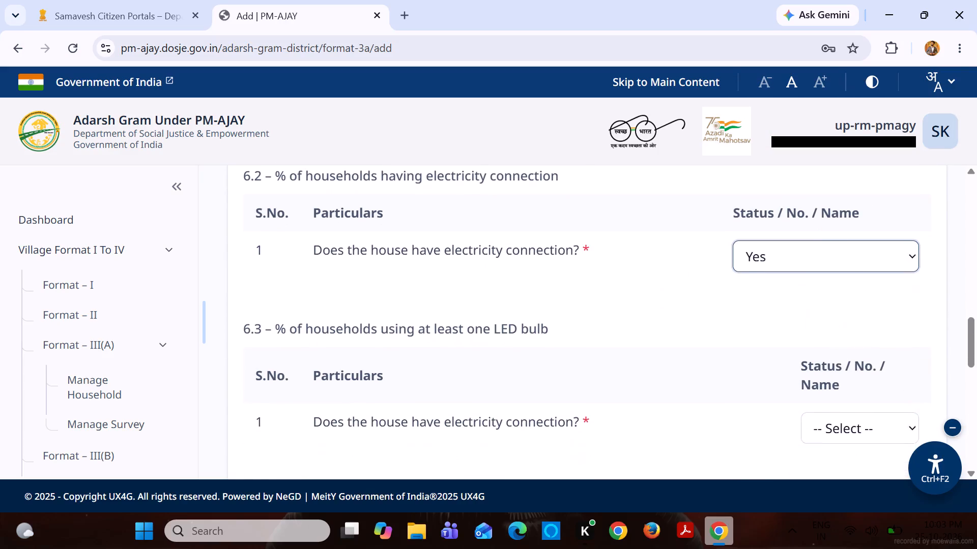
scroll(853, 402, down, 1)
drag(869, 295, 830, 348)
click(830, 348)
Answer Yes to using at least one LED bulb and to using clean fuel, and submit the Electricity and Clean Fuel domain.
scroll(830, 348, down, 2)
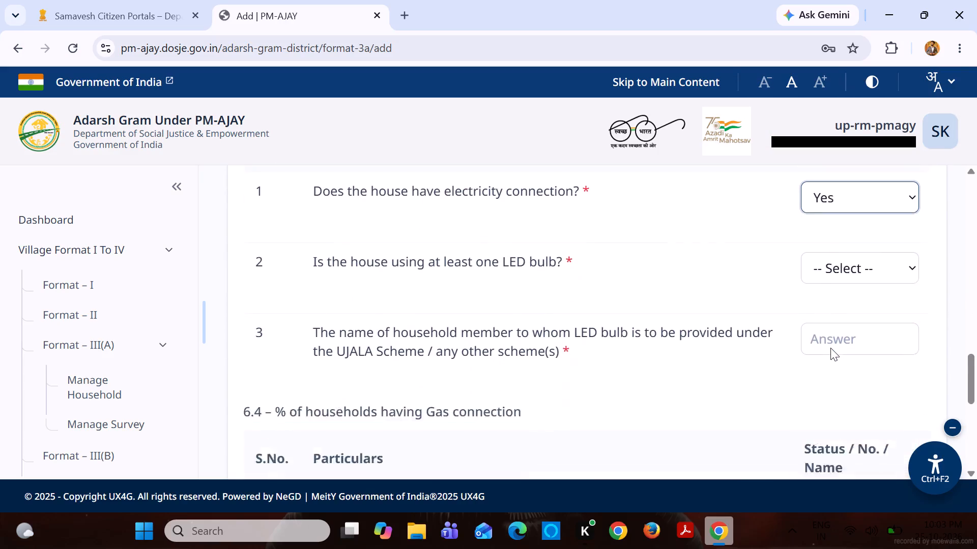
scroll(830, 348, down, 1)
drag(872, 195, 836, 233)
click(836, 233)
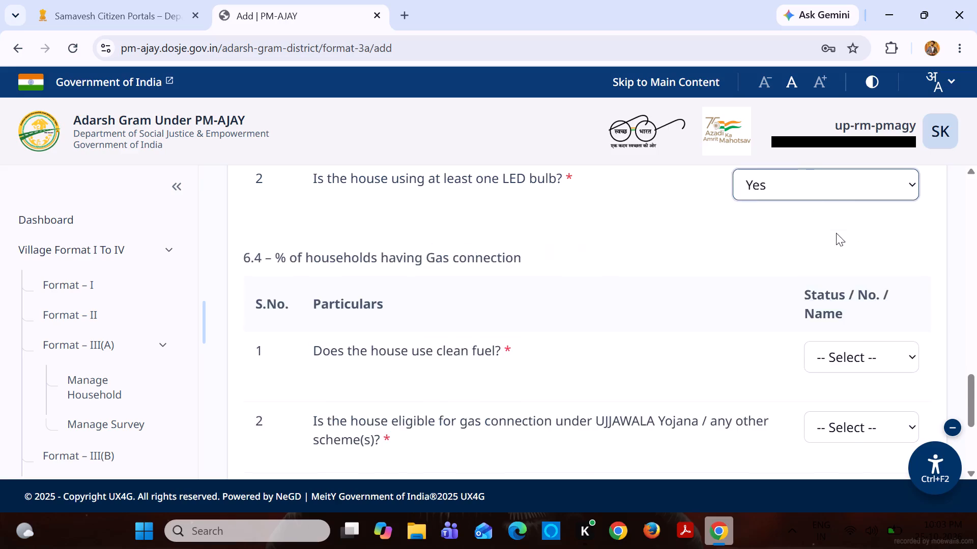
scroll(836, 233, down, 2)
drag(870, 229, 834, 273)
click(834, 273)
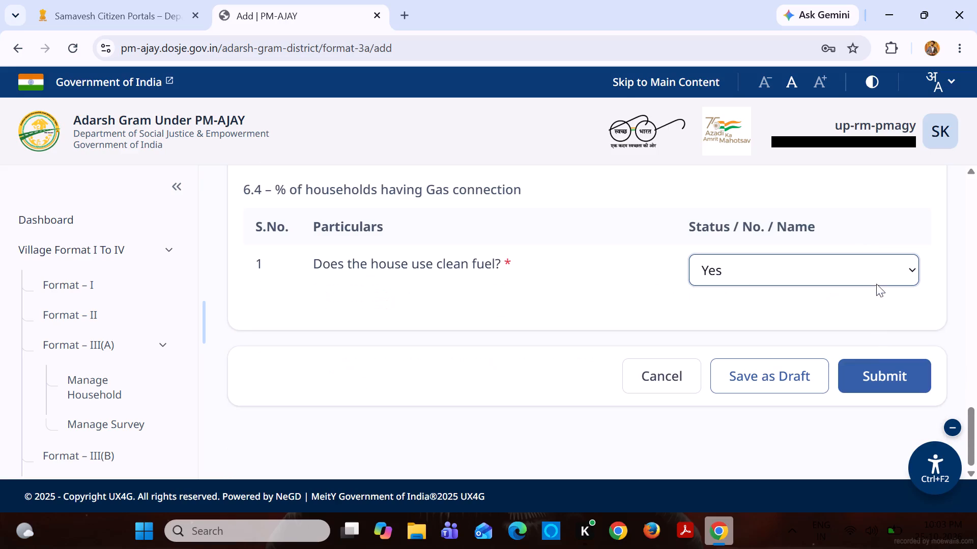
click(875, 368)
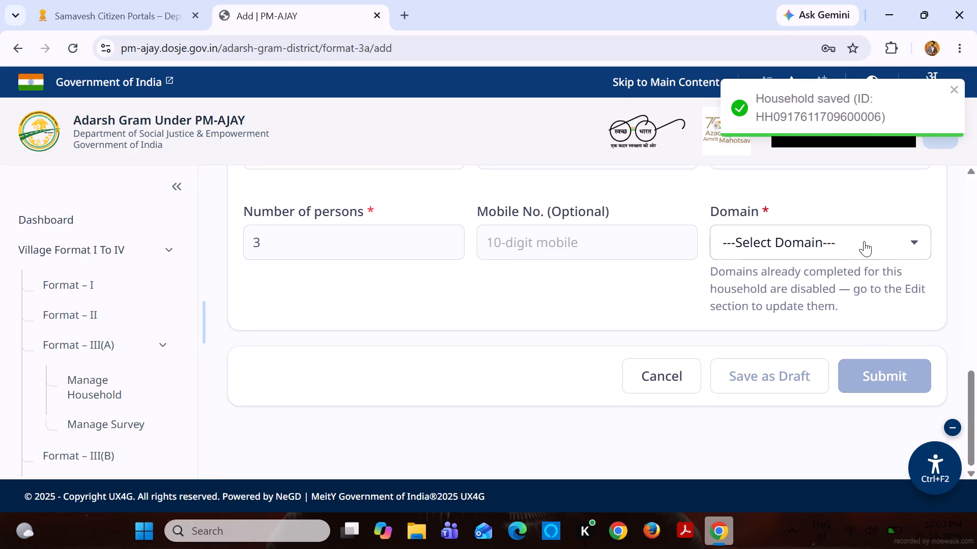
Submit the Rural Roads and Housing domain with No for the household living in a Kachcha/unsafe house.
click(864, 241)
scroll(816, 374, down, 2)
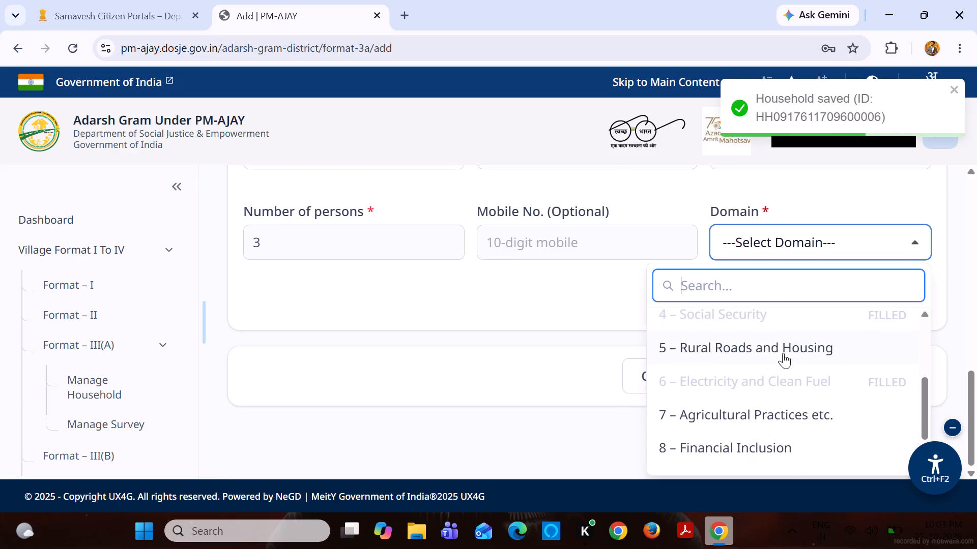
click(783, 353)
scroll(783, 353, down, 3)
drag(866, 334, 828, 419)
click(828, 419)
scroll(828, 419, down, 4)
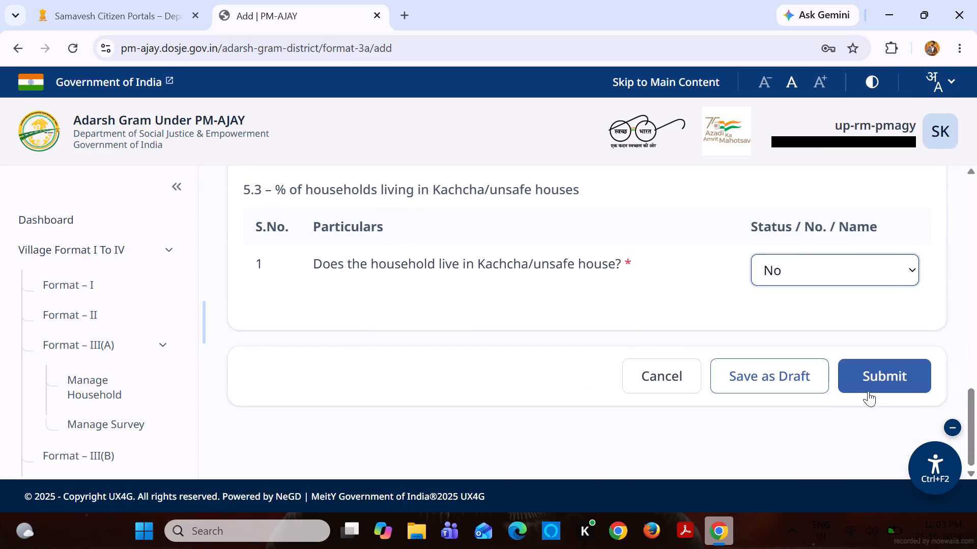
click(877, 373)
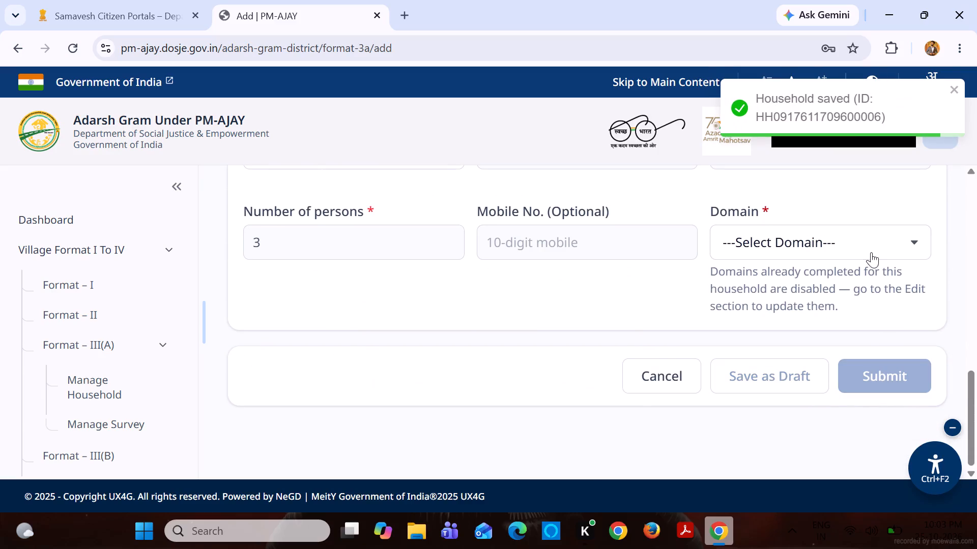
Submit the Agricultural Practices domain with No for the household being involved in farming.
click(870, 247)
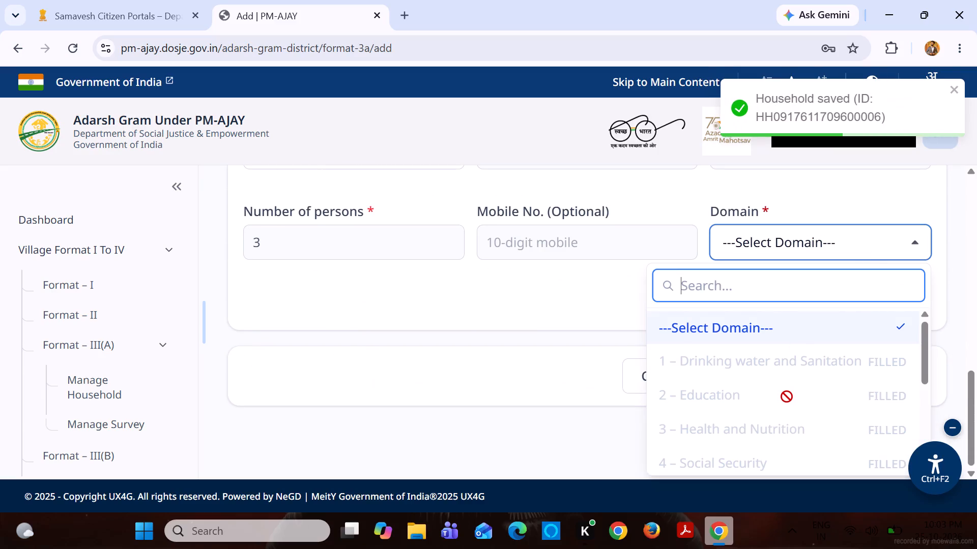
scroll(787, 396, down, 7)
click(773, 356)
scroll(773, 356, down, 1)
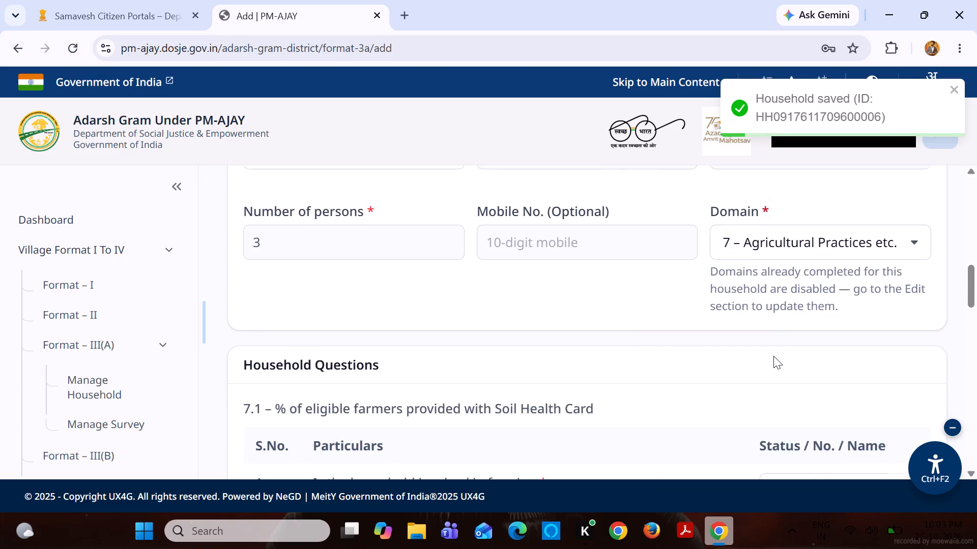
scroll(773, 356, down, 2)
drag(845, 298, 802, 369)
click(802, 369)
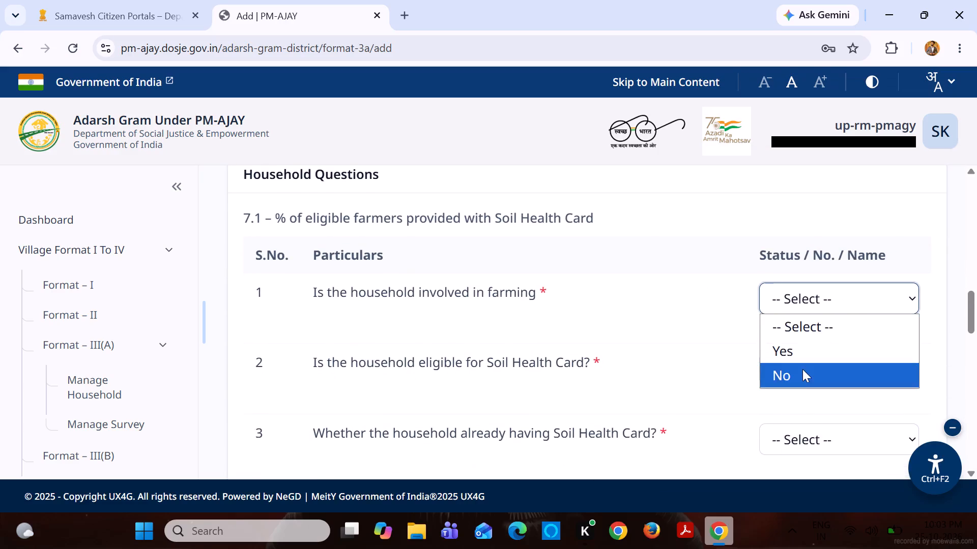
scroll(802, 369, down, 6)
click(899, 371)
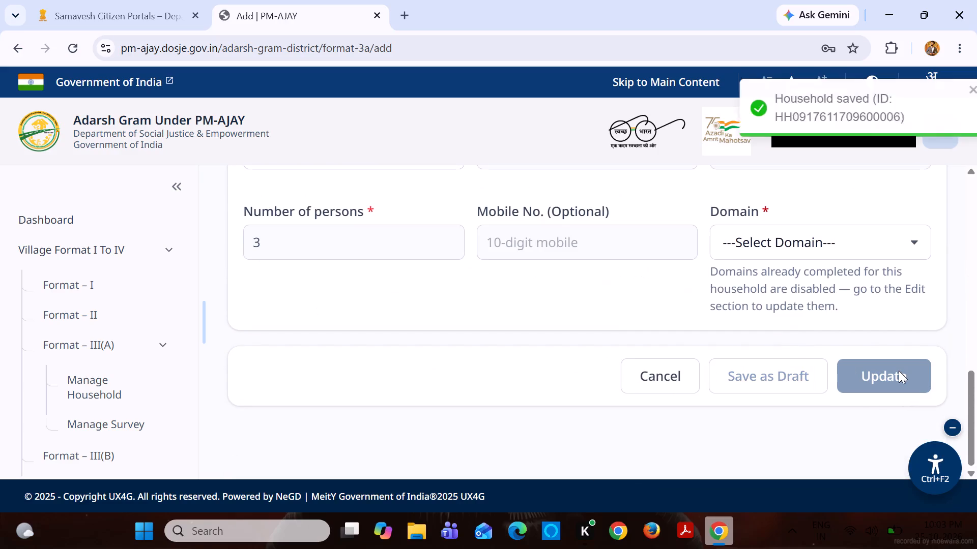
Select the Financial Inclusion domain and enter 2 persons above 5 years in the household and 2 who already have Aadhaar.
click(878, 223)
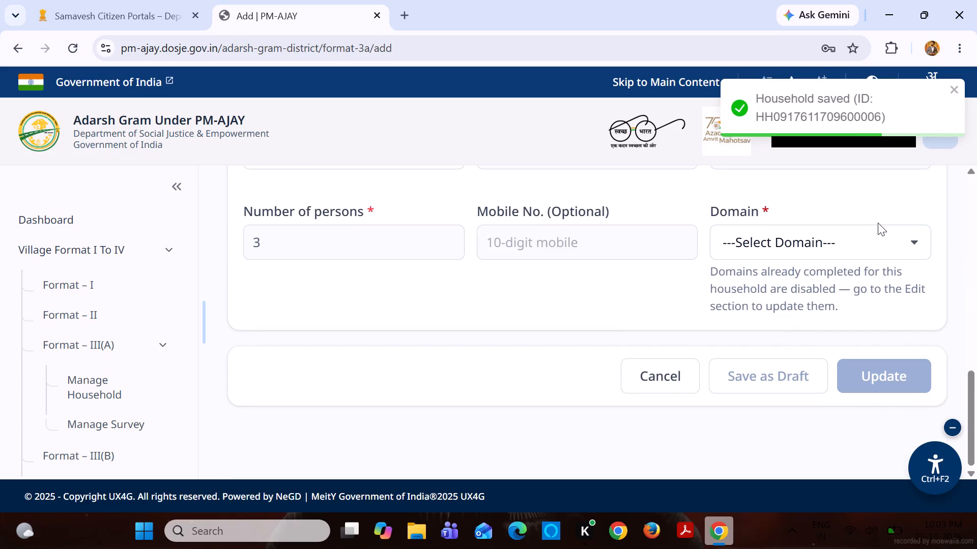
click(877, 242)
scroll(828, 311, down, 5)
click(740, 392)
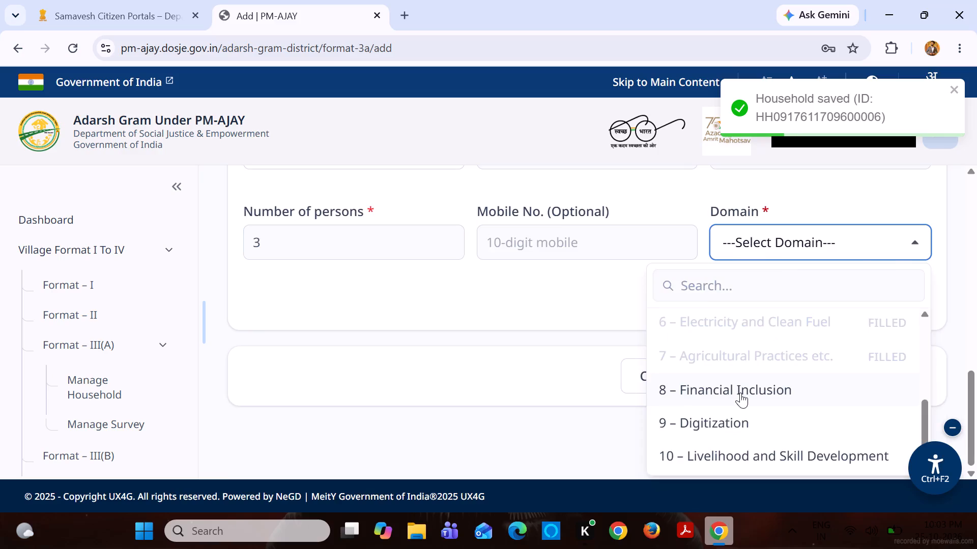
scroll(740, 392, down, 4)
click(784, 282)
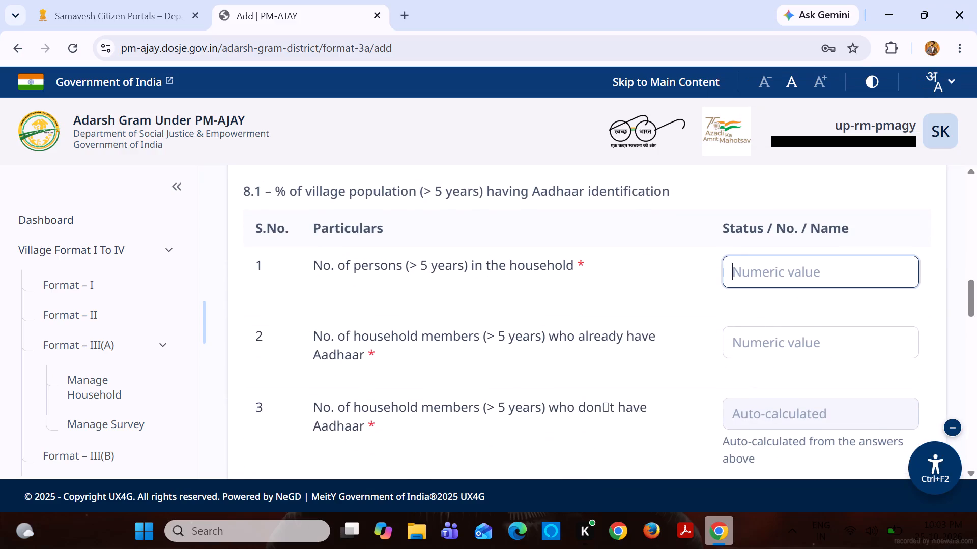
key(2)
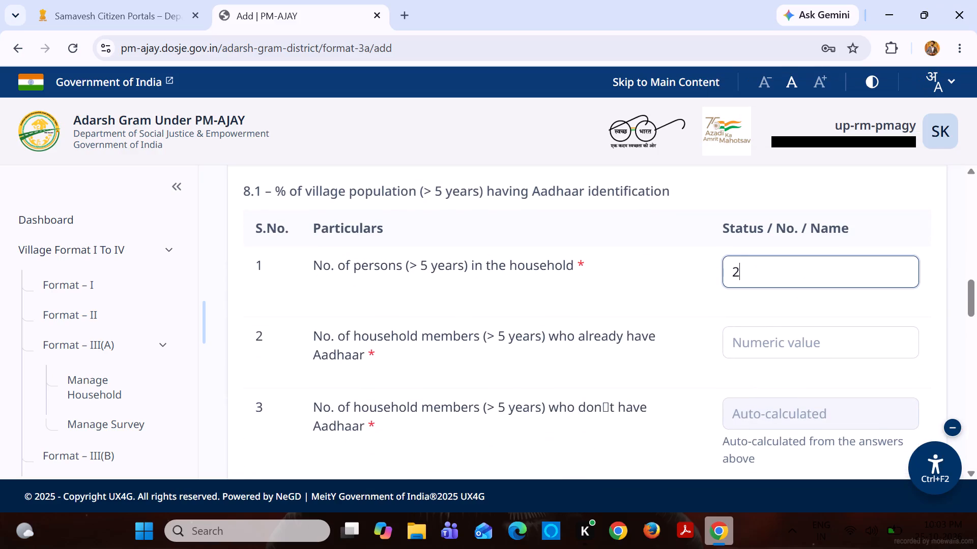
click(771, 352)
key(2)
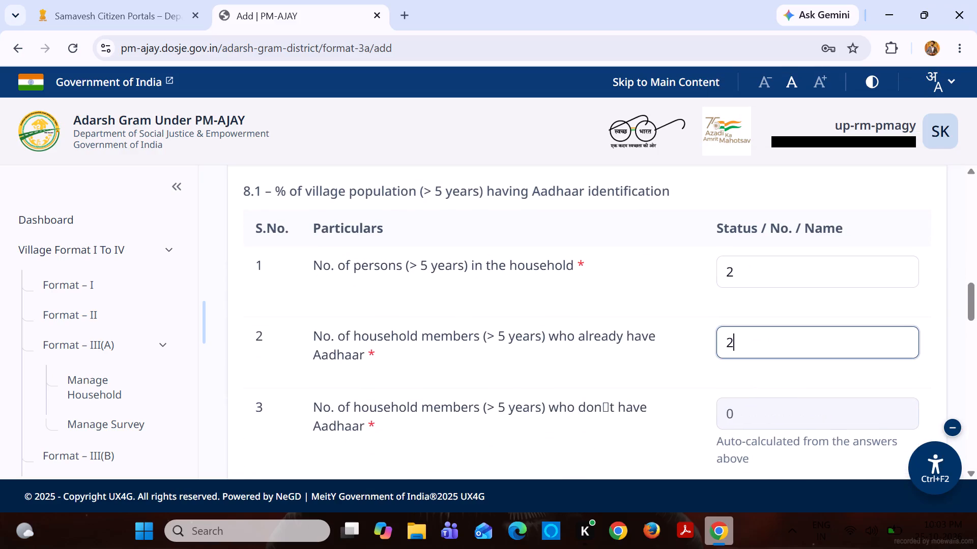
Enter 2 members above 18 years eligible for a Banks/Post Office account and 2 eligible members who have one.
scroll(771, 352, down, 3)
click(814, 387)
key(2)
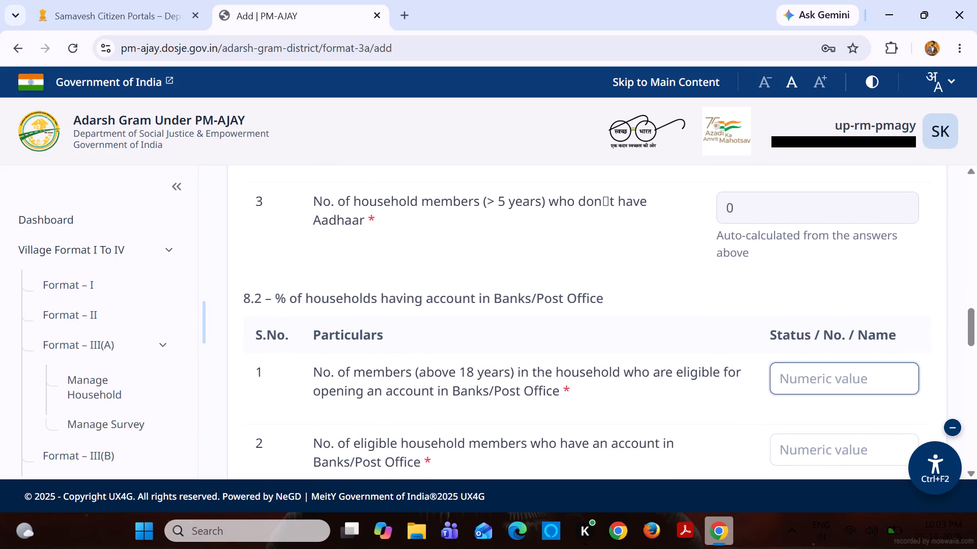
scroll(814, 387, down, 3)
click(812, 269)
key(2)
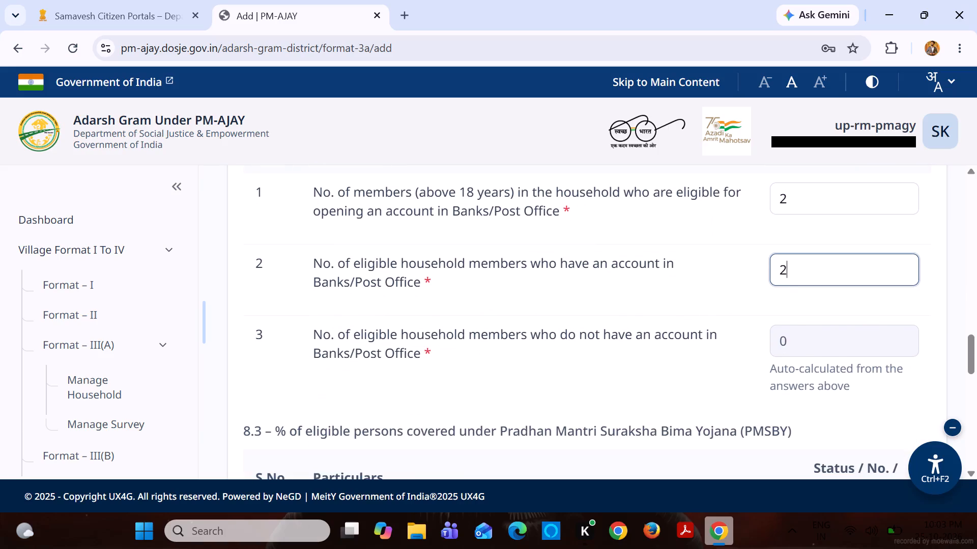
Enter 0 persons eligible for Suraksha Bima Yojana and 0 for Jeevan Jyoti Bima Yojana, and submit the Financial Inclusion domain.
scroll(812, 269, down, 3)
click(859, 349)
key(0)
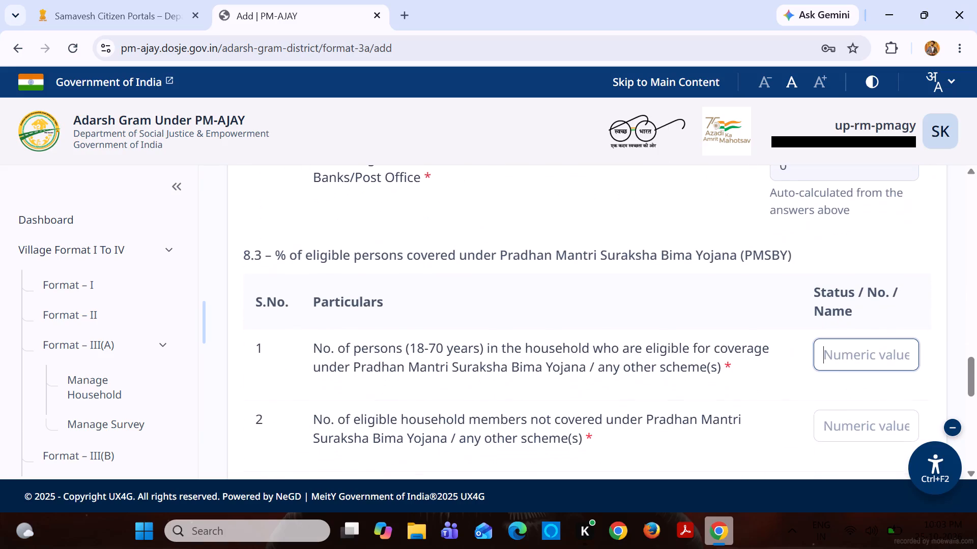
scroll(859, 349, down, 1)
click(841, 400)
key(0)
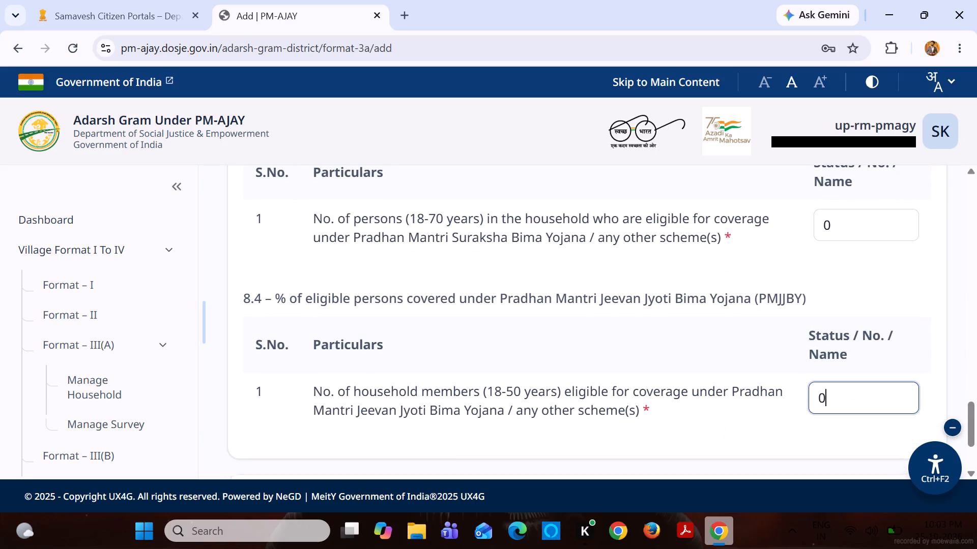
scroll(841, 400, down, 5)
click(903, 367)
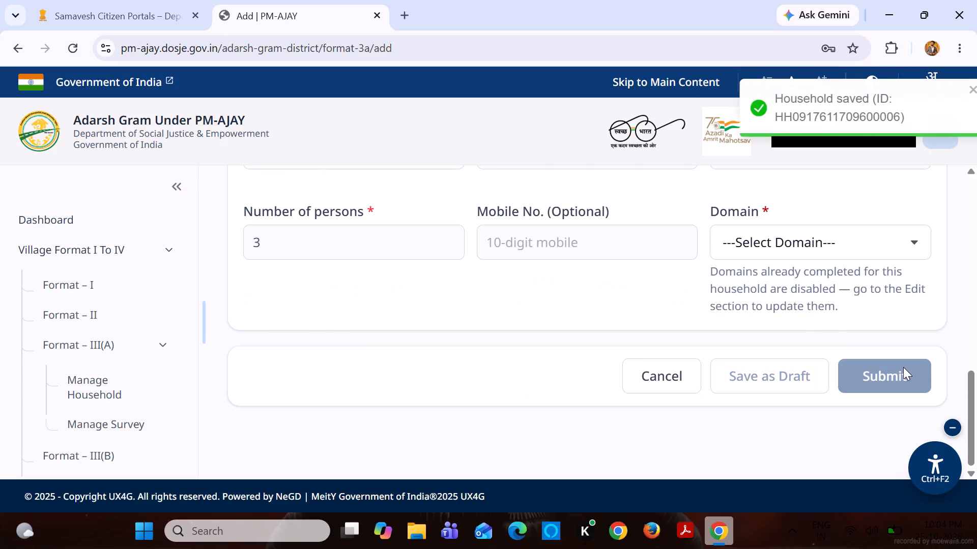
Select the Digitization domain, enter 0 household members eligible for PMGDISHA digital literacy training, and submit it.
click(886, 232)
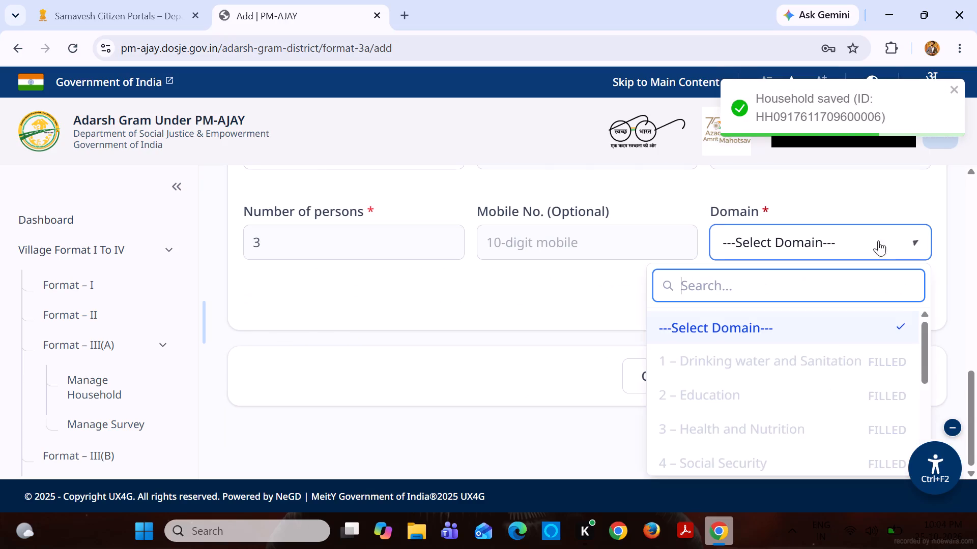
scroll(828, 358, down, 4)
click(728, 416)
scroll(728, 416, down, 4)
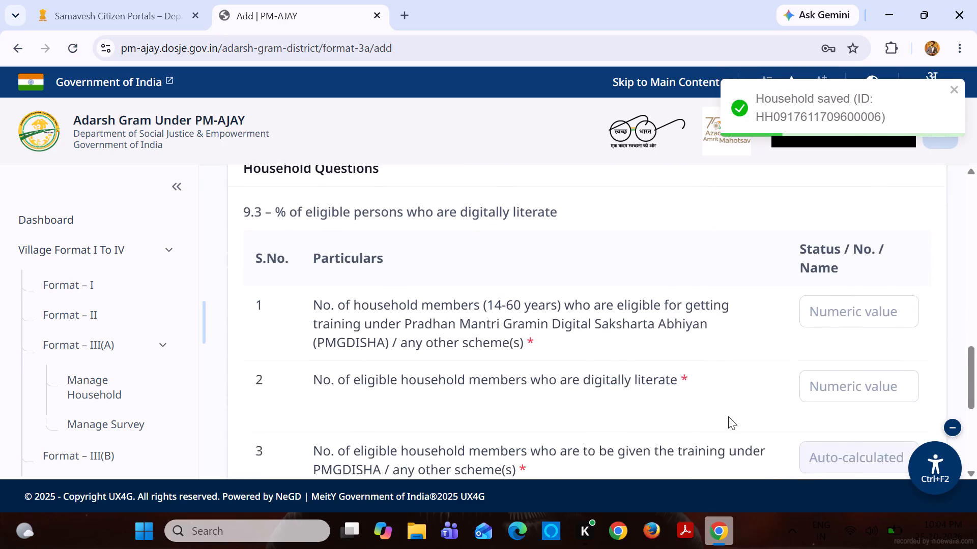
click(840, 271)
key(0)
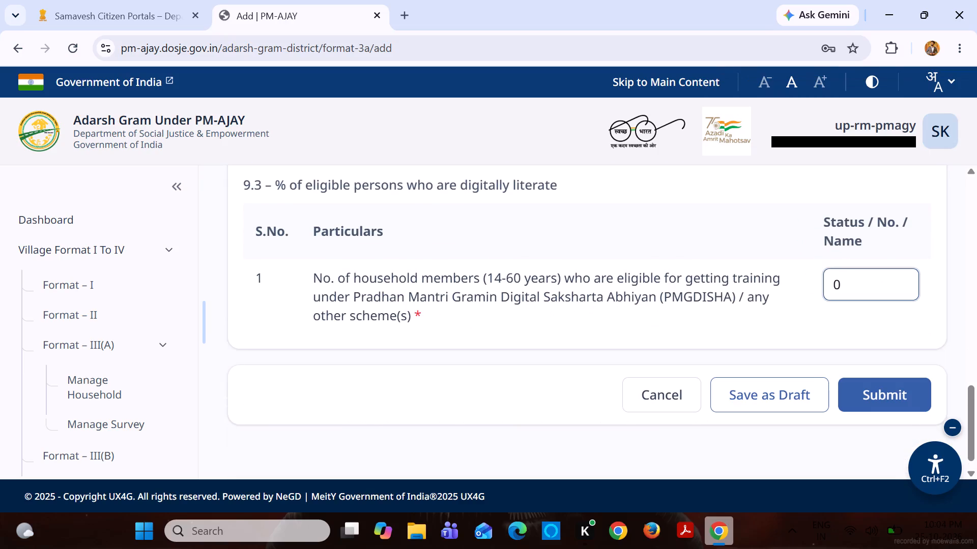
click(866, 405)
Select the Livelihood and Skill Development domain and enter 0 youth eligible for skill development training and 0 eligible for bank linked loans.
click(866, 225)
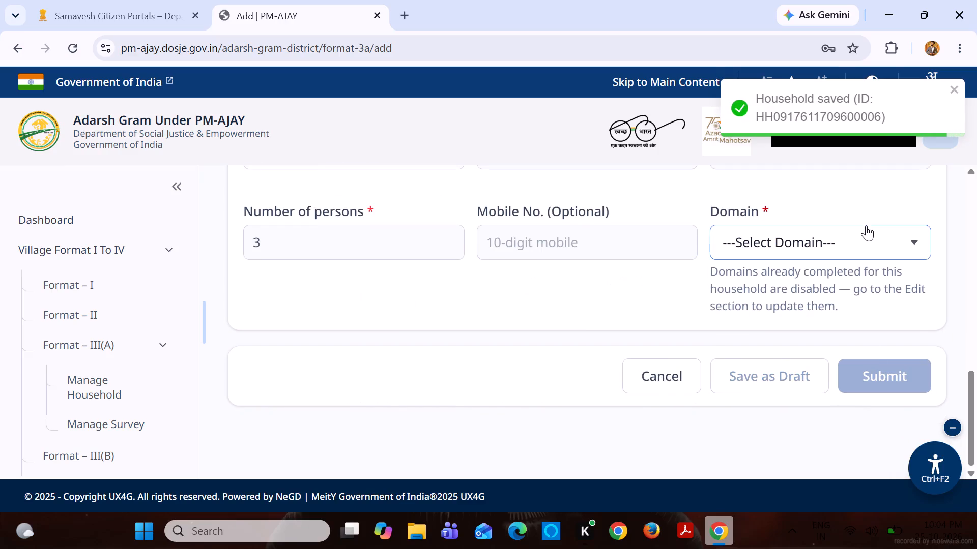
scroll(827, 326, down, 8)
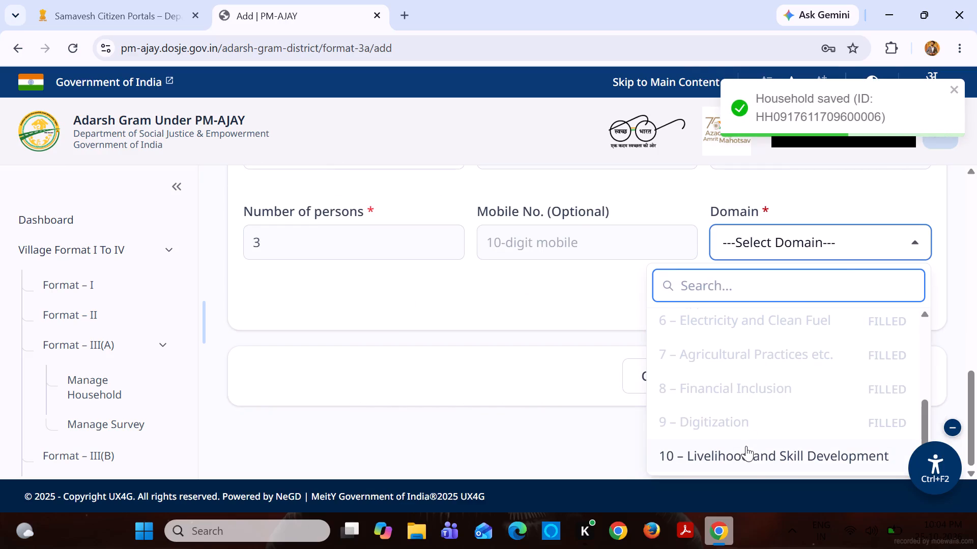
click(746, 446)
scroll(757, 357, down, 4)
click(819, 251)
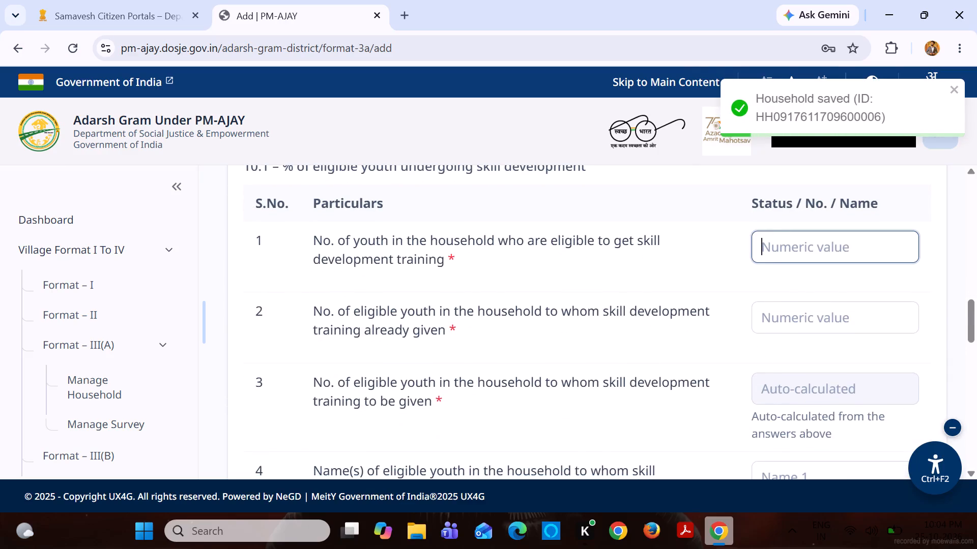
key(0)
click(838, 407)
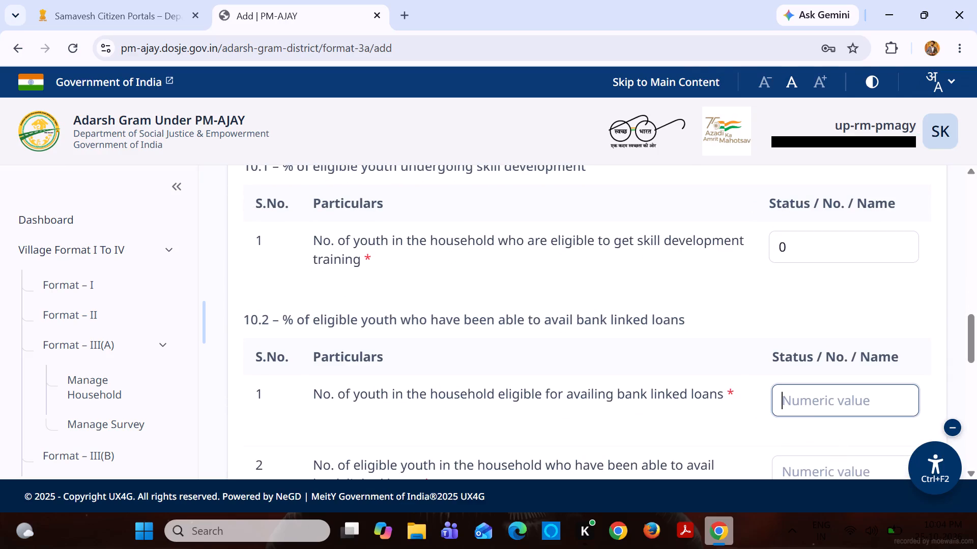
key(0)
Answer No for self-help group membership, enter 0 members wishing to join one, and submit the Livelihood and Skill Development domain.
scroll(838, 407, down, 4)
drag(866, 300, 819, 342)
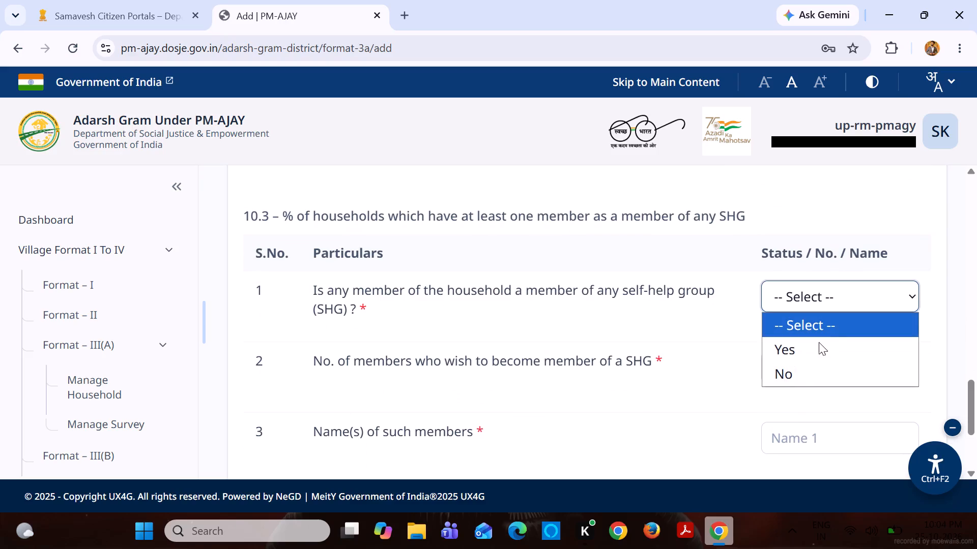
drag(819, 342, 798, 371)
click(798, 371)
click(798, 371)
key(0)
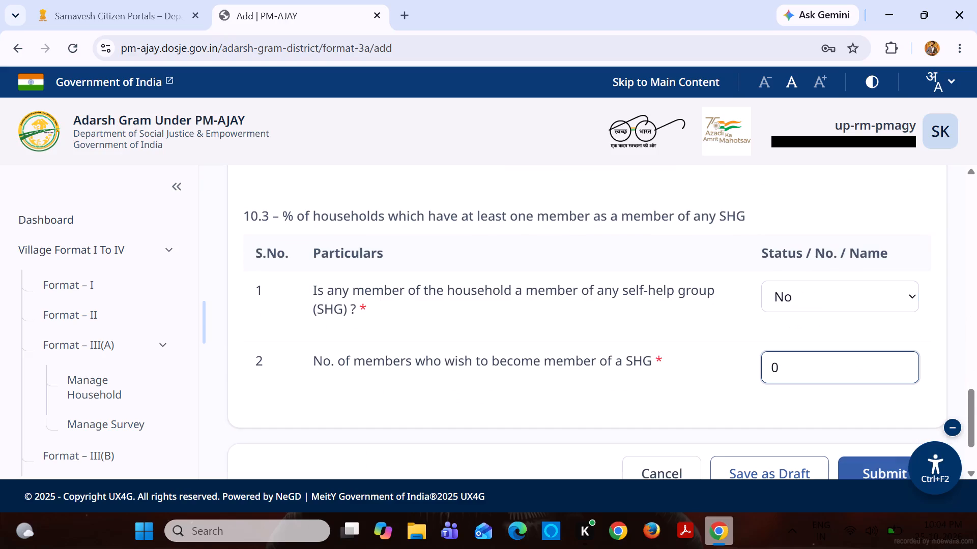
scroll(798, 371, down, 4)
click(894, 379)
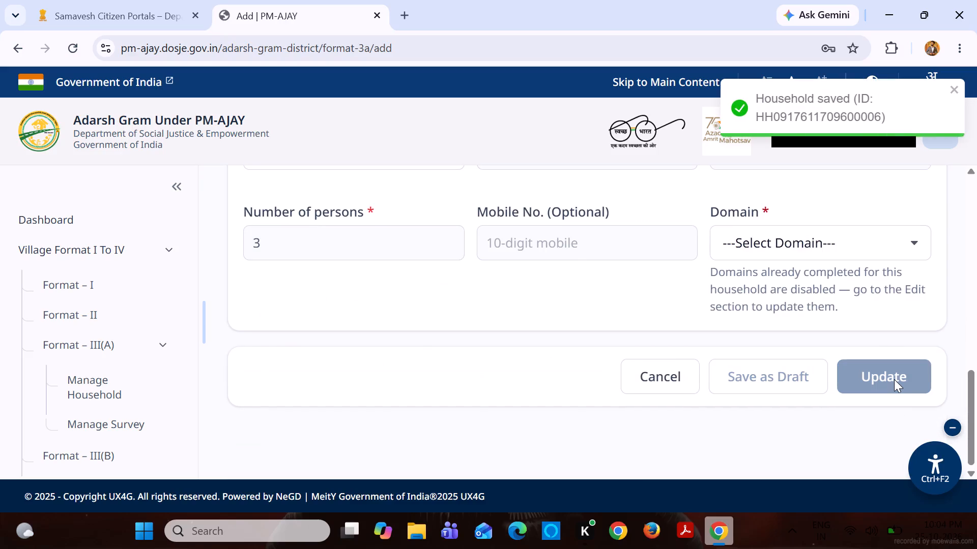
Start a new household entry with block Shahabad, gram panchayat Narkheri, village Narkhera and category SC.
click(109, 381)
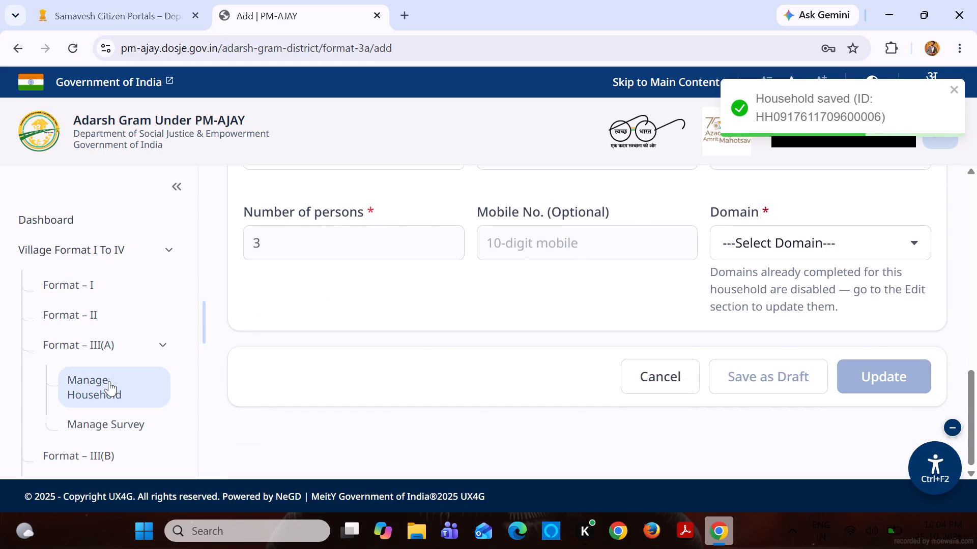
click(739, 227)
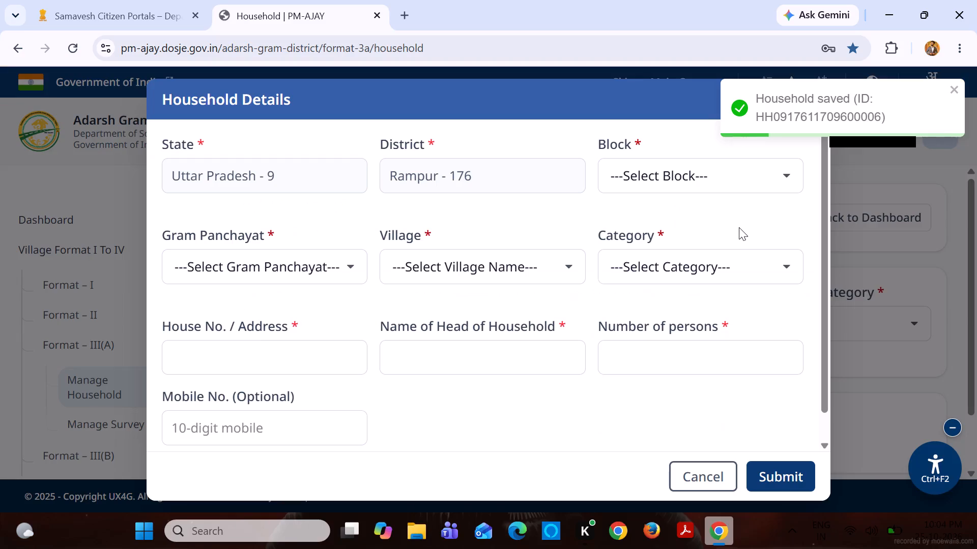
click(724, 170)
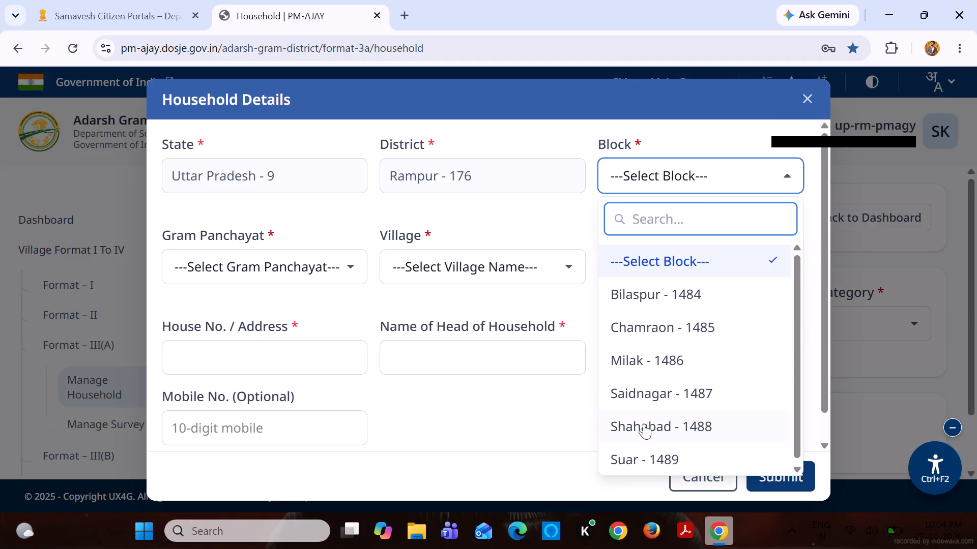
click(644, 423)
click(275, 256)
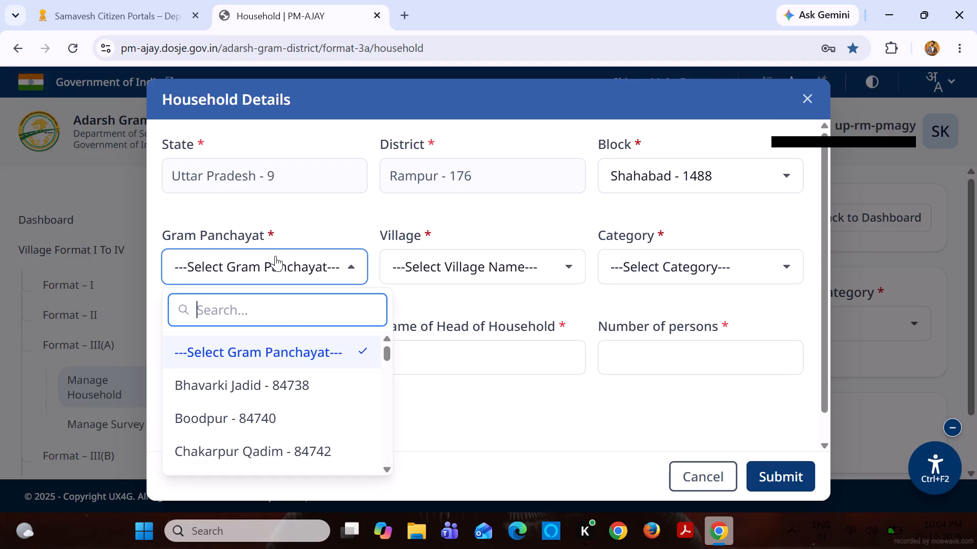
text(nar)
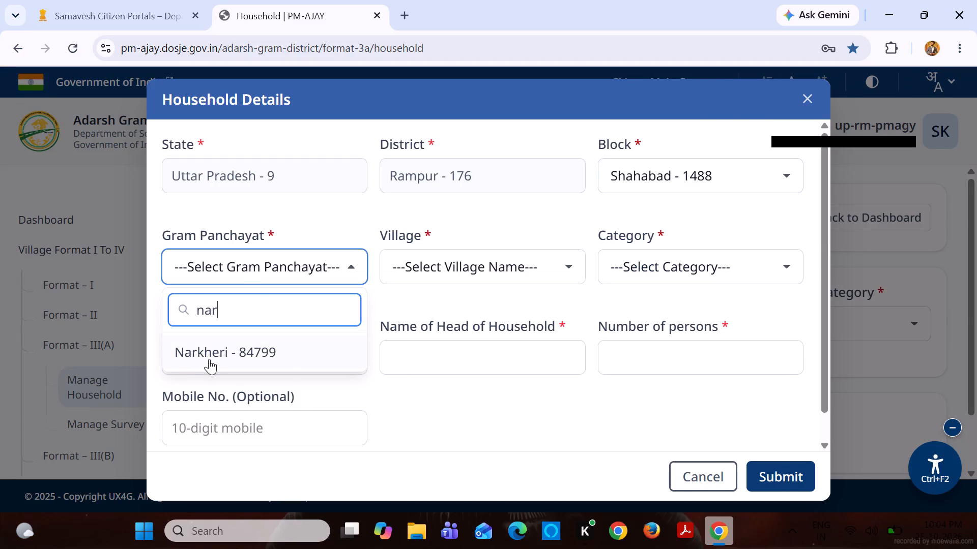
click(209, 359)
click(502, 263)
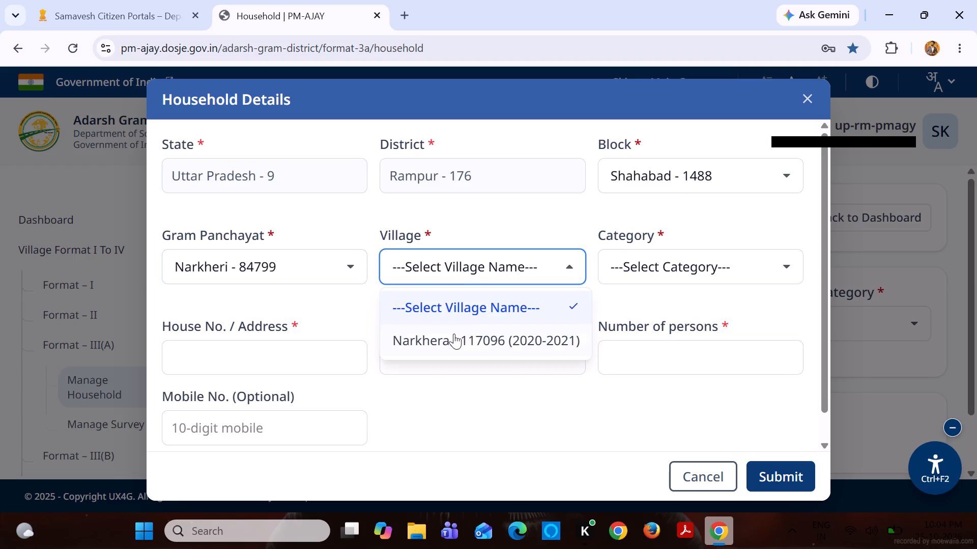
click(454, 333)
click(693, 262)
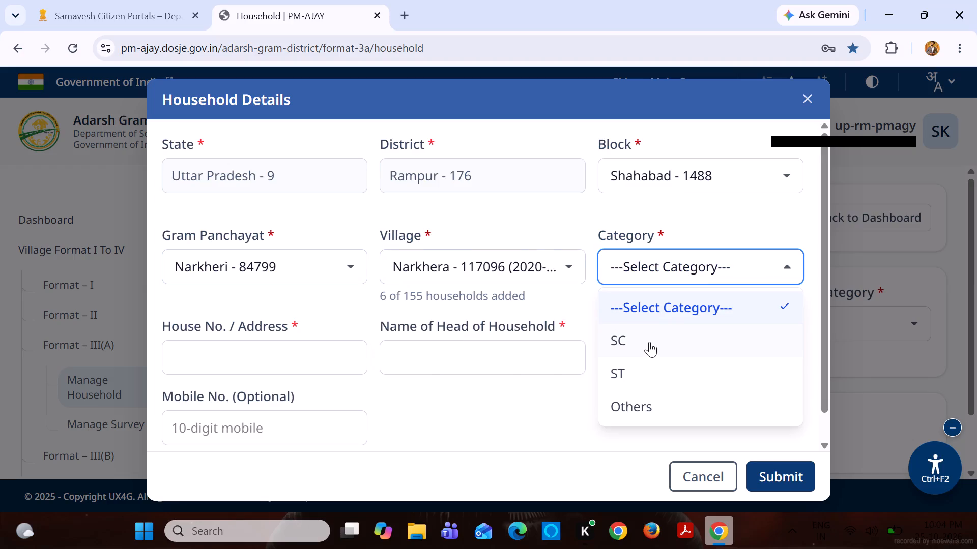
click(649, 342)
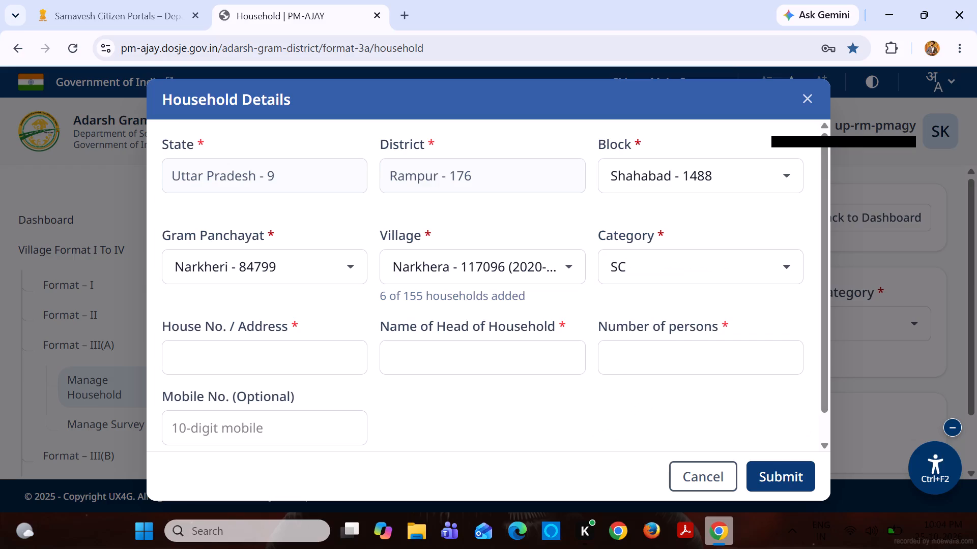
Enter house number 6, the head of household's name and 2 persons, and submit the new household.
click(253, 358)
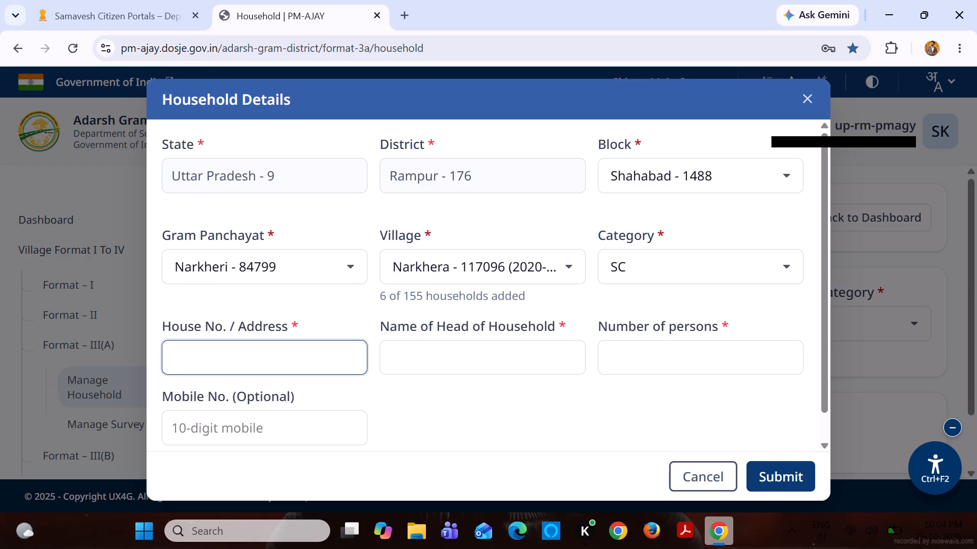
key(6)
click(438, 369)
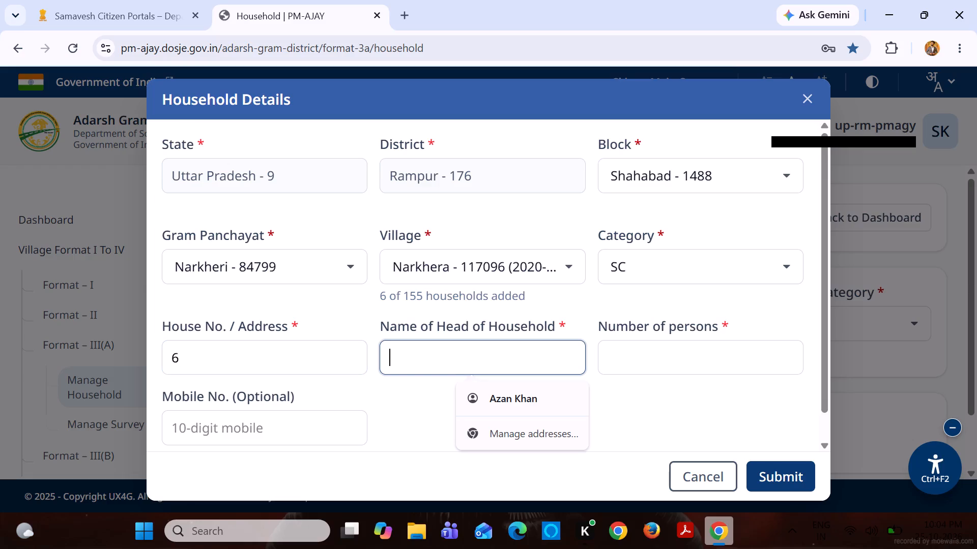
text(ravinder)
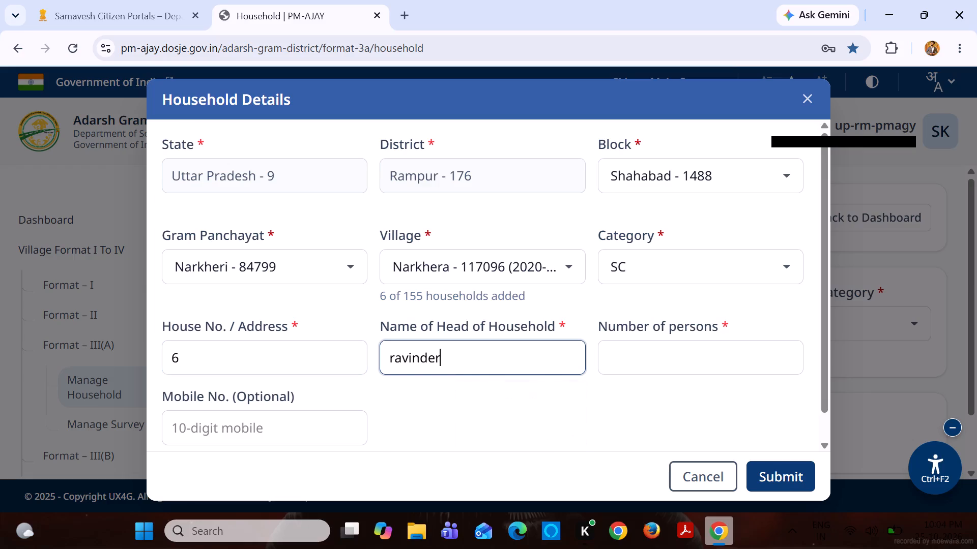
click(648, 373)
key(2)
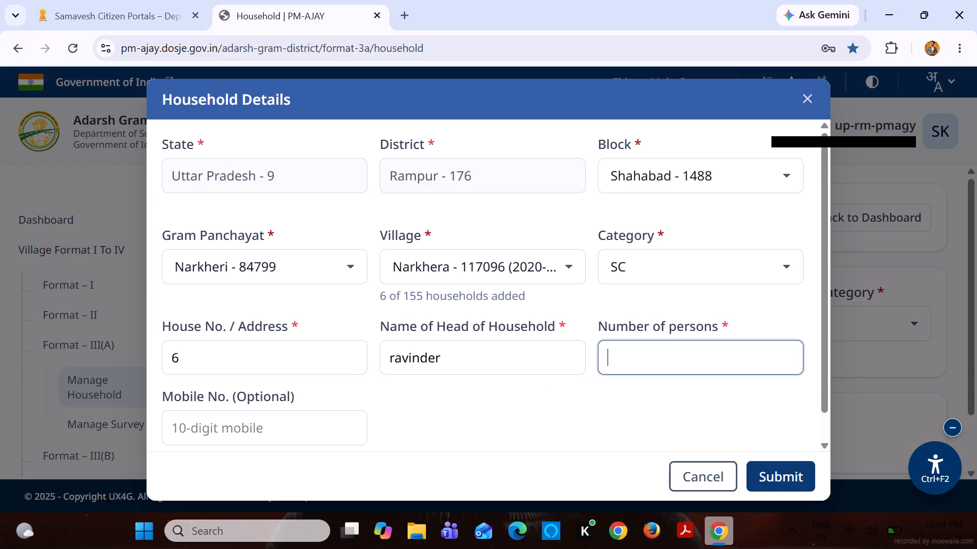
click(775, 482)
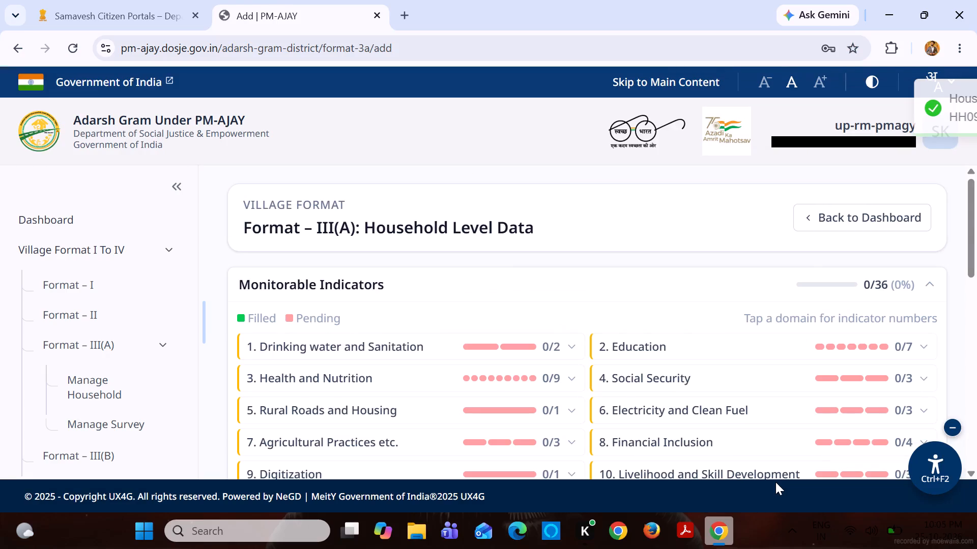
Select the Drinking water and Sanitation domain and answer Yes for the household having an Individual Household Latrine.
scroll(767, 396, down, 10)
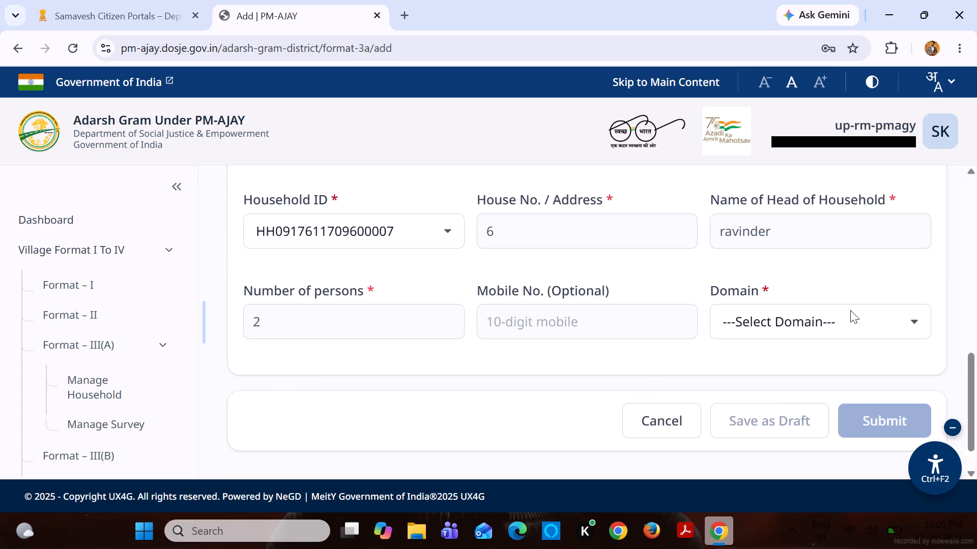
drag(901, 280, 863, 293)
click(863, 293)
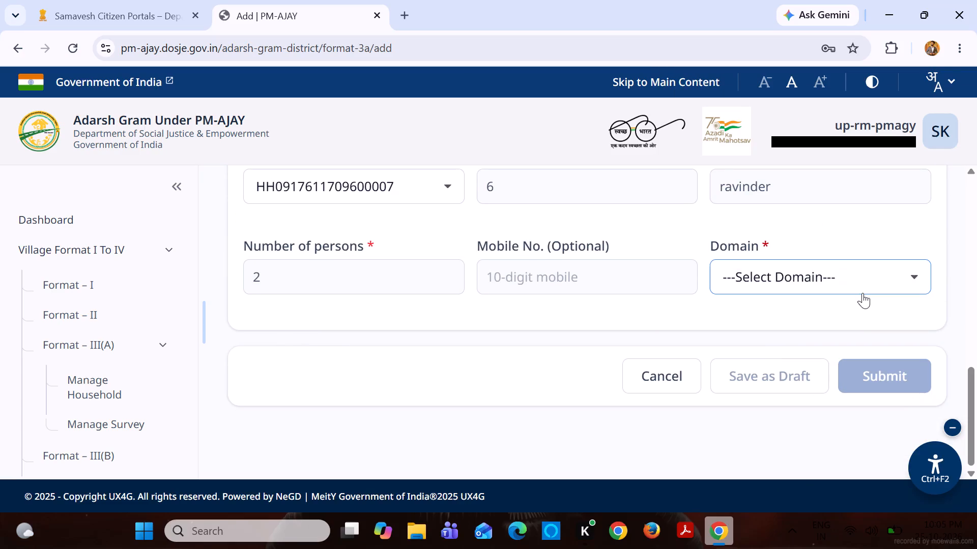
click(864, 278)
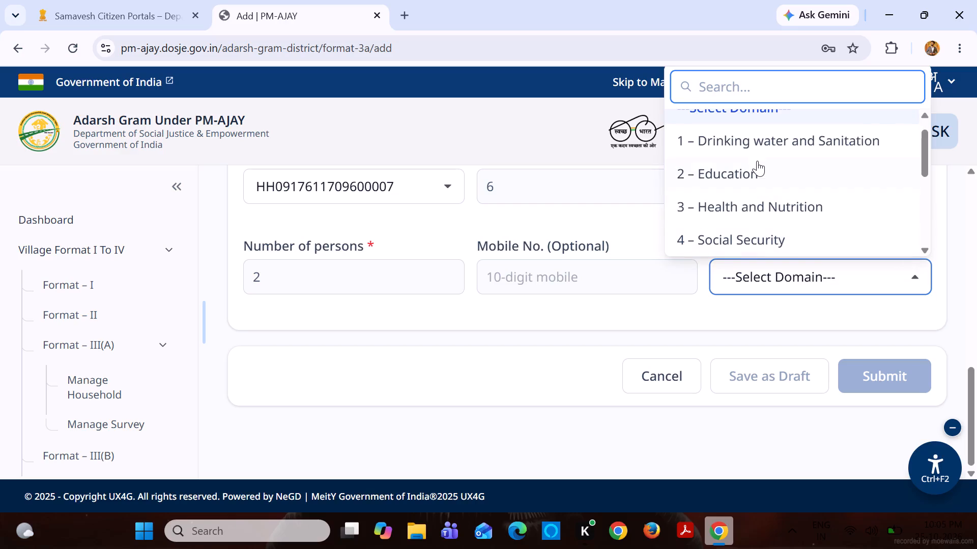
click(754, 143)
scroll(789, 276, down, 3)
drag(844, 270, 845, 321)
click(845, 321)
scroll(845, 321, down, 3)
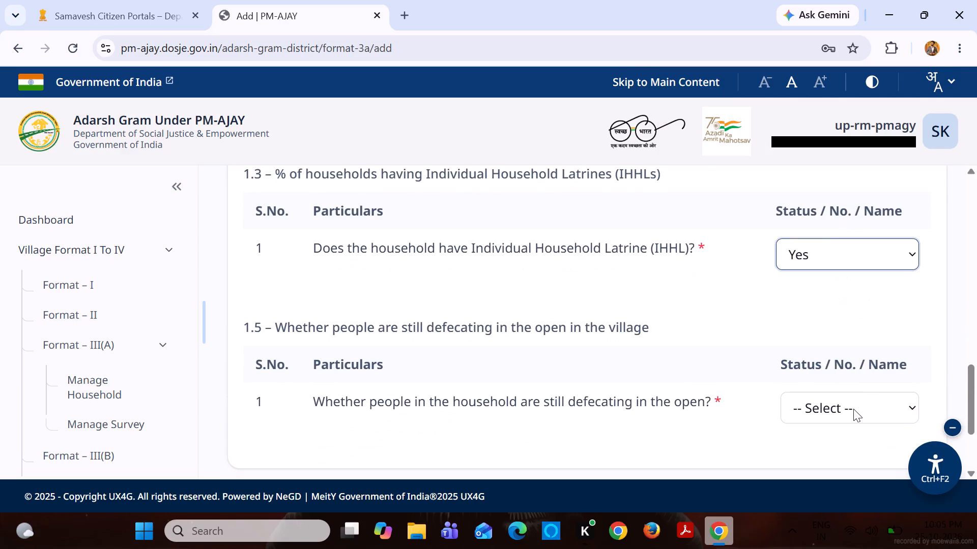
Answer No for household members still defecating in the open and submit the Drinking water and Sanitation domain.
click(853, 409)
click(818, 484)
scroll(771, 320, down, 4)
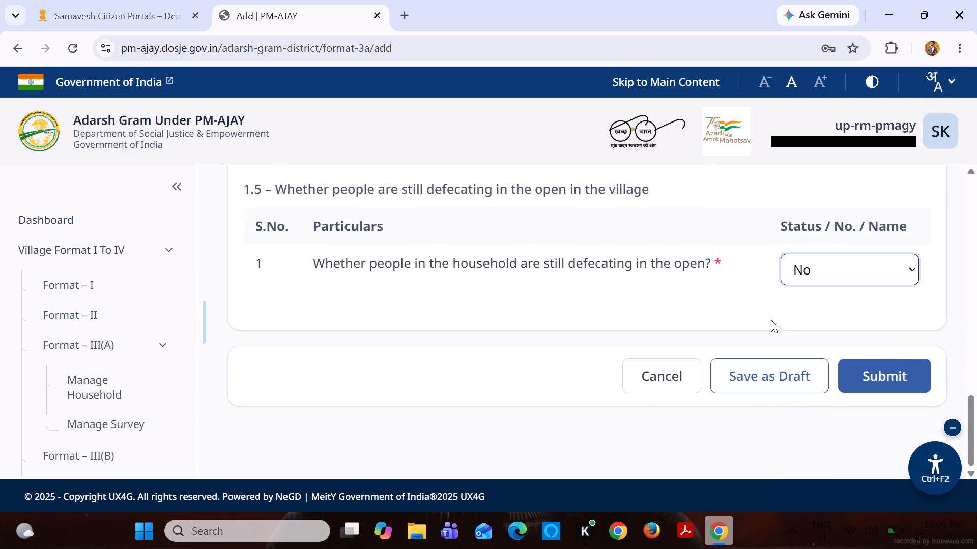
scroll(771, 320, down, 1)
click(899, 388)
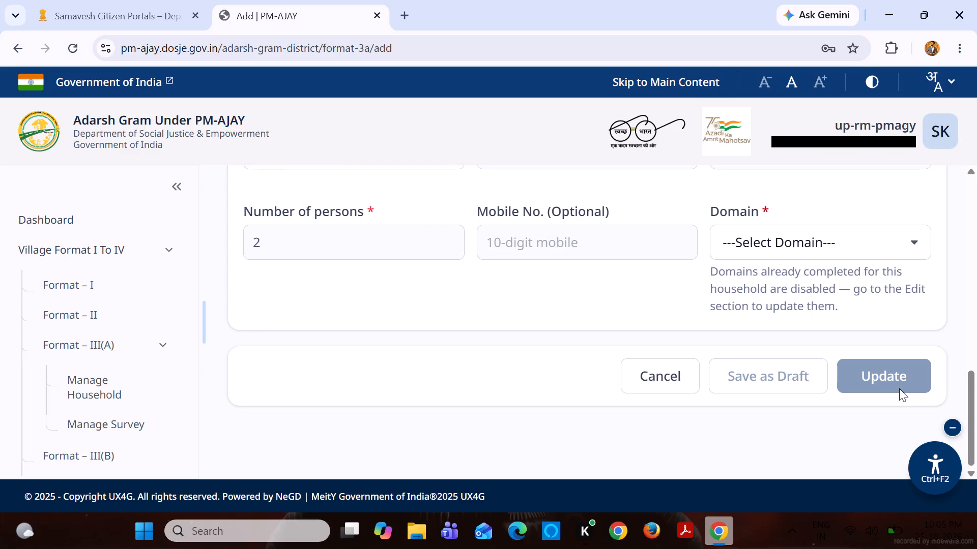
Select the Education domain and enter 0 for the household's children aged 6-10 years and 11-13 years.
click(837, 248)
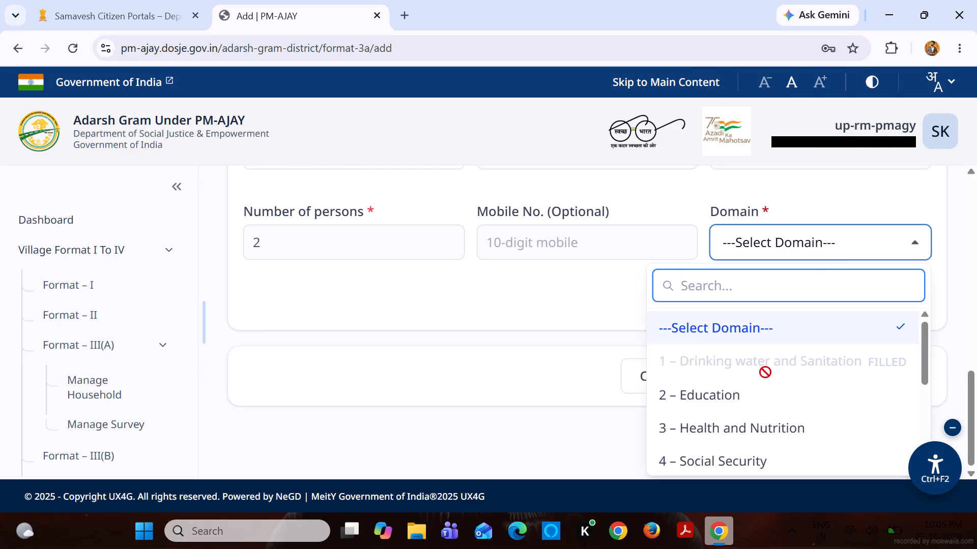
click(734, 385)
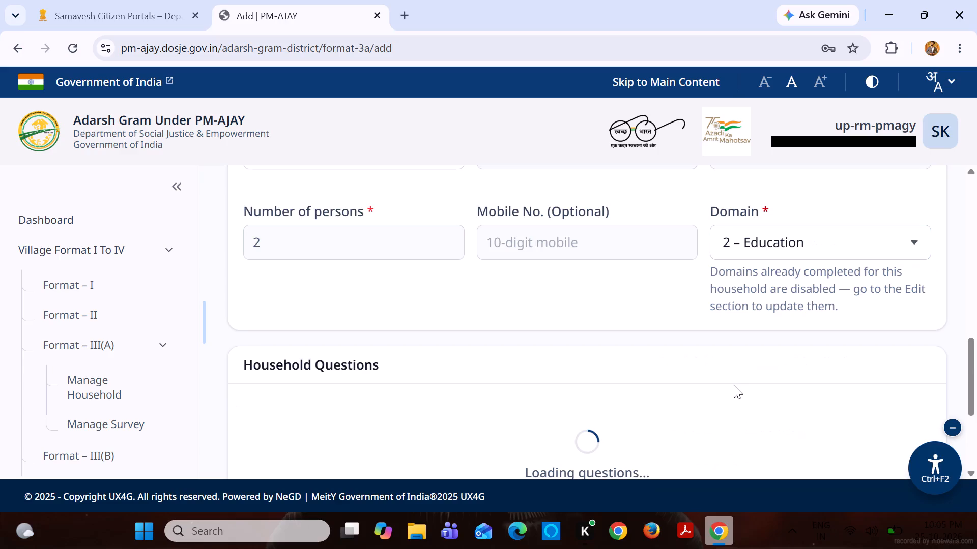
scroll(805, 343, down, 2)
click(813, 305)
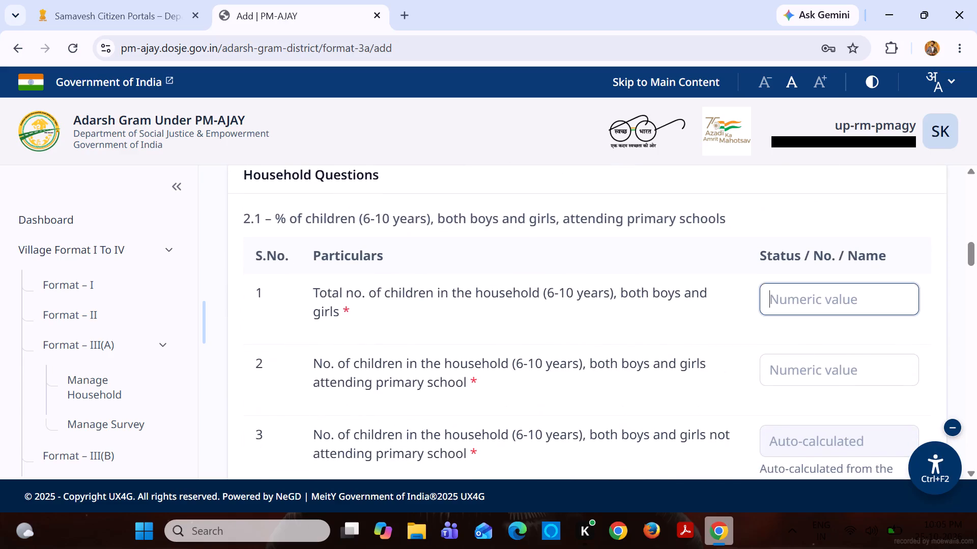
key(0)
scroll(813, 305, down, 3)
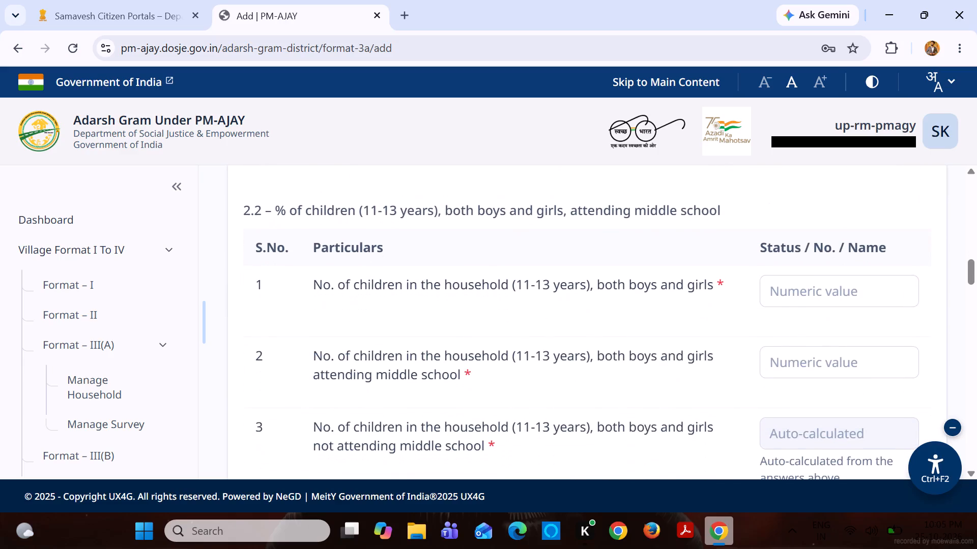
click(814, 286)
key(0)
Enter 0 for the household's children aged 14-15, 16-17 and 18-23 years in the Education questions.
scroll(814, 286, down, 3)
click(791, 211)
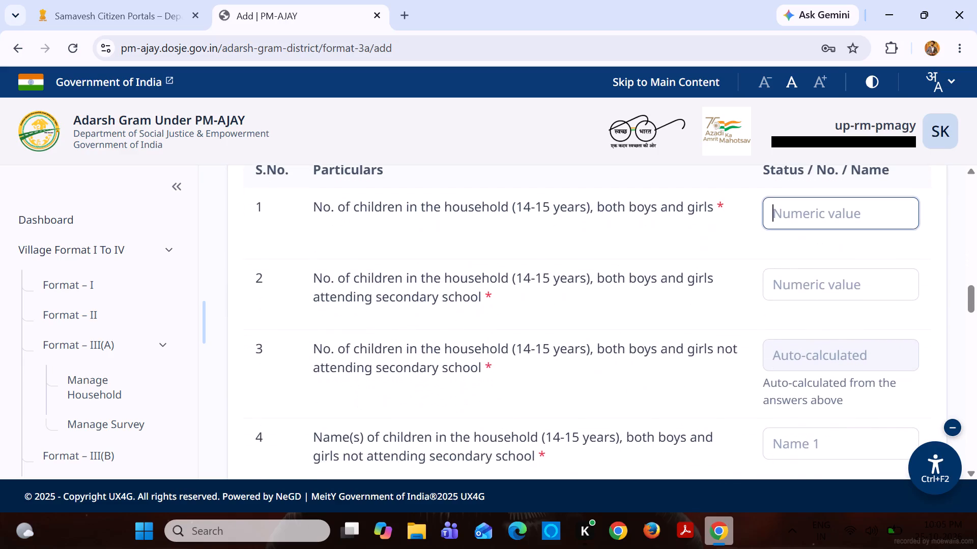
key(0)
click(791, 369)
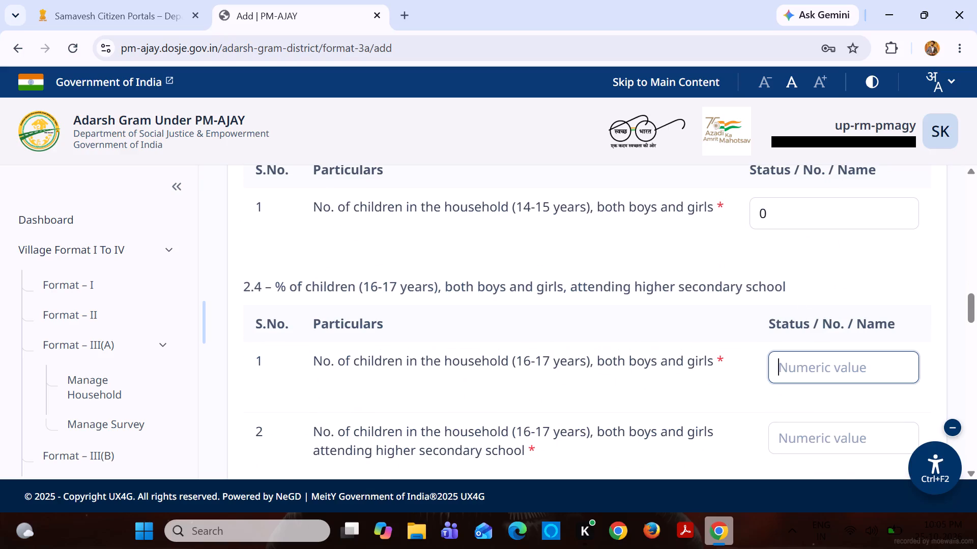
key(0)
scroll(791, 369, down, 3)
click(810, 343)
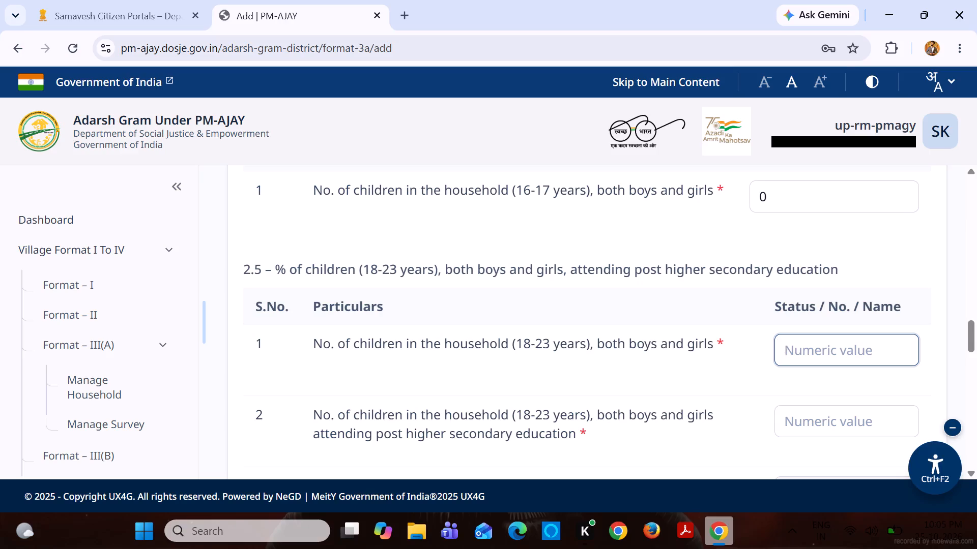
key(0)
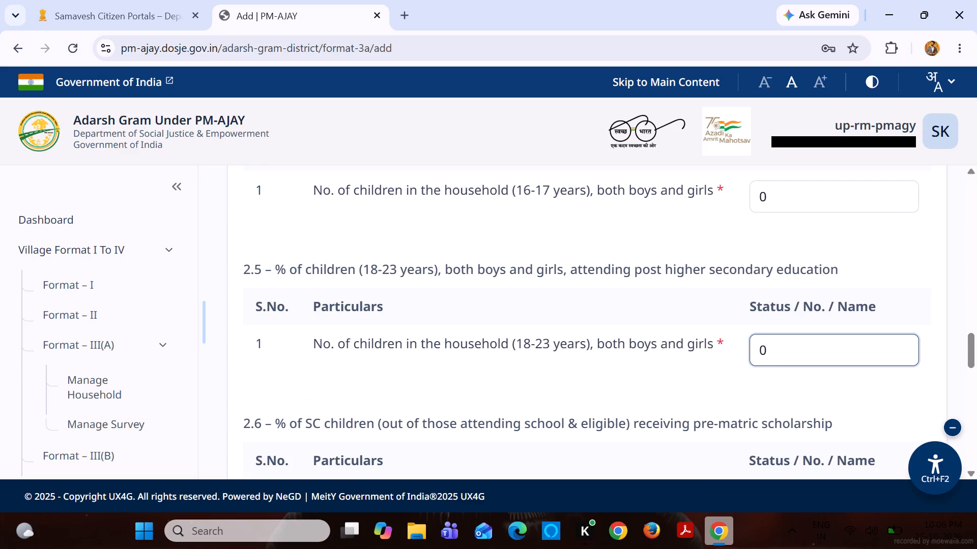
Enter 0 for children eligible for the pre-matric and post-matric scholarships and submit the Education domain.
scroll(808, 349, down, 4)
click(813, 262)
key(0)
scroll(813, 262, down, 2)
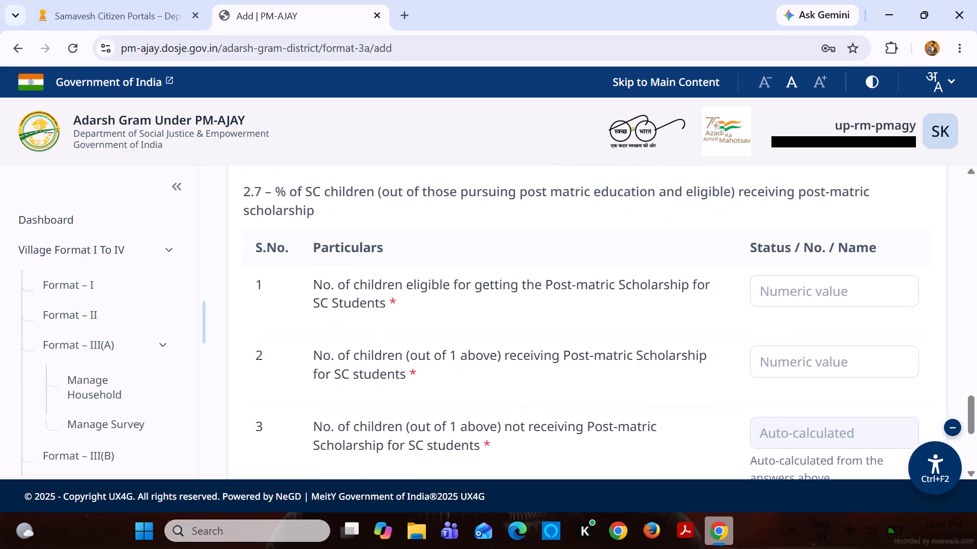
click(811, 297)
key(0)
scroll(811, 297, down, 2)
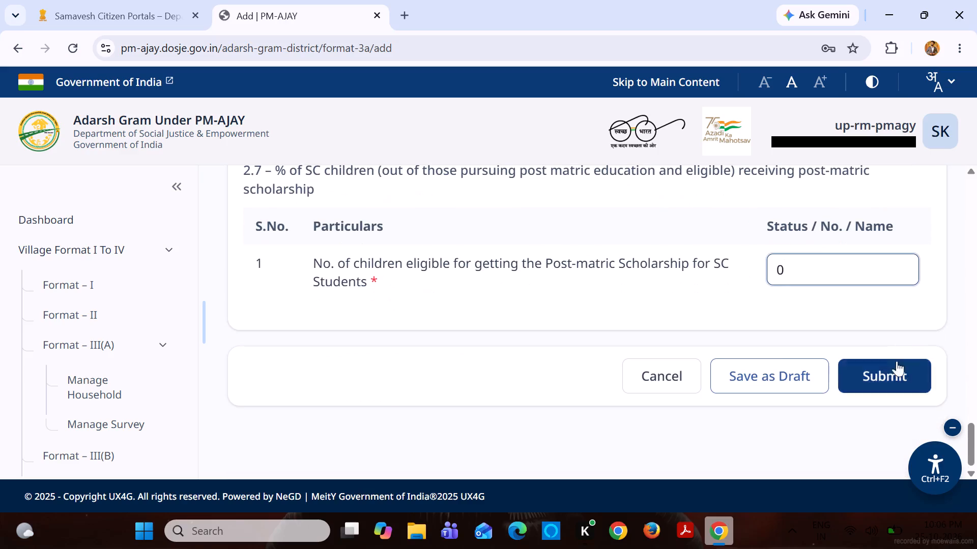
click(879, 376)
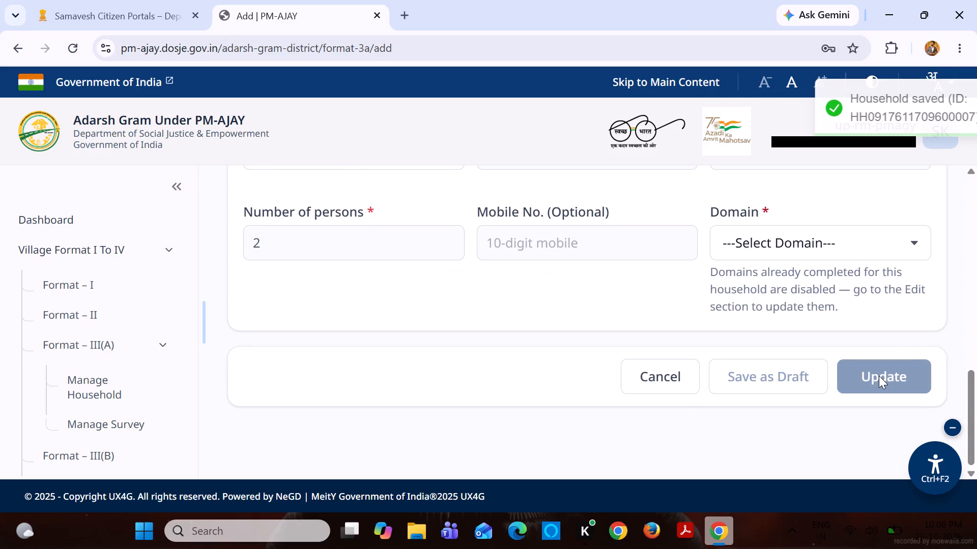
Select the Health and Nutrition domain and answer Yes for the household being covered under a Health Protection Scheme.
click(862, 249)
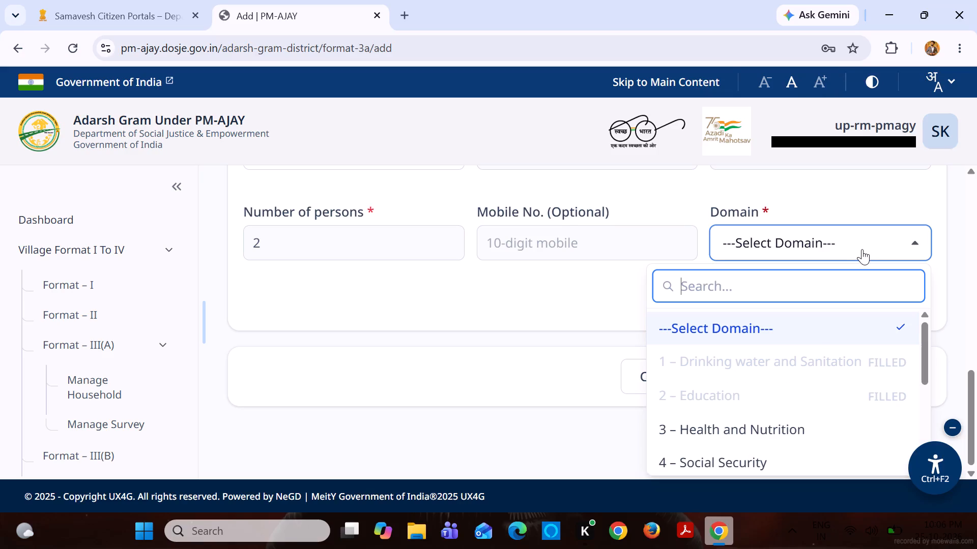
scroll(810, 370, down, 1)
click(774, 370)
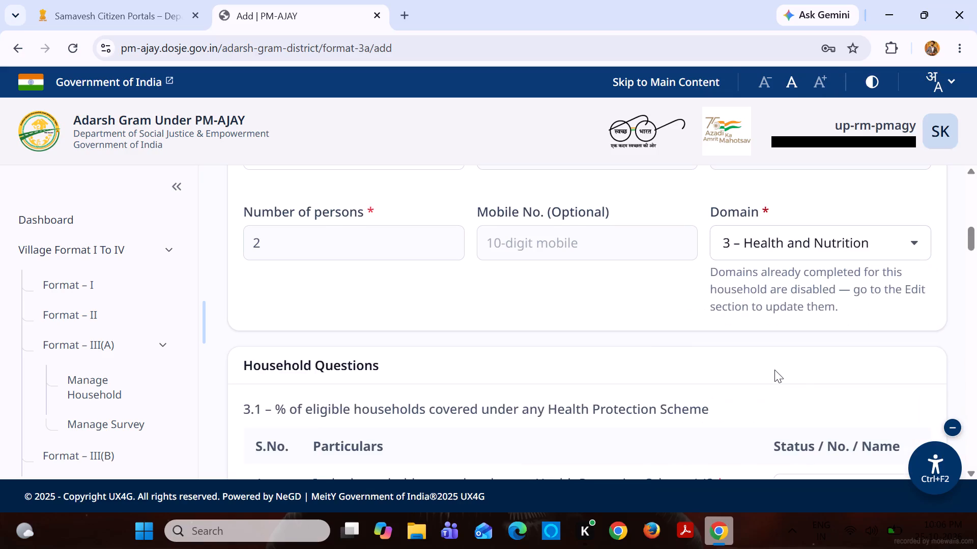
scroll(774, 370, down, 2)
drag(842, 336, 816, 393)
click(816, 393)
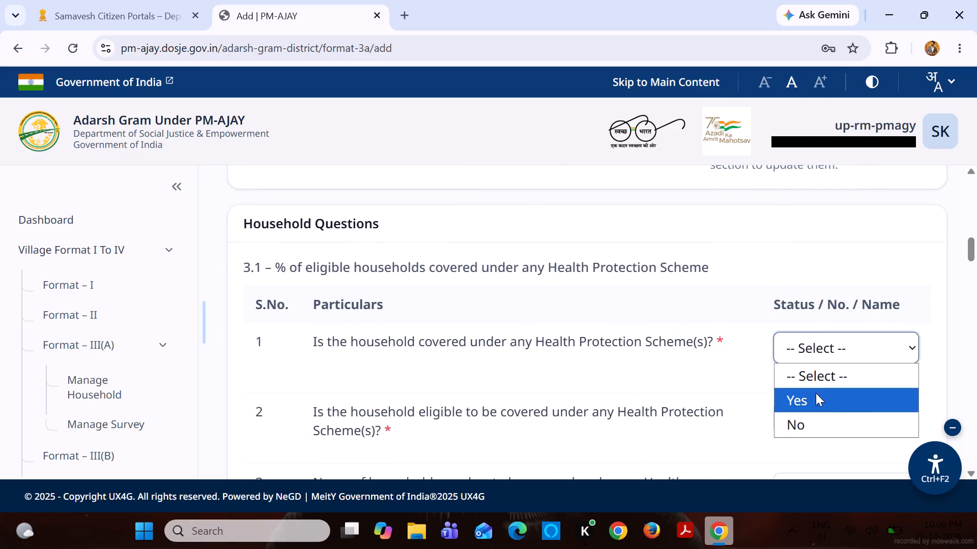
Enter 0 for pregnant women, deliveries in the last year, children born in the last year and children below one year.
scroll(816, 393, down, 2)
click(807, 375)
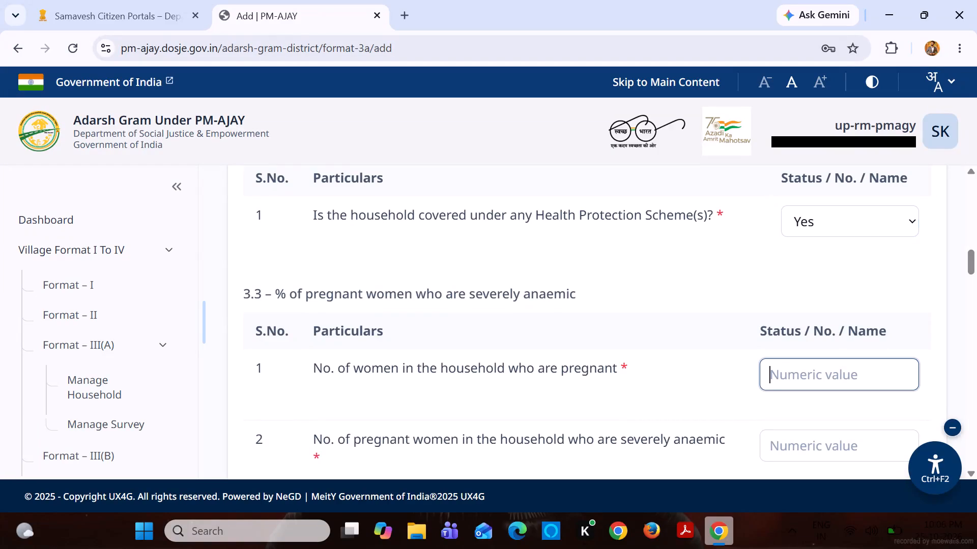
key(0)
scroll(807, 375, down, 5)
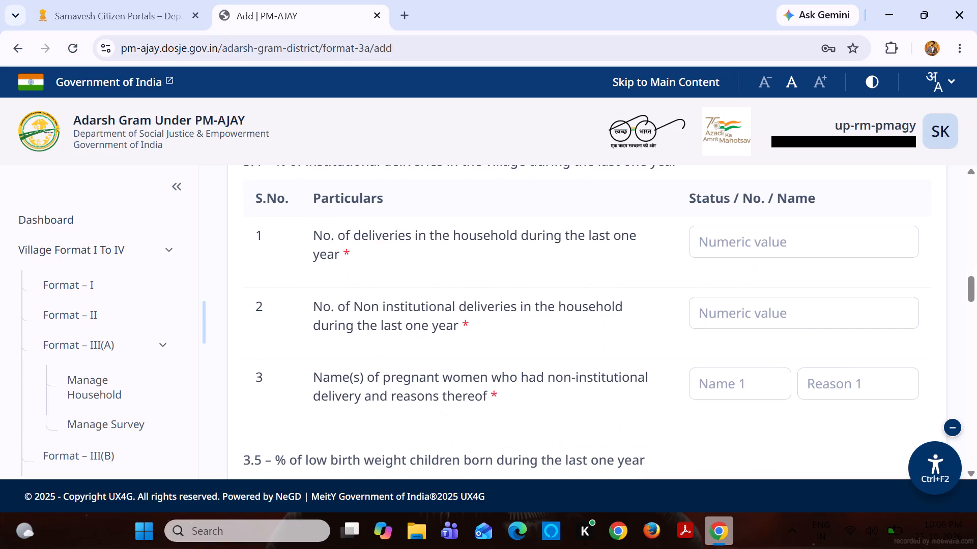
click(741, 246)
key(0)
scroll(741, 246, down, 1)
click(710, 265)
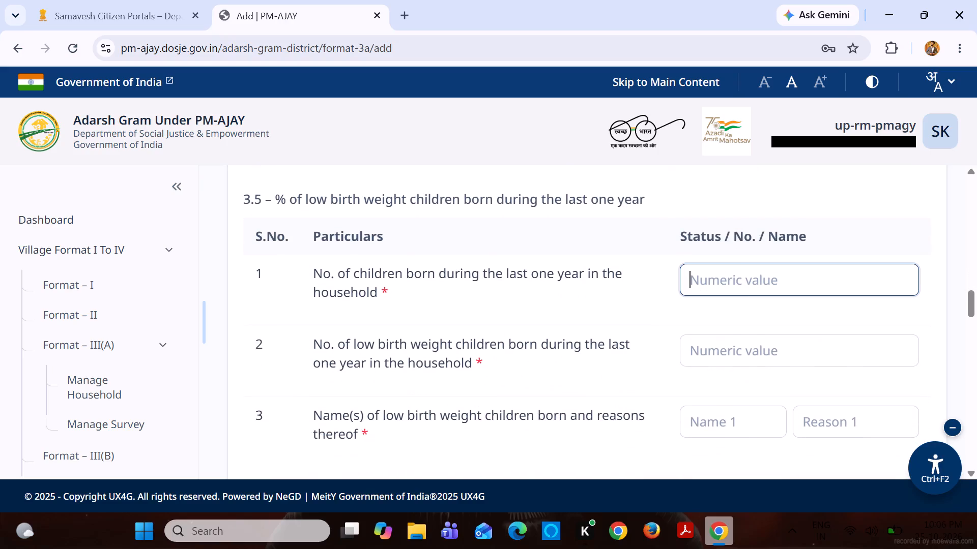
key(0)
scroll(710, 265, down, 2)
click(727, 326)
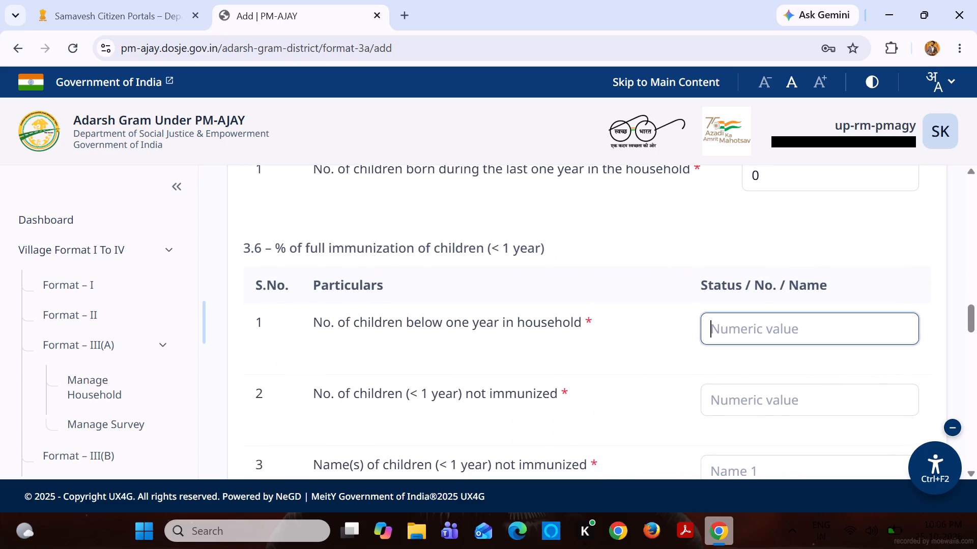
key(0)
Enter 0 for questions 3.7 to 3.10, from children aged 0-5 to members with communicable diseases, and submit Health and Nutrition.
scroll(727, 326, down, 2)
click(790, 325)
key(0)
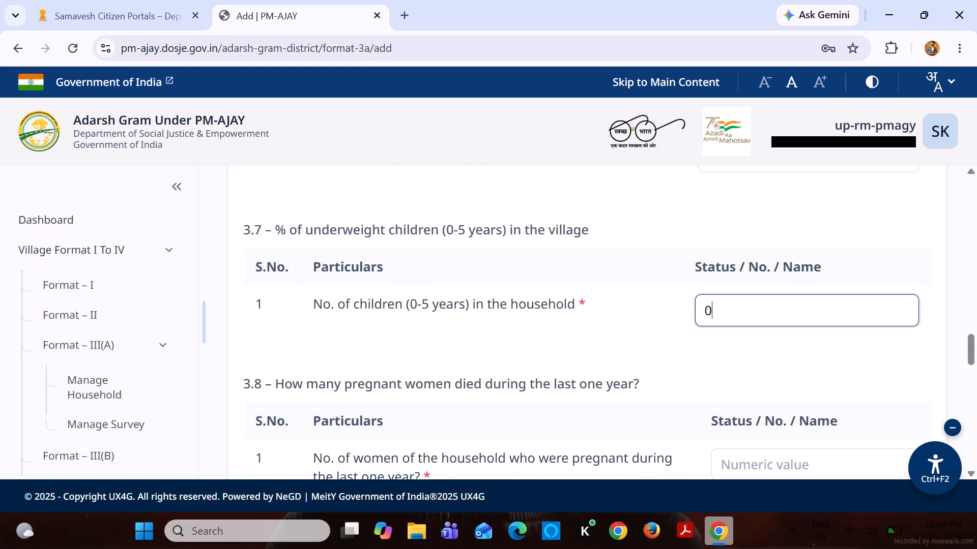
scroll(790, 325, down, 2)
click(797, 261)
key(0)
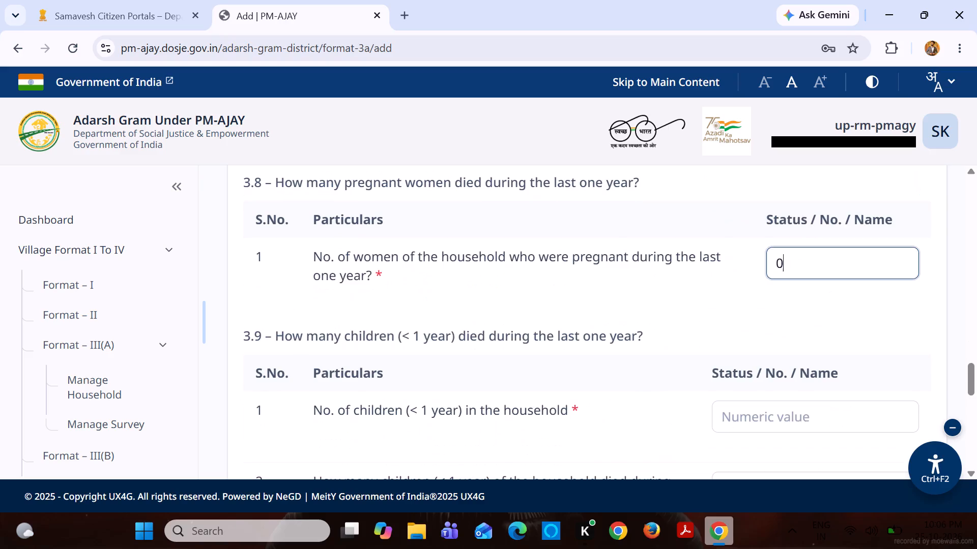
scroll(797, 261, down, 2)
click(767, 199)
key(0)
scroll(767, 199, down, 1)
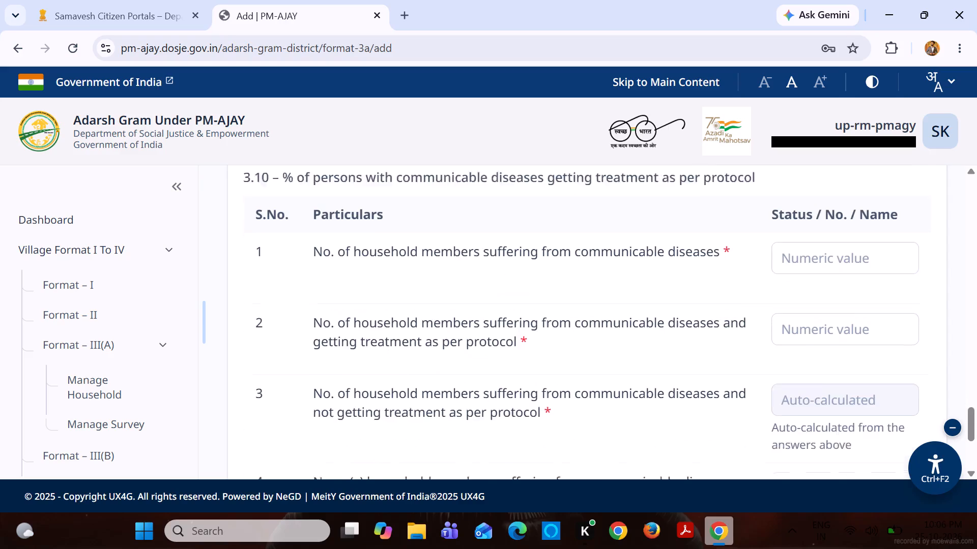
scroll(767, 199, down, 1)
click(811, 209)
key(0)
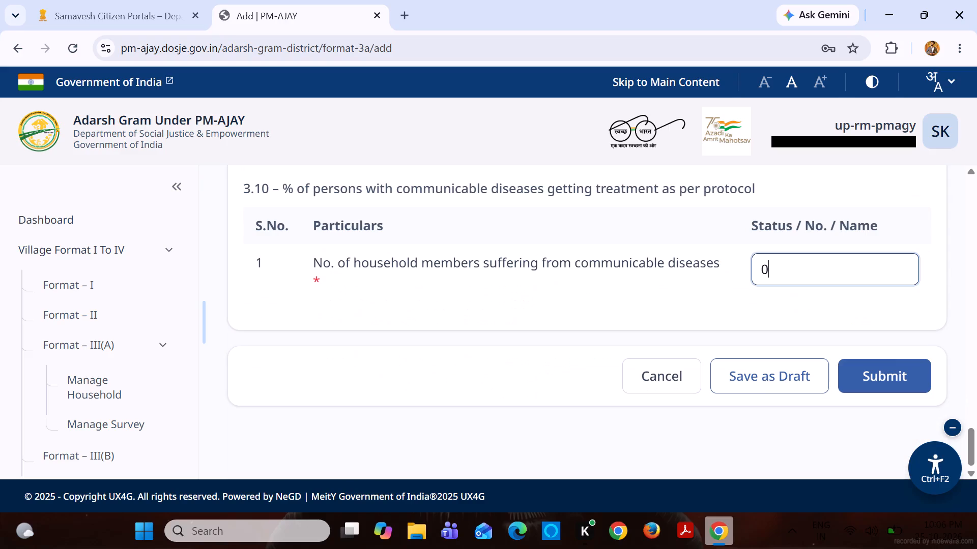
click(893, 387)
Select the Social Security domain and enter 0 for women eligible for Widow Pension.
click(854, 250)
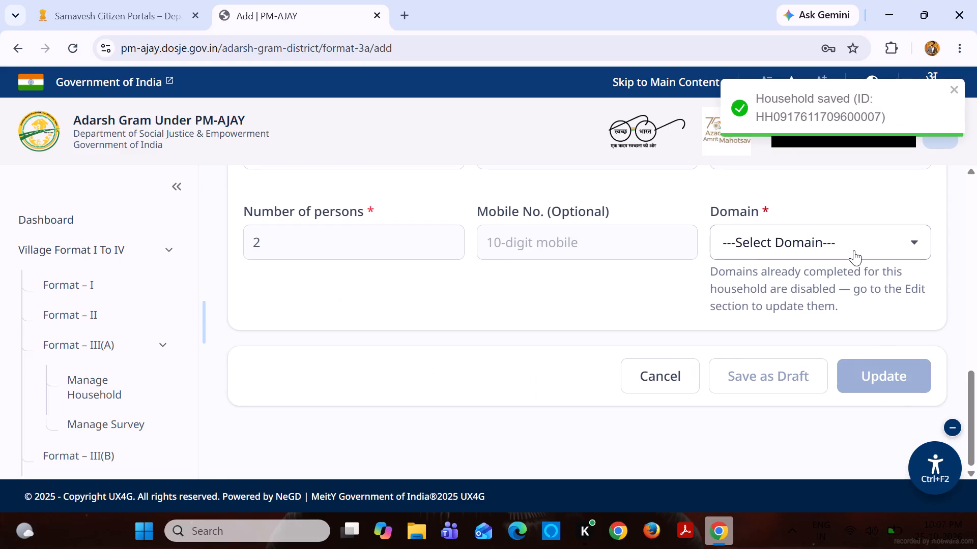
scroll(785, 397, down, 3)
scroll(747, 326, up, 1)
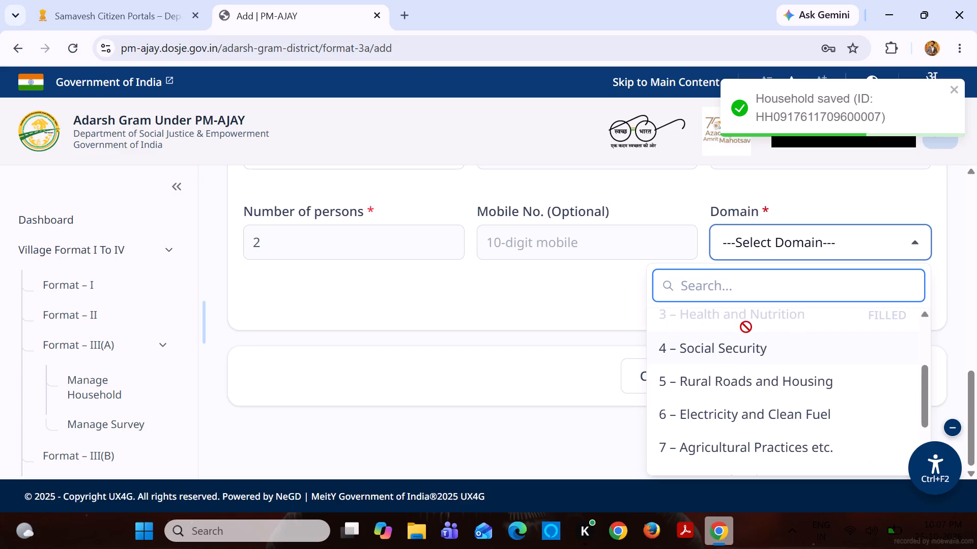
click(730, 347)
scroll(730, 347, down, 3)
click(813, 309)
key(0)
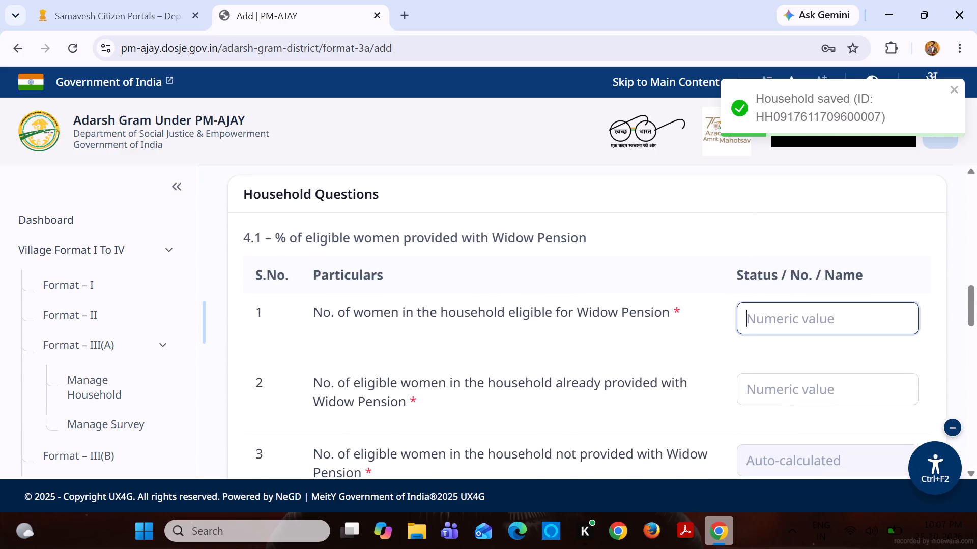
Enter 0 for persons eligible for Old Age Pension and Disability Pension and submit the Social Security domain.
scroll(813, 309, down, 2)
click(804, 337)
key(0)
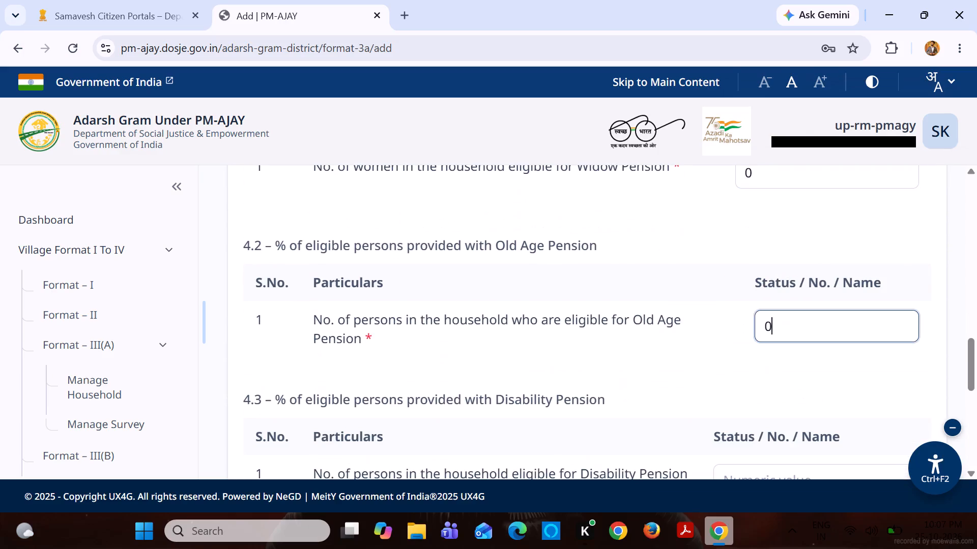
scroll(804, 337, down, 5)
click(759, 282)
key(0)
scroll(759, 282, down, 2)
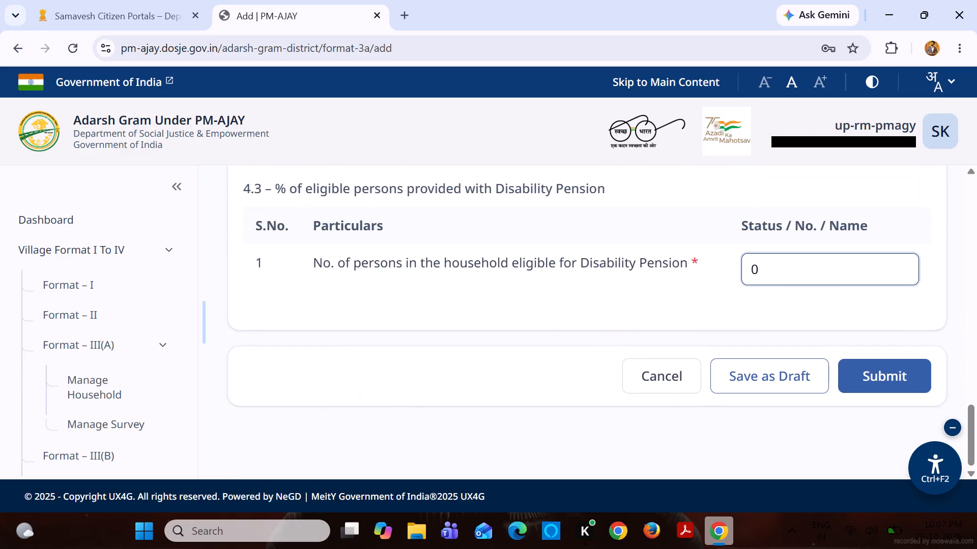
click(894, 371)
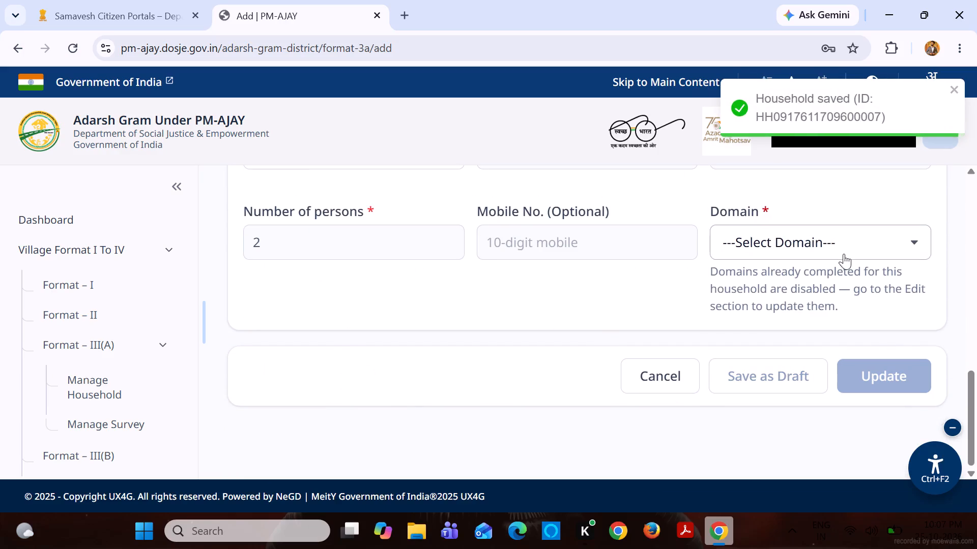
Select the Rural Roads and Housing domain, answer No for living in a Kachcha/unsafe house, and submit it.
click(844, 254)
scroll(807, 346, down, 2)
click(776, 358)
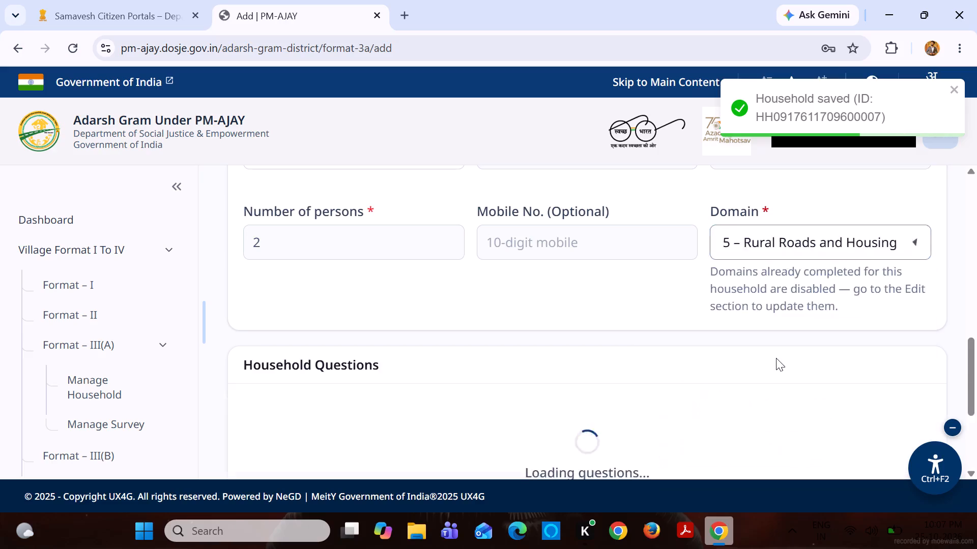
scroll(776, 358, down, 4)
drag(864, 234, 822, 290)
click(822, 290)
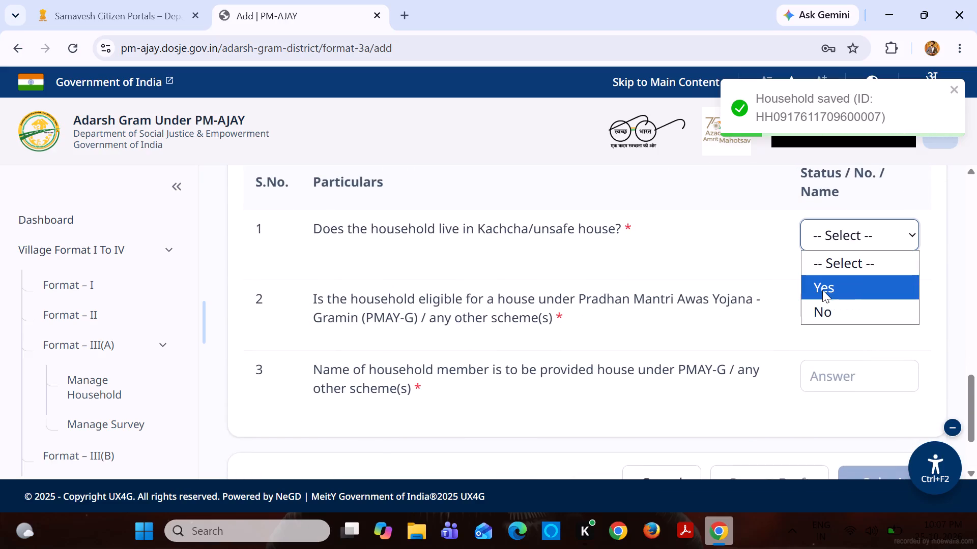
drag(867, 231, 828, 308)
click(828, 308)
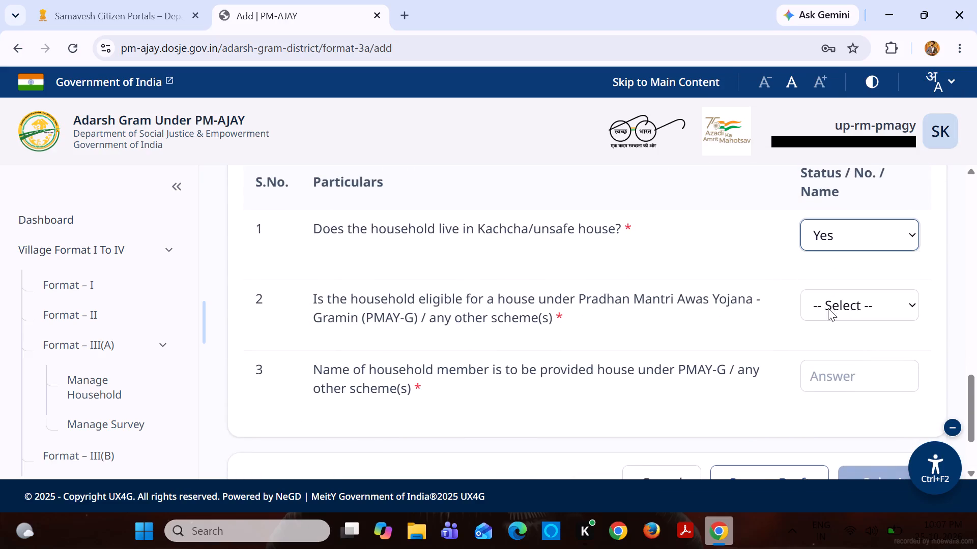
click(872, 376)
Select the Electricity and Clean Fuel domain and answer Yes in 6.2 for the house having an electricity connection.
click(847, 228)
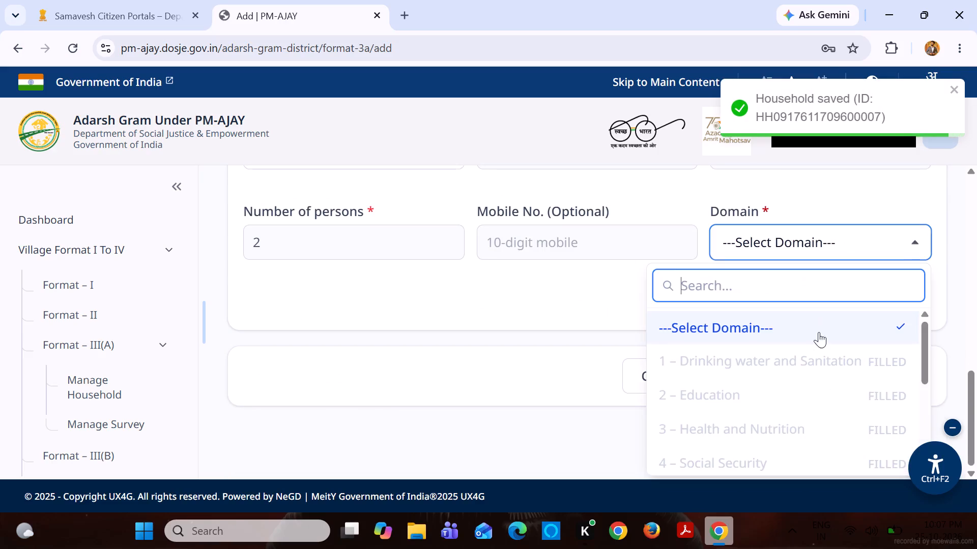
scroll(818, 339, down, 2)
click(762, 367)
scroll(762, 367, down, 3)
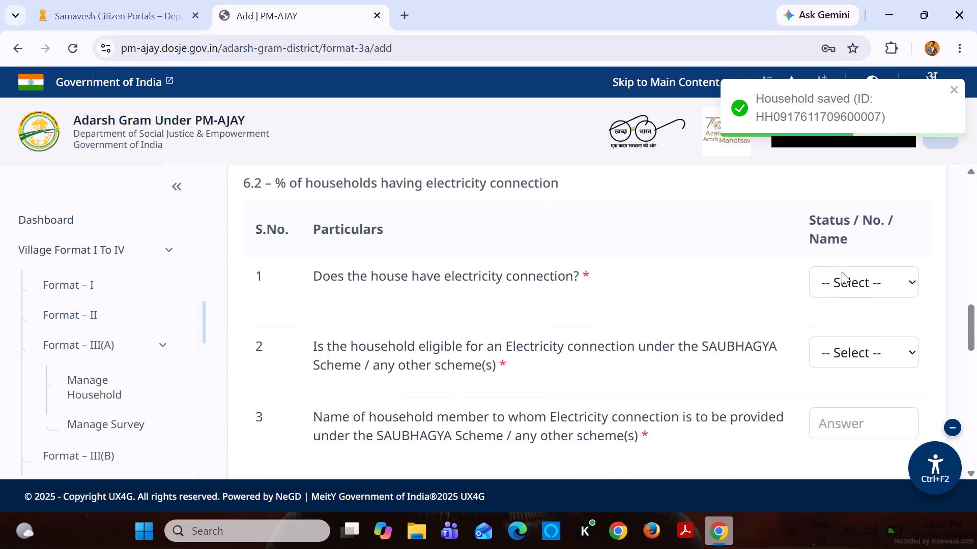
drag(847, 281, 835, 328)
click(835, 328)
In 6.3, answer Yes for the house having an electricity connection and Yes for using at least one LED bulb.
scroll(835, 328, down, 2)
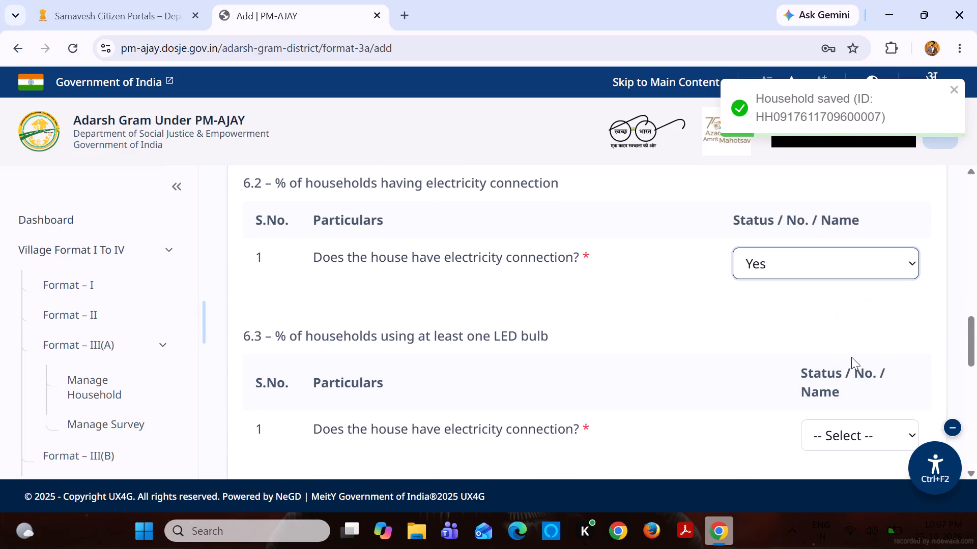
scroll(851, 357, down, 2)
drag(889, 293, 856, 342)
click(856, 342)
scroll(856, 342, down, 2)
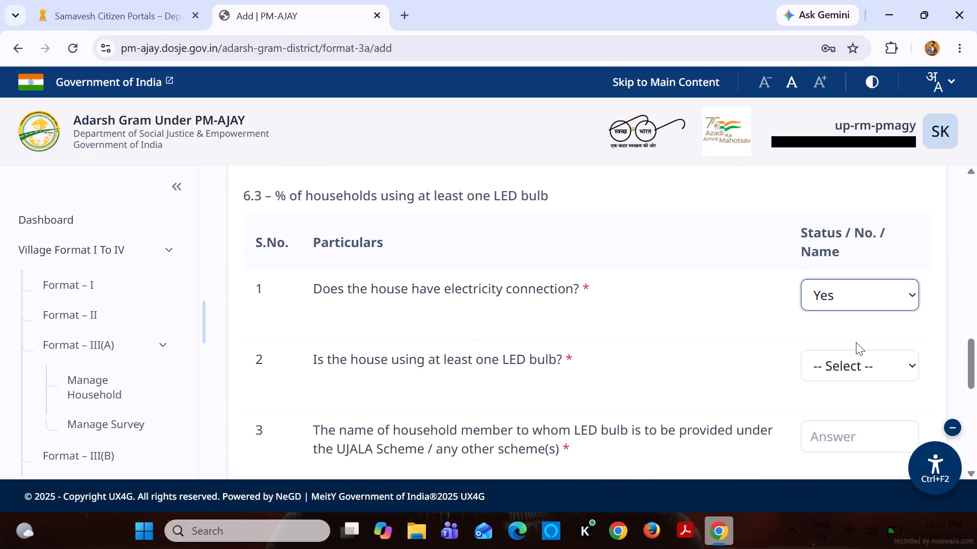
scroll(856, 342, down, 3)
drag(863, 355, 840, 413)
click(840, 413)
Answer Yes in 6.4 for the house using clean fuel and submit the Electricity and Clean Fuel domain.
scroll(840, 413, down, 2)
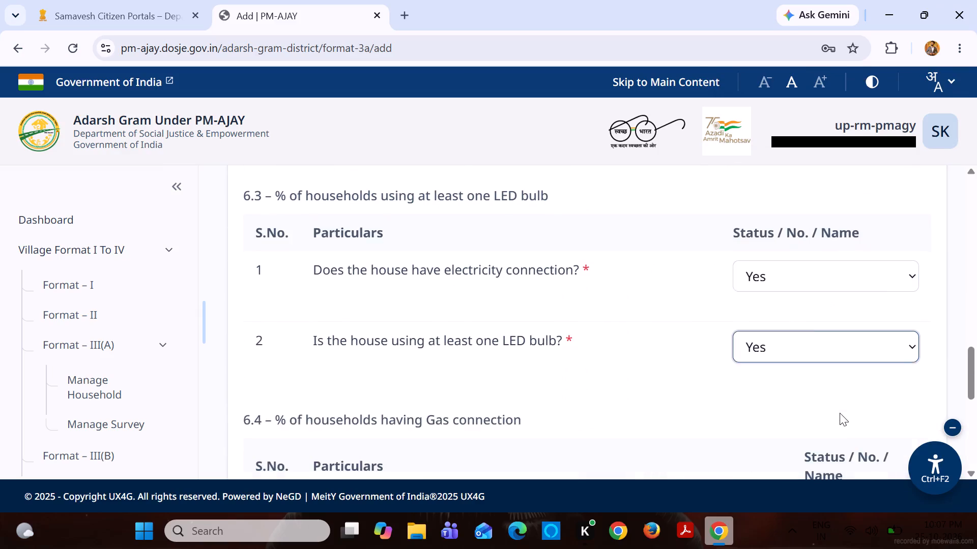
scroll(840, 413, down, 4)
drag(870, 225, 844, 269)
click(844, 269)
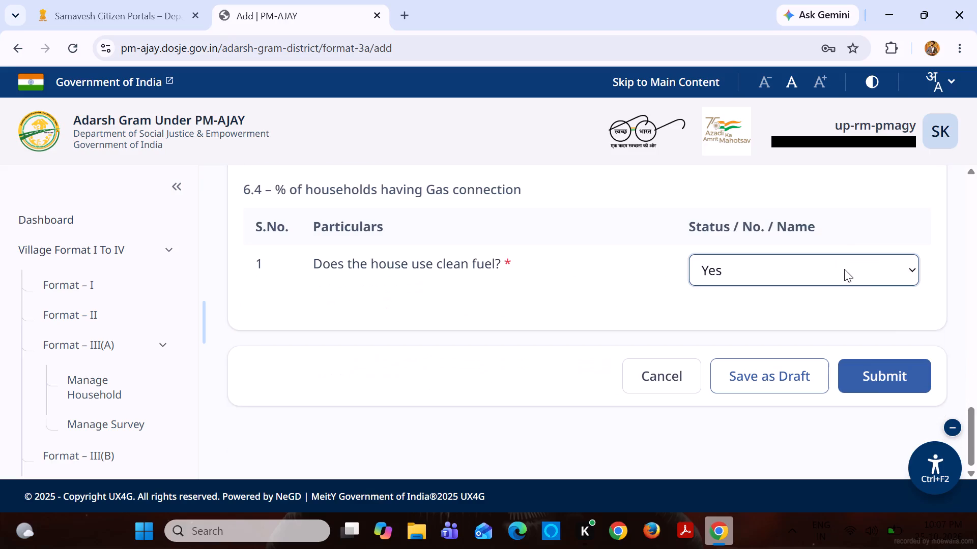
scroll(844, 269, down, 2)
click(877, 376)
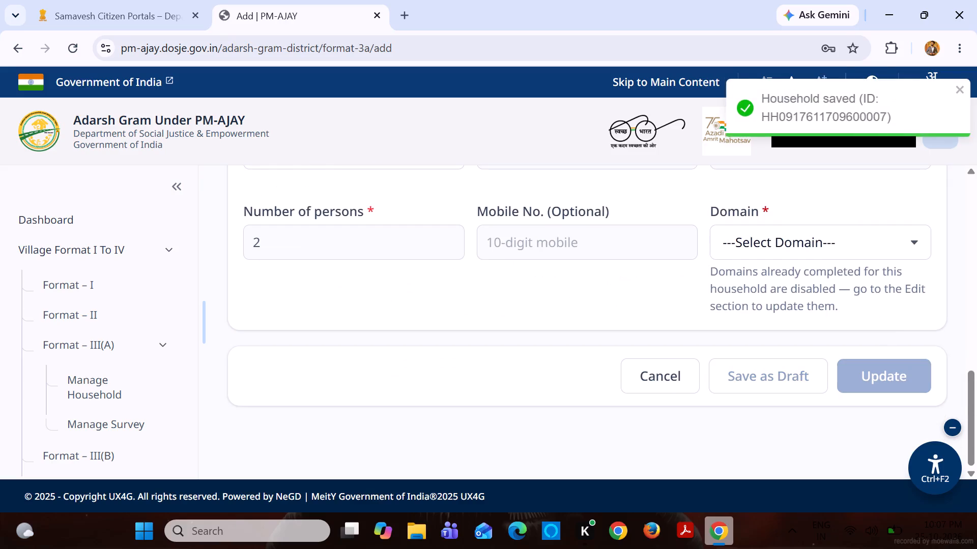
Select the Agricultural Practices domain, answer No for the household being involved in farming, and submit it.
click(841, 245)
scroll(790, 414, down, 2)
click(738, 420)
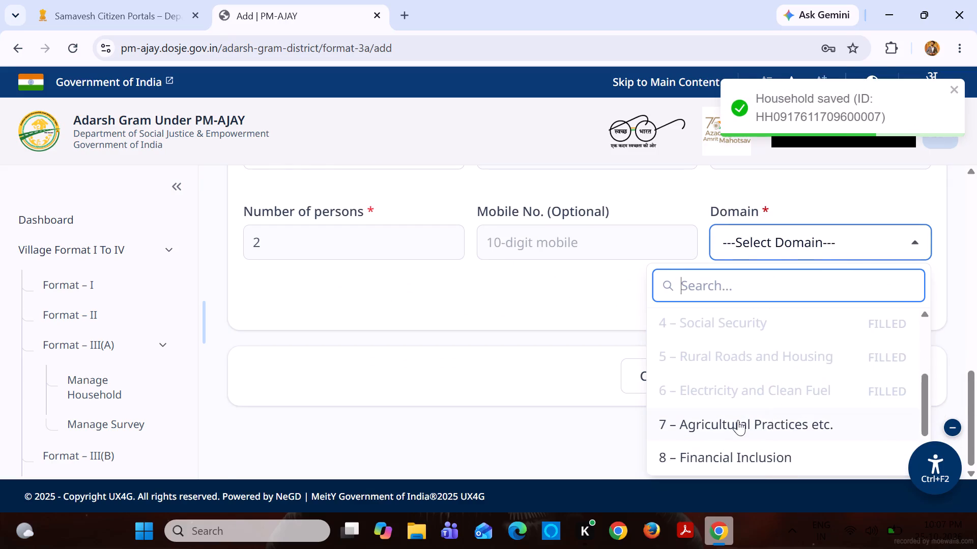
scroll(787, 360, down, 2)
drag(831, 311, 793, 382)
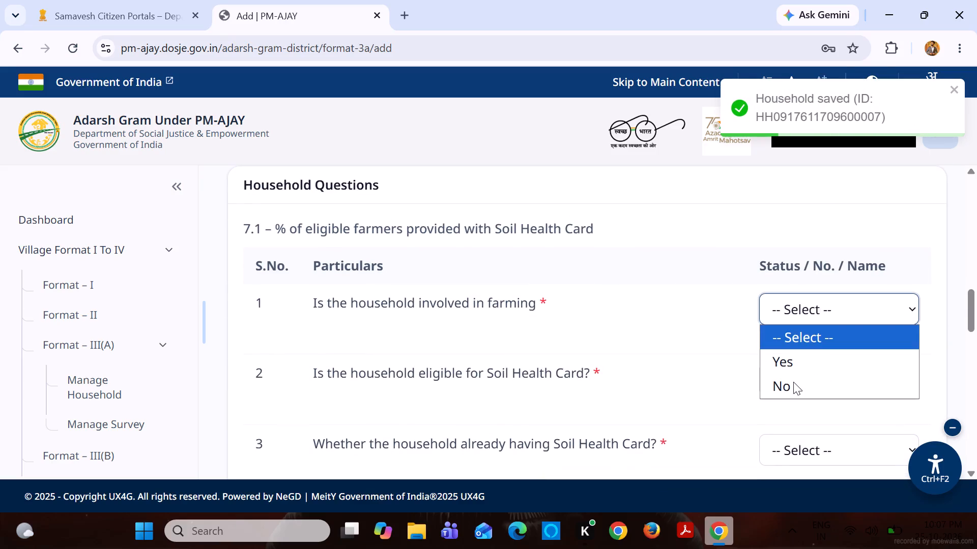
drag(793, 382, 792, 387)
click(792, 387)
scroll(792, 387, down, 8)
click(792, 387)
scroll(792, 387, down, 9)
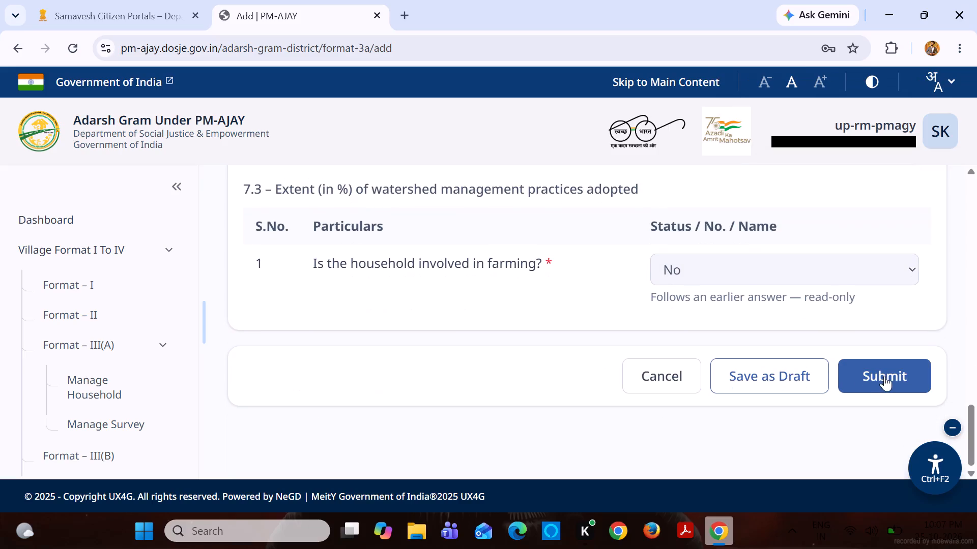
click(884, 376)
Select the Financial Inclusion domain and enter 2 persons over 5 years and 2 members who already have Aadhaar.
click(872, 249)
scroll(818, 364, down, 1)
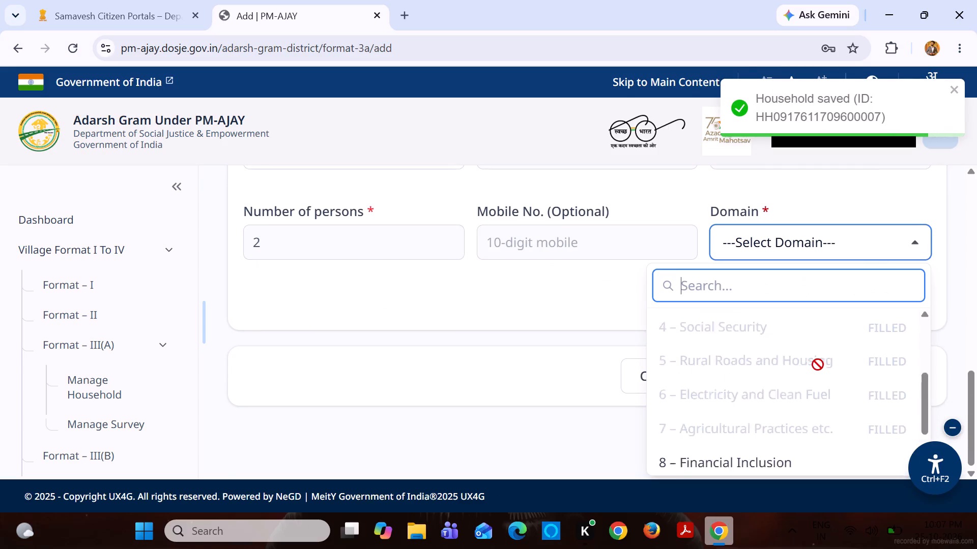
scroll(818, 364, down, 2)
click(751, 389)
scroll(751, 389, down, 5)
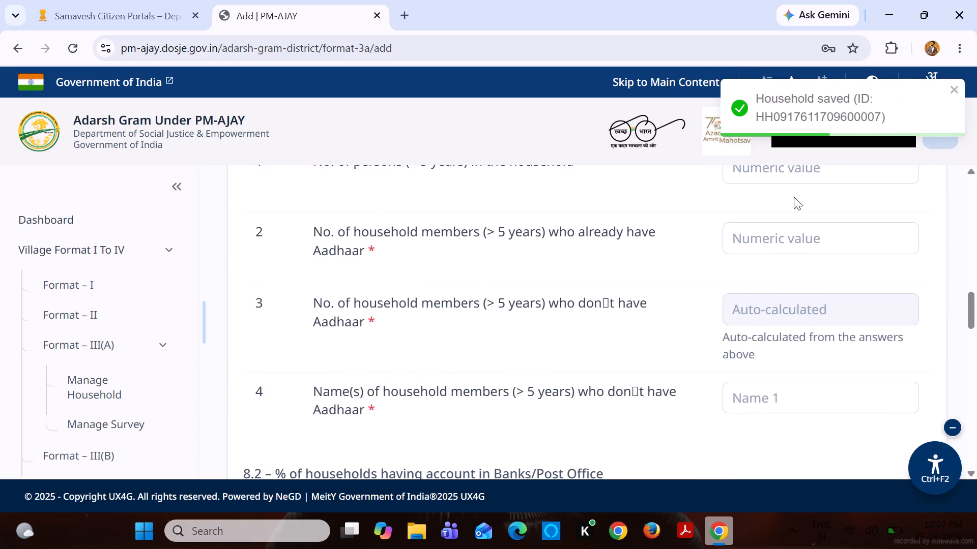
scroll(794, 197, up, 1)
click(754, 237)
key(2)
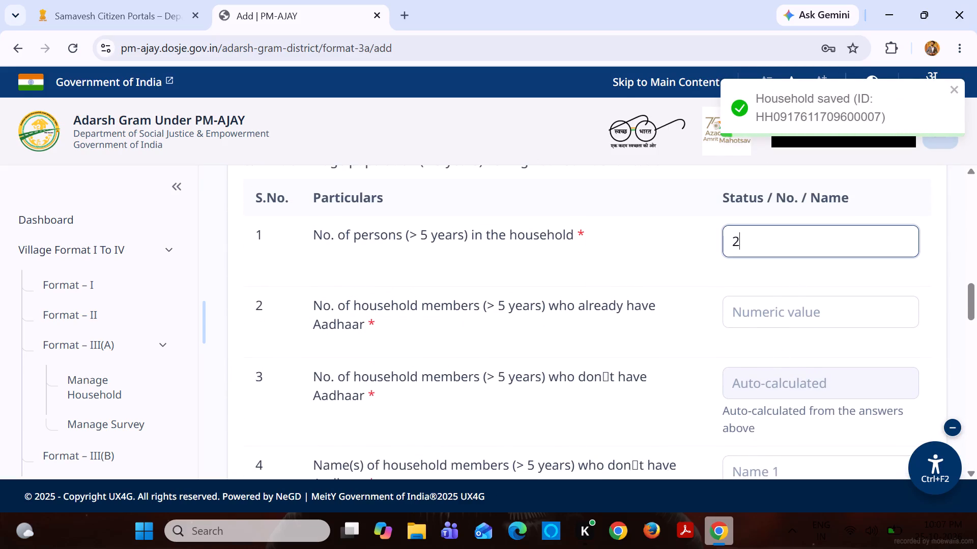
click(742, 299)
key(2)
In 8.2, enter 1 member eligible for a Banks/Post Office account and 1 eligible member who has one.
scroll(742, 299, down, 3)
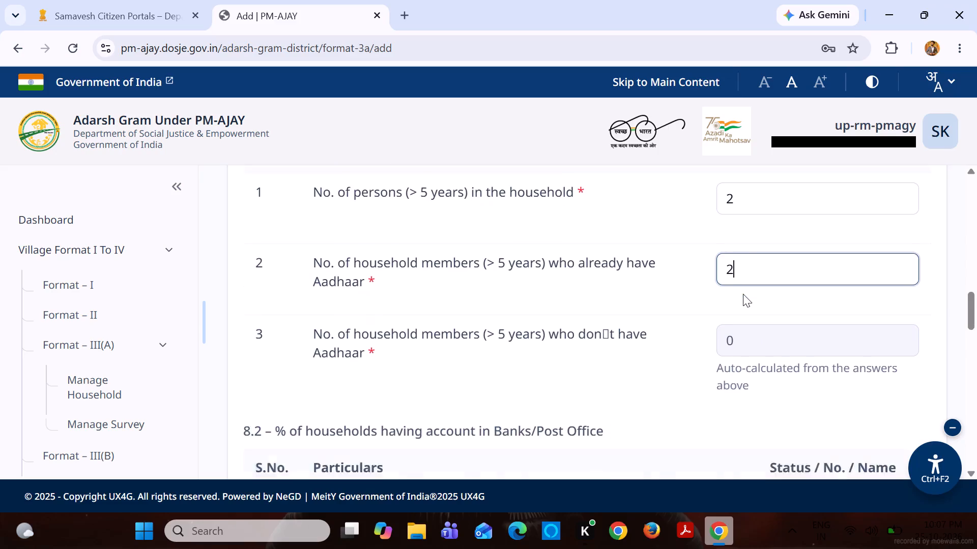
scroll(743, 294, down, 3)
click(824, 284)
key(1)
click(816, 355)
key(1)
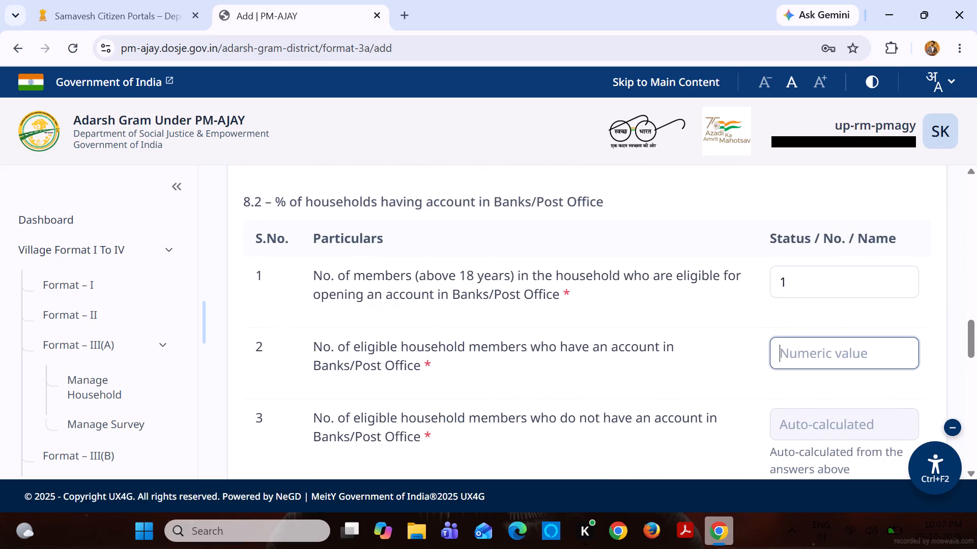
Enter 0 for persons eligible for Suraksha Bima Yojana and Jeevan Jyoti Bima Yojana, and submit the Financial Inclusion domain.
scroll(816, 355, down, 5)
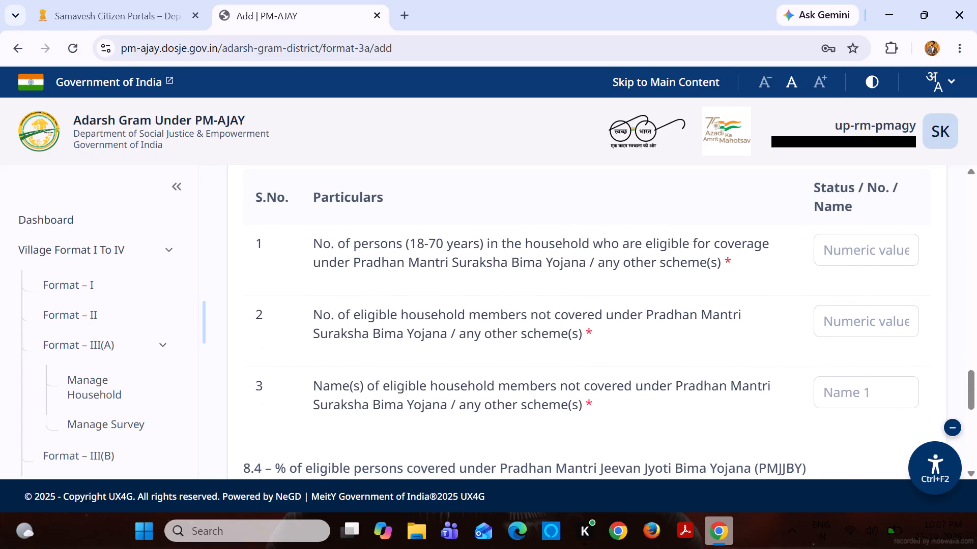
click(843, 254)
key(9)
key(BackSpace)
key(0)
scroll(843, 254, down, 1)
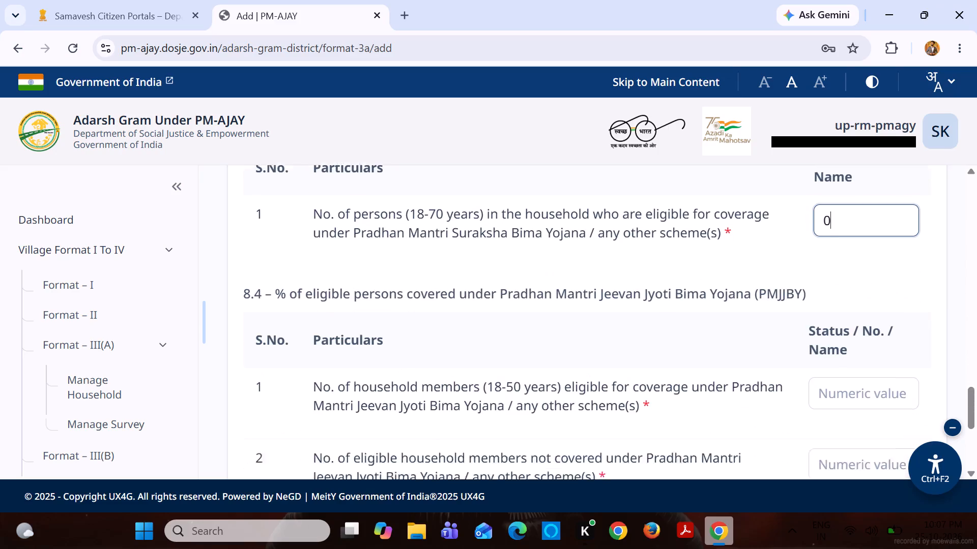
scroll(843, 254, down, 2)
click(858, 233)
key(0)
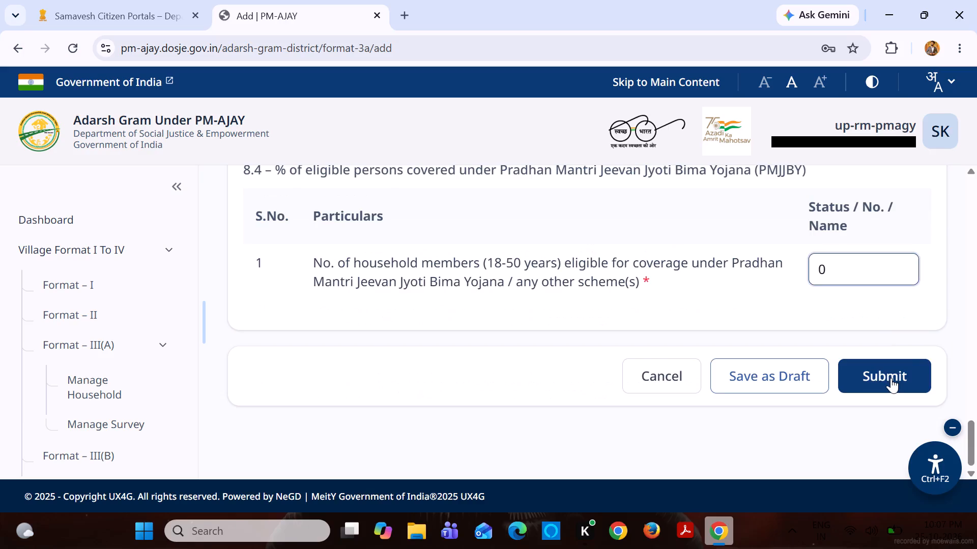
click(891, 378)
Select the Digitization domain, enter 0 for members eligible for PMGDISHA training, and submit it.
scroll(829, 318, down, 1)
click(861, 233)
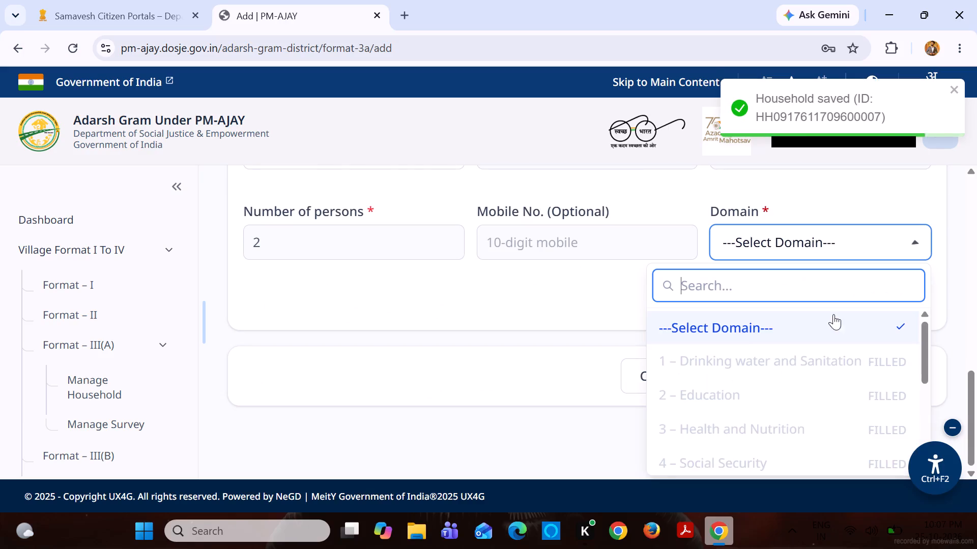
scroll(834, 314, down, 5)
click(734, 406)
scroll(734, 406, down, 2)
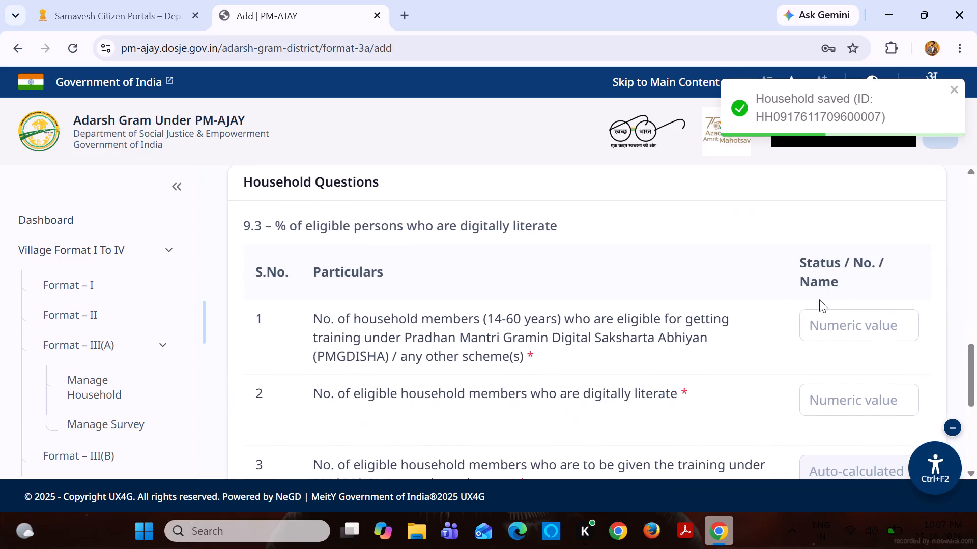
click(825, 312)
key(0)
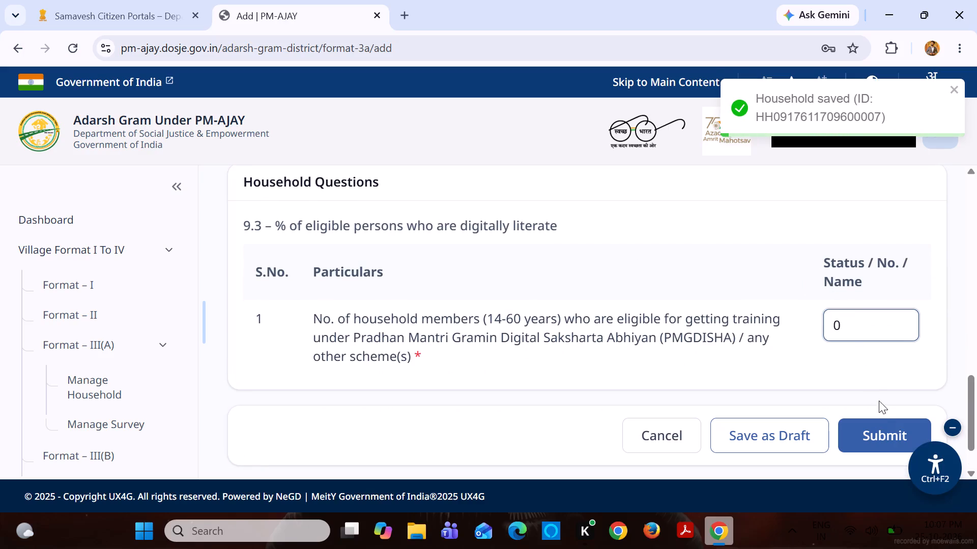
click(883, 444)
Select the Livelihood and Skill Development domain and enter 0 for youth eligible for skill training and for bank linked loans.
click(841, 293)
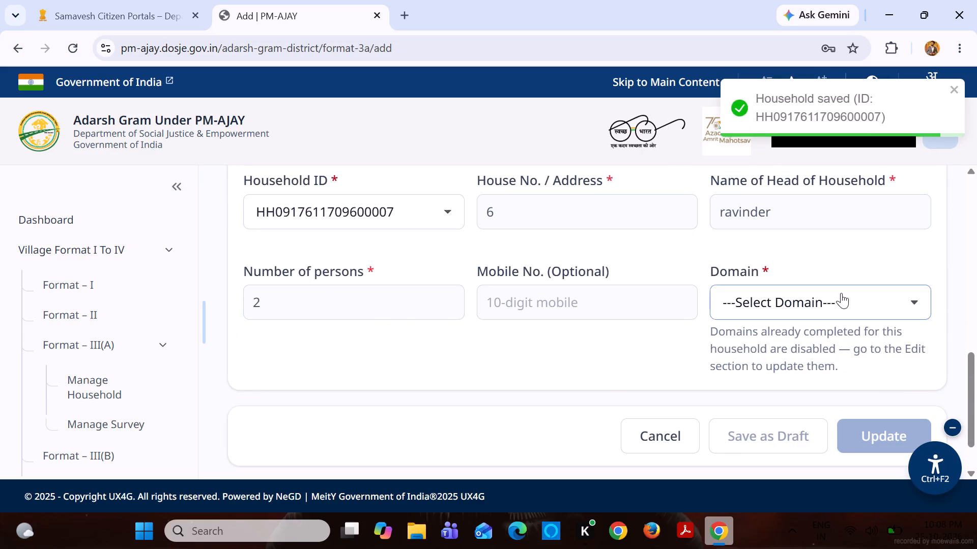
scroll(822, 231, down, 7)
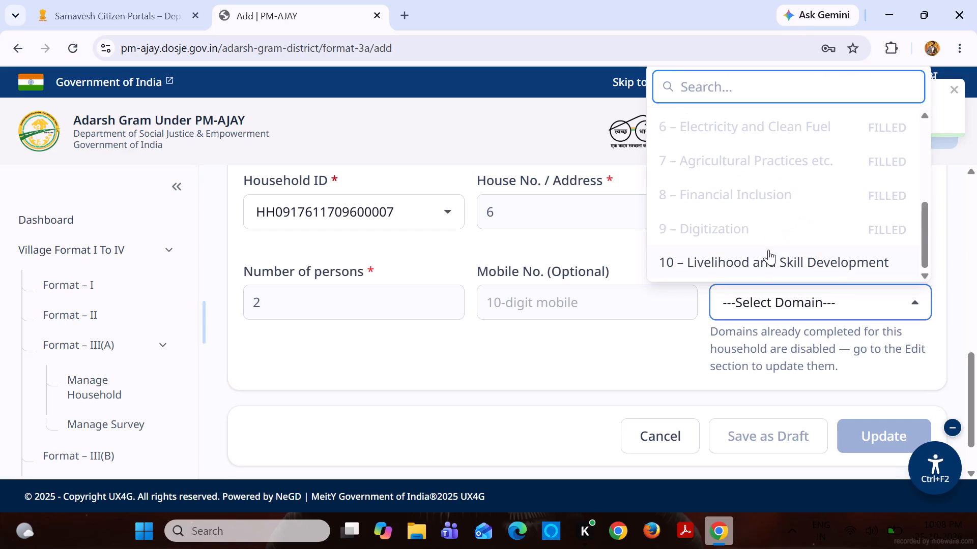
click(768, 250)
scroll(768, 250, down, 3)
click(816, 360)
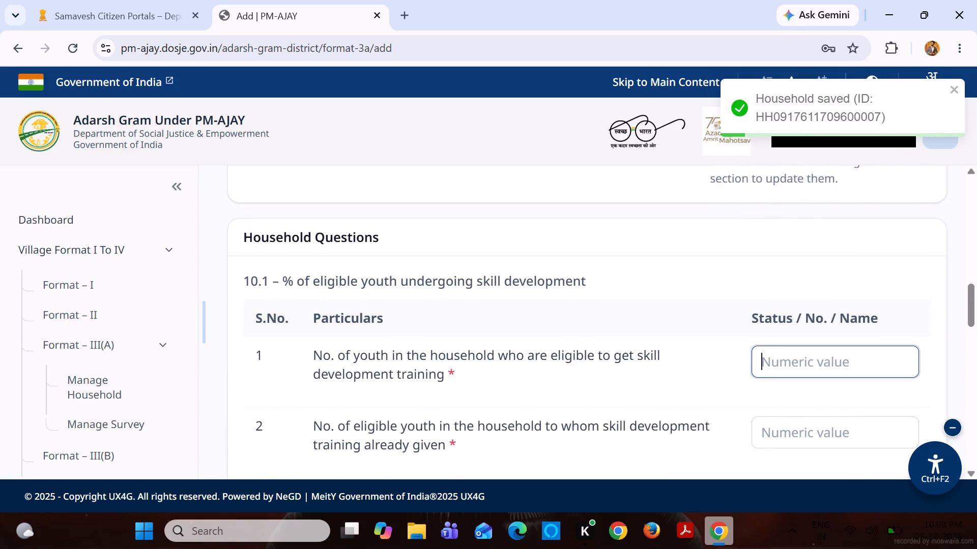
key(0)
scroll(816, 360, down, 5)
click(821, 293)
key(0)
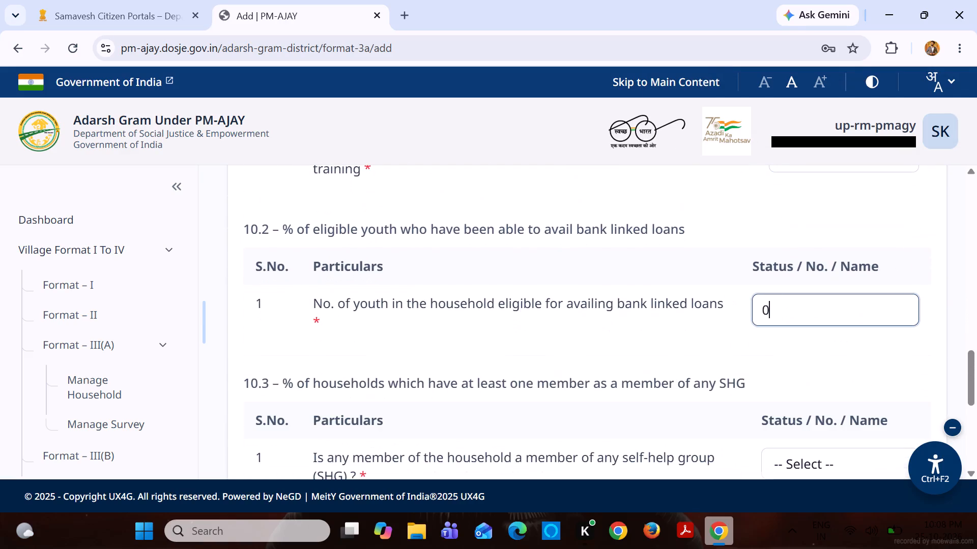
Answer Yes in 10.3 for self-help group membership and submit the Livelihood and Skill Development domain.
scroll(822, 403, down, 2)
drag(836, 309, 792, 373)
click(792, 373)
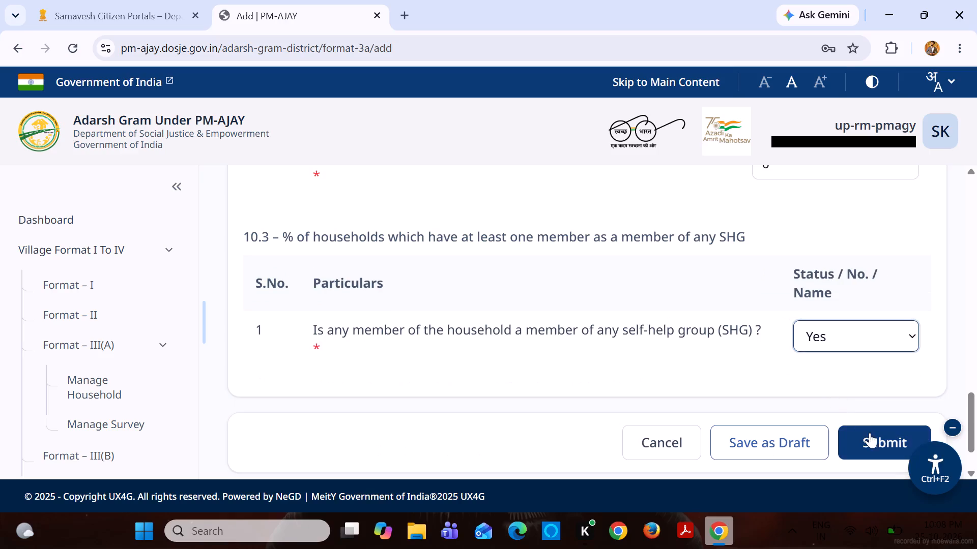
click(870, 433)
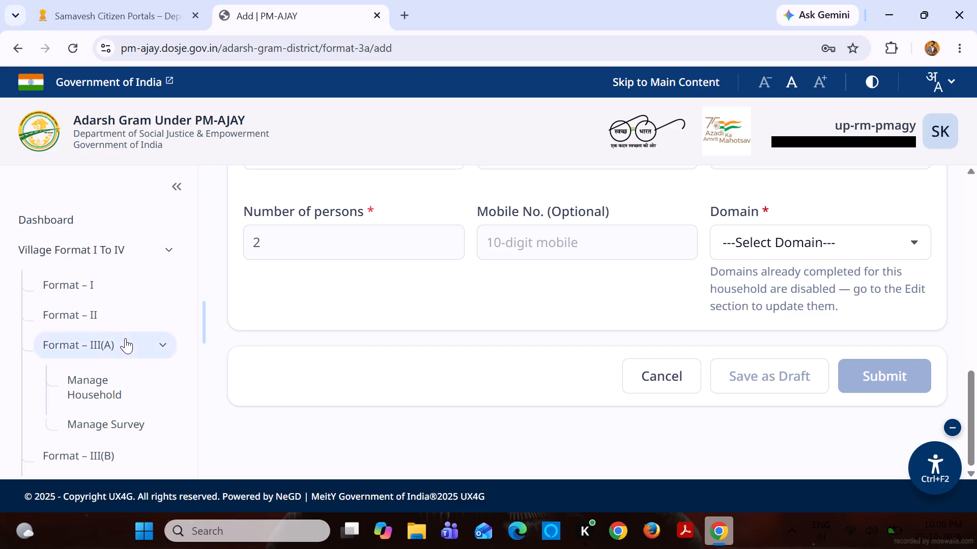
Start a new household record with block Shahabad - 1488, Gram Panchayat Narkheri - 84799, village Narkhera - 117096 and category SC.
click(85, 384)
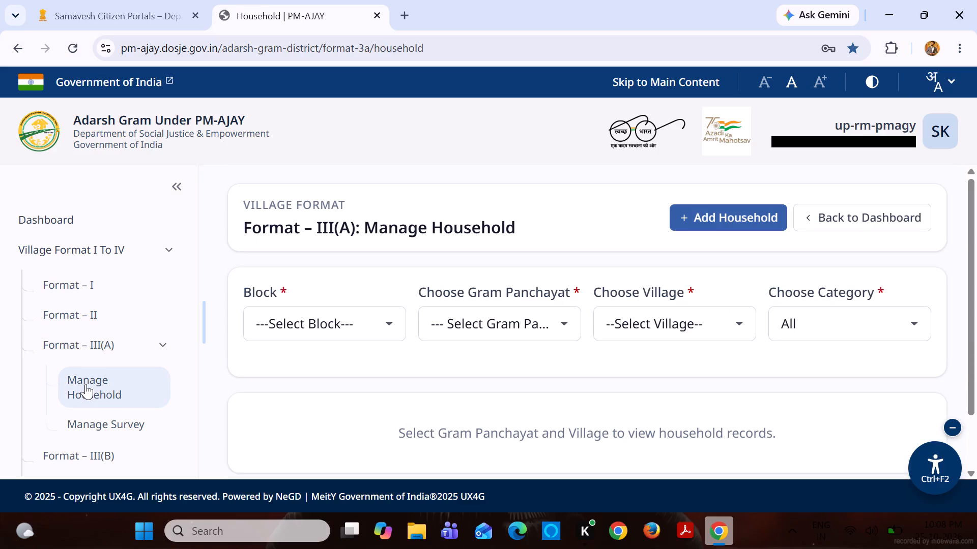
click(734, 219)
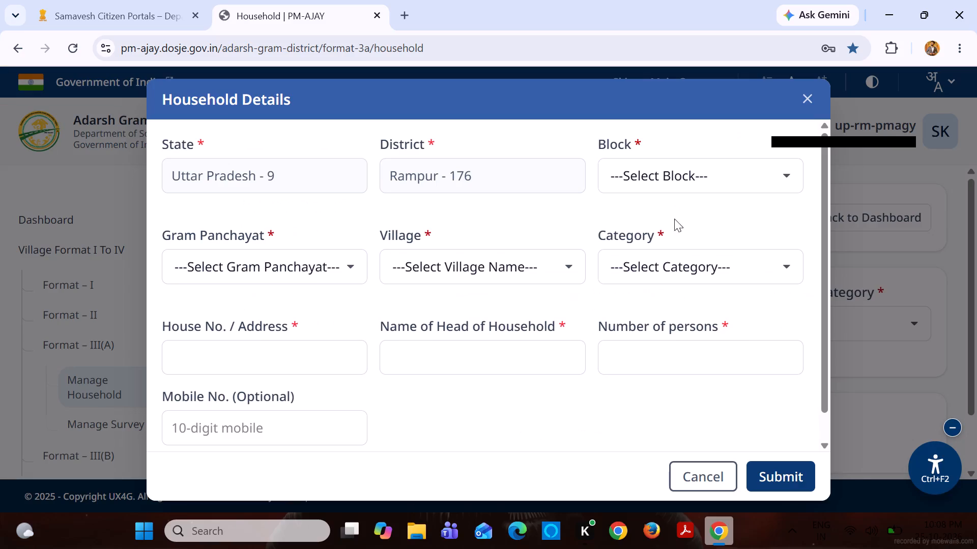
click(682, 166)
click(633, 431)
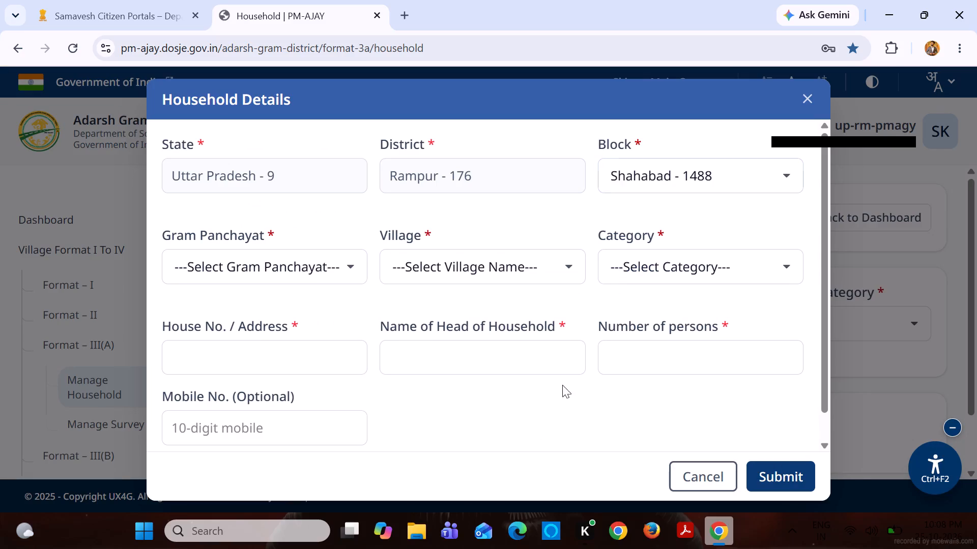
click(315, 262)
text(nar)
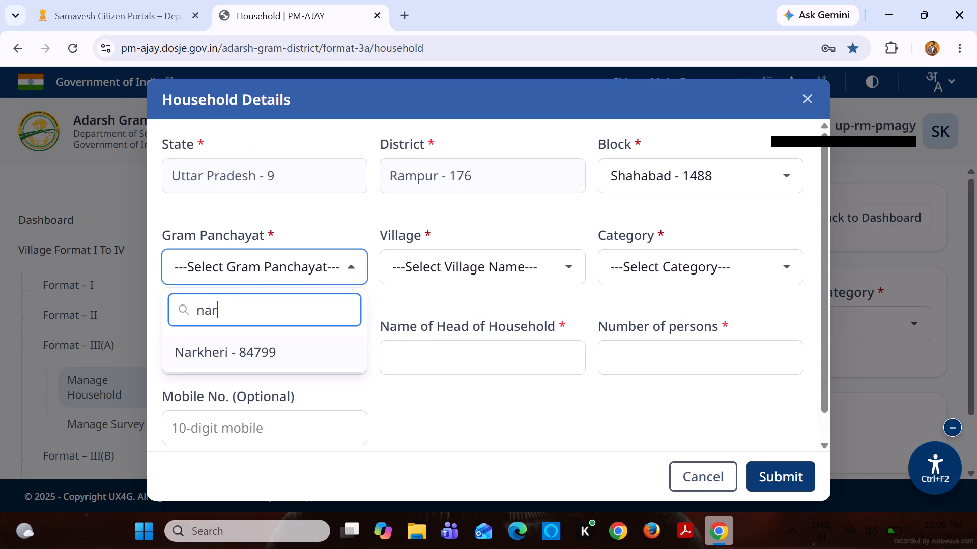
click(252, 348)
click(519, 257)
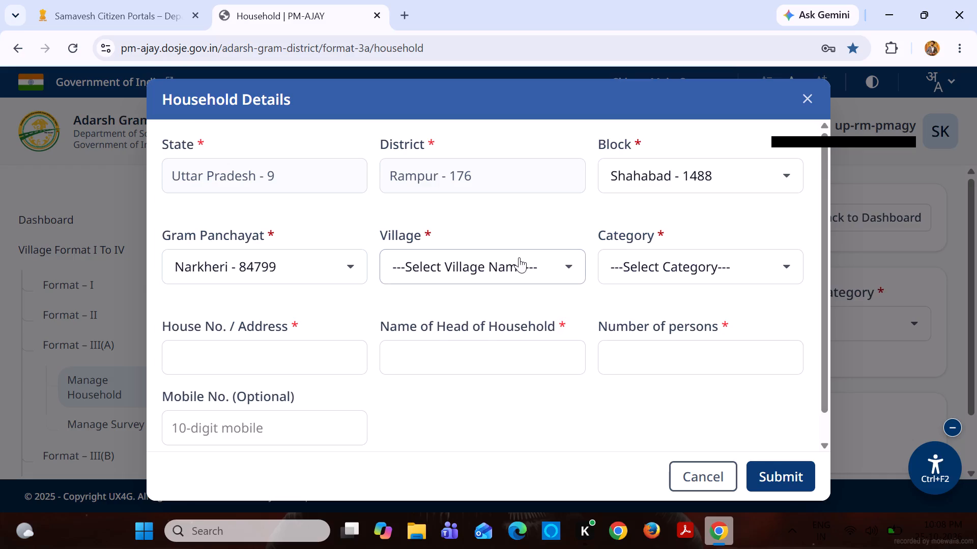
click(458, 345)
click(714, 263)
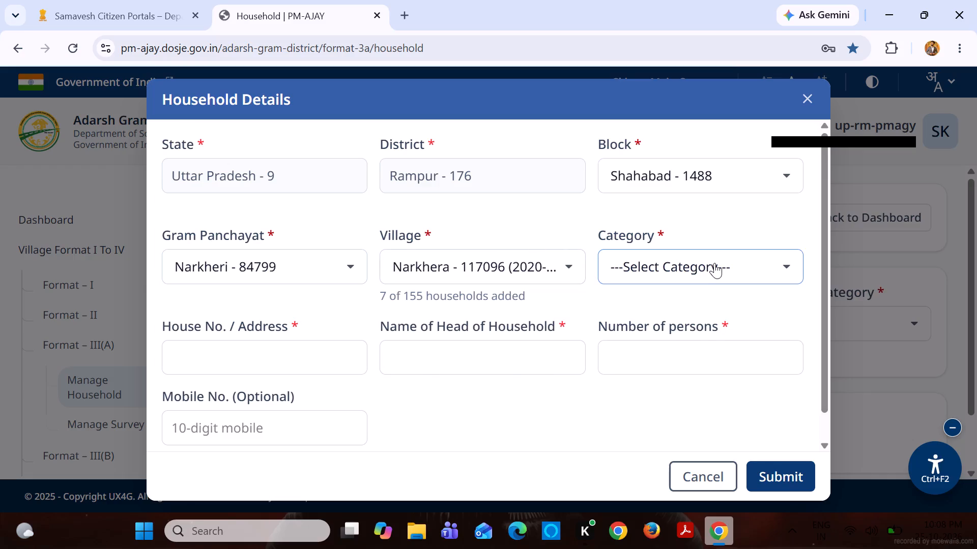
click(648, 335)
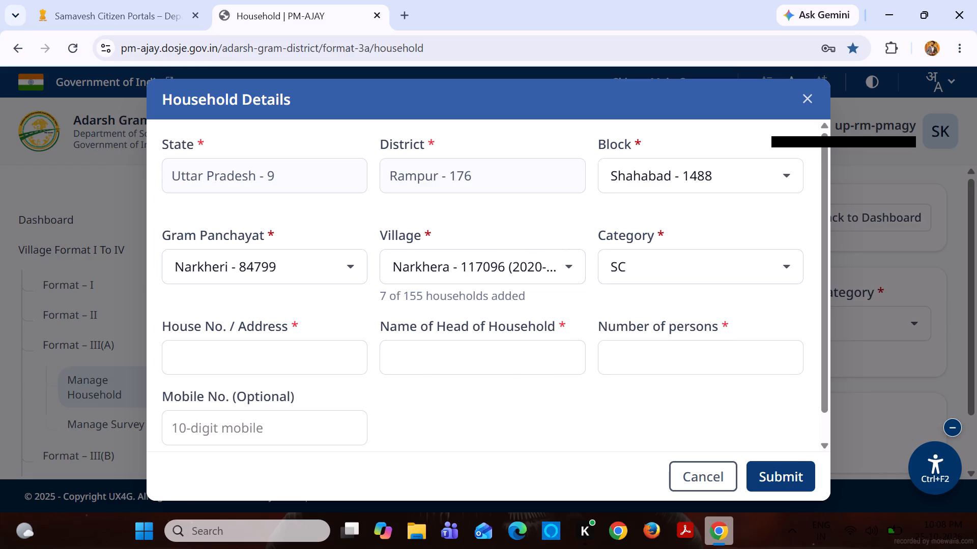
Complete the household record with house number 7, the head of household's name and 6 persons, and submit it.
click(283, 352)
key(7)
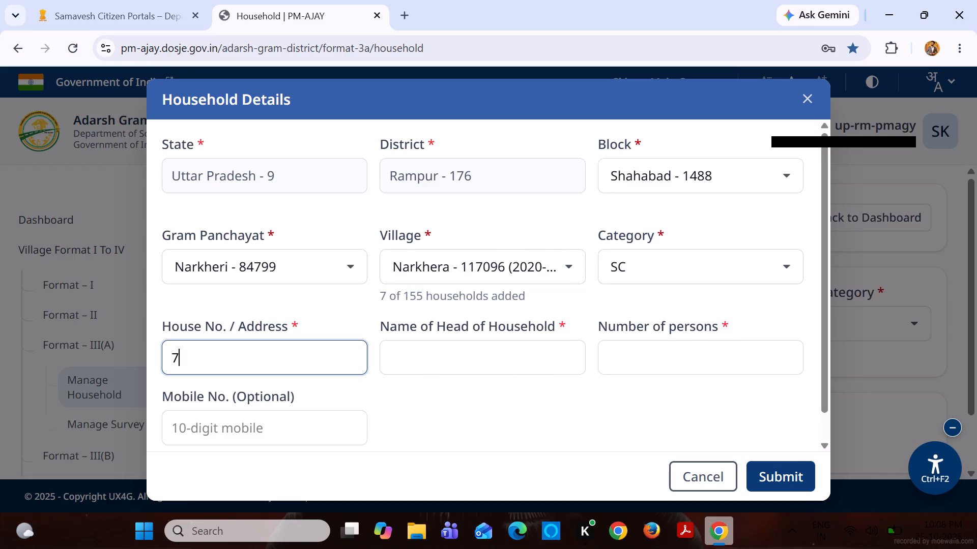
double_click(466, 364)
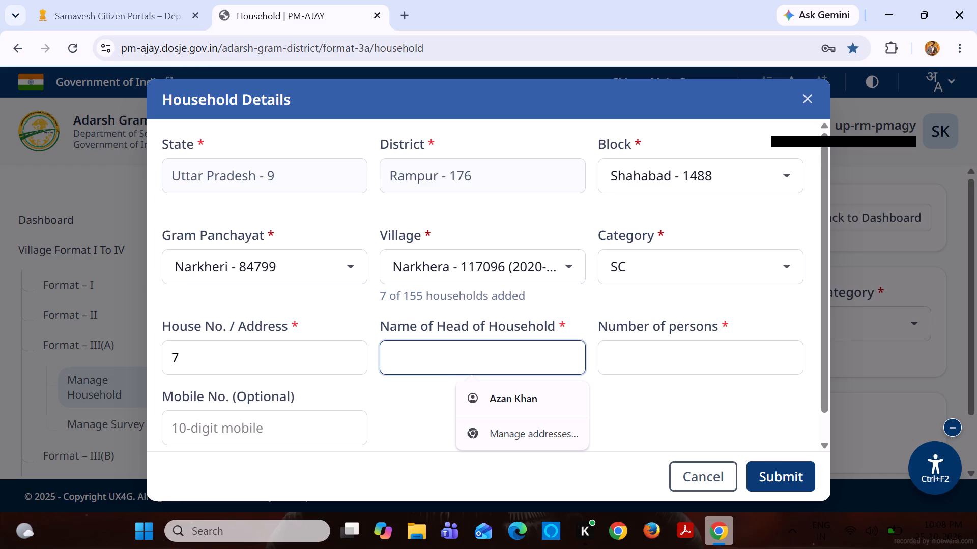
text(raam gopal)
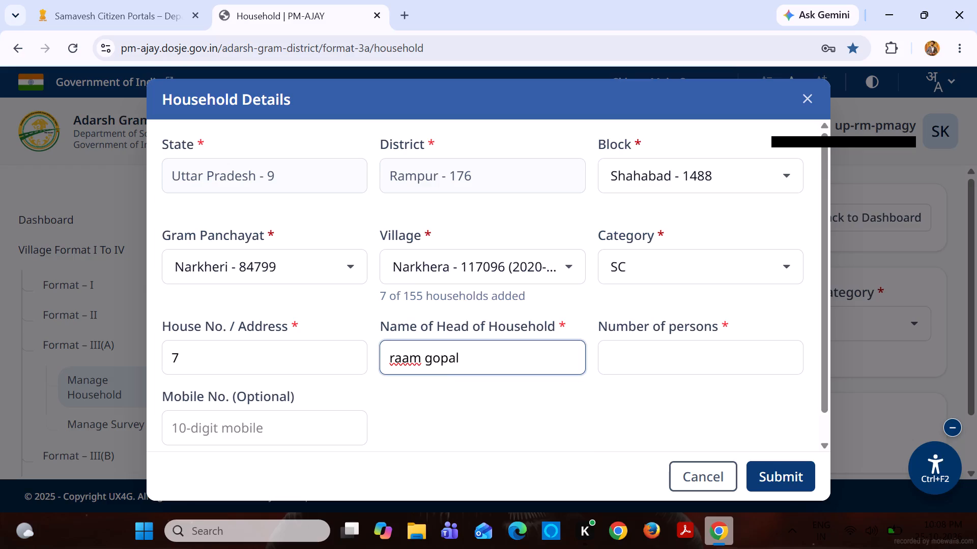
click(629, 348)
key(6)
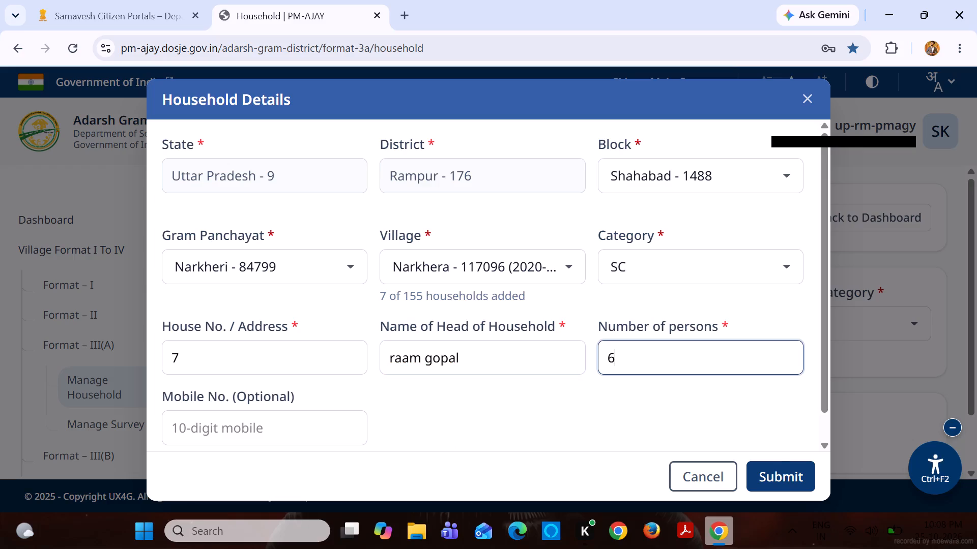
click(795, 479)
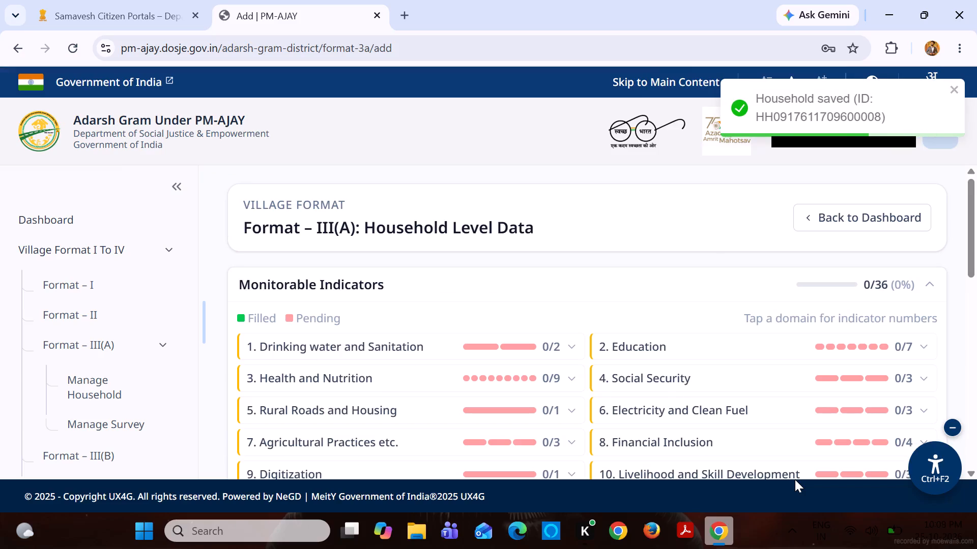
Select the Drinking water and Sanitation domain, answer Yes for having an IHHL and No for open defecation, and submit it.
scroll(798, 356, down, 5)
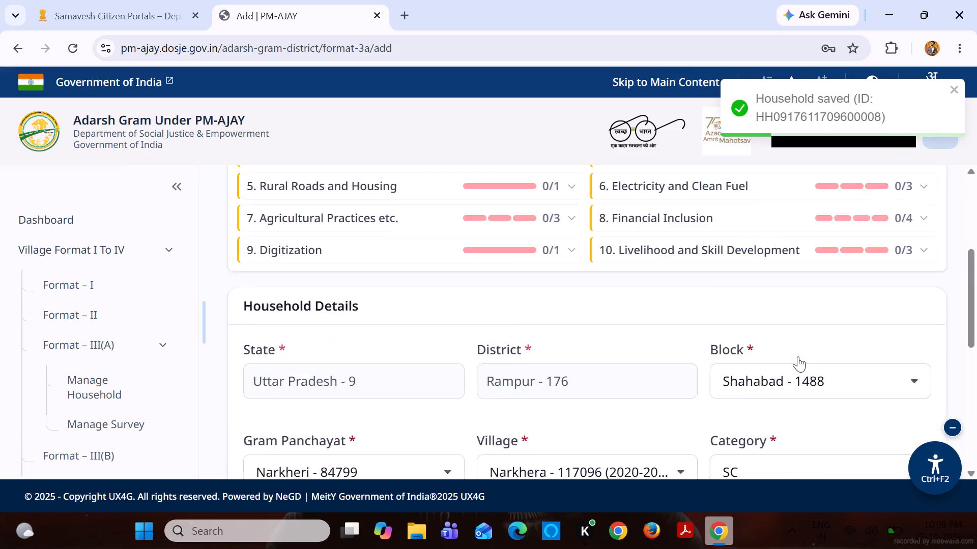
scroll(798, 356, down, 3)
click(863, 288)
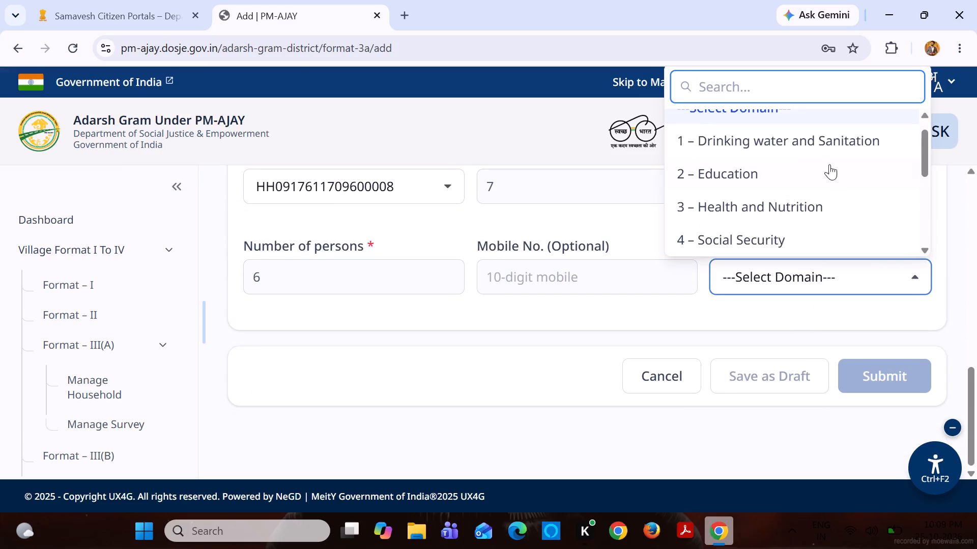
click(802, 147)
scroll(851, 315, down, 4)
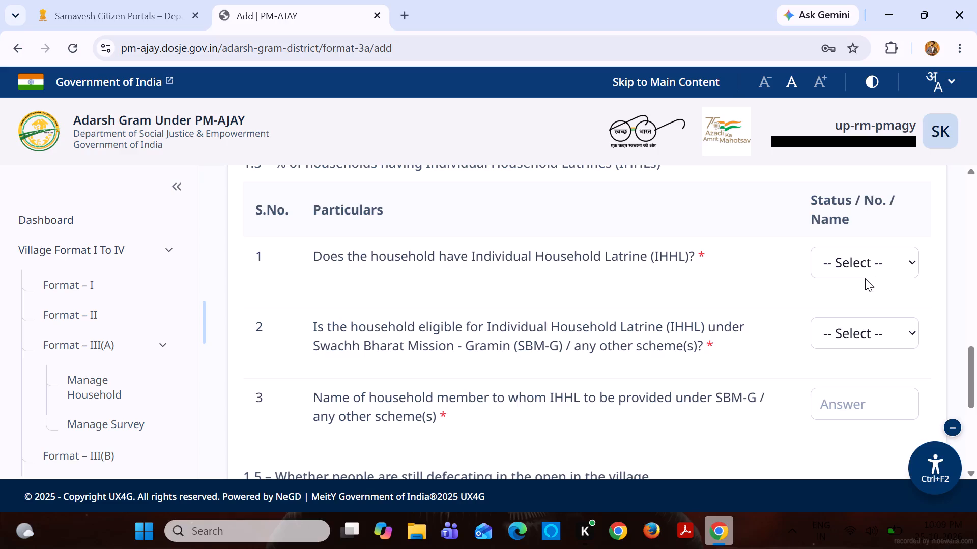
click(865, 278)
drag(883, 265, 839, 316)
click(839, 316)
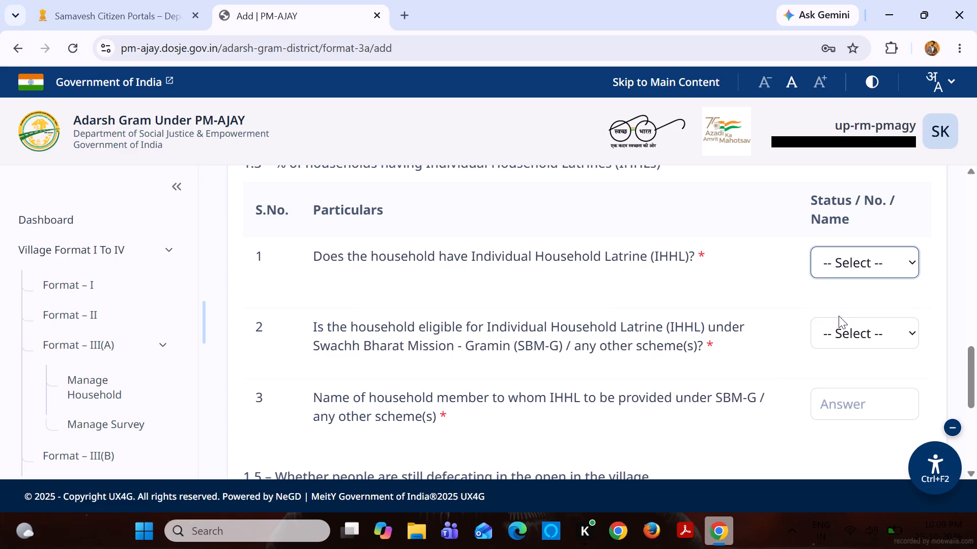
scroll(839, 316, down, 3)
click(844, 379)
click(808, 454)
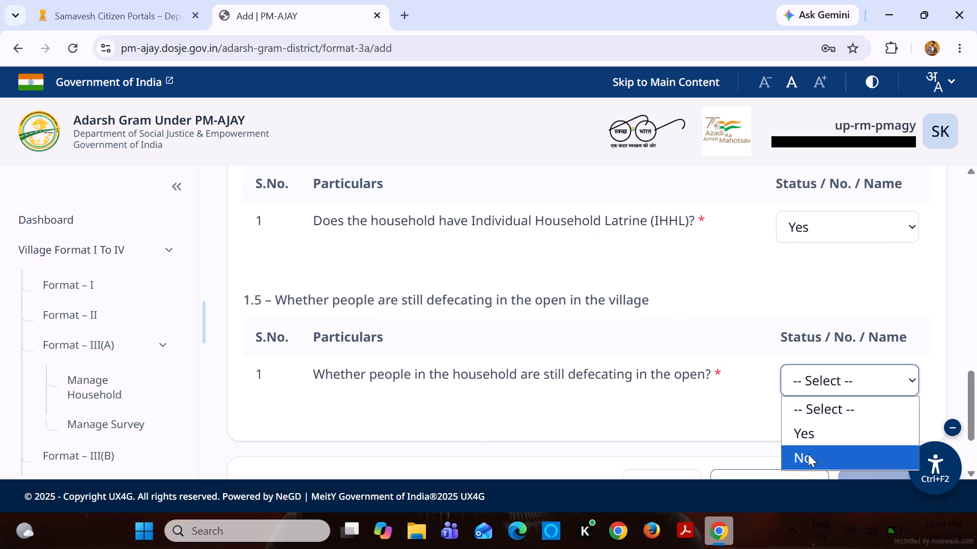
scroll(808, 454, down, 5)
click(883, 379)
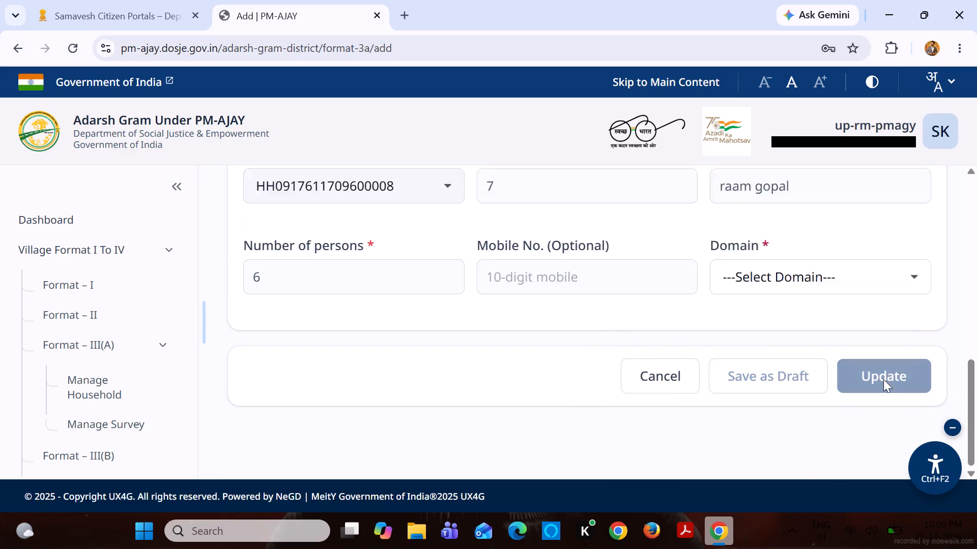
Select the Education domain and enter 1 in 2.1 for both children aged 6-10 and those attending primary school.
click(872, 248)
scroll(832, 345, down, 1)
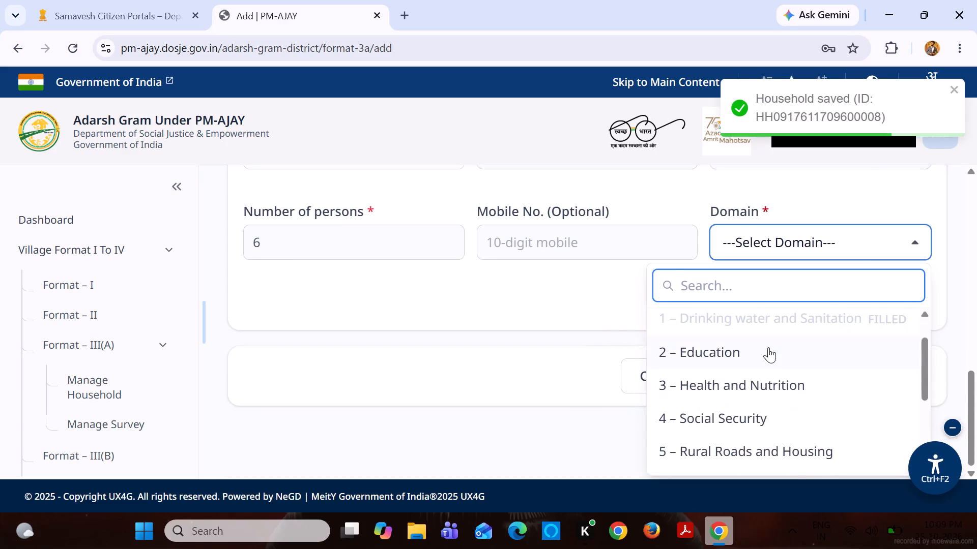
click(768, 347)
scroll(768, 347, down, 3)
click(802, 263)
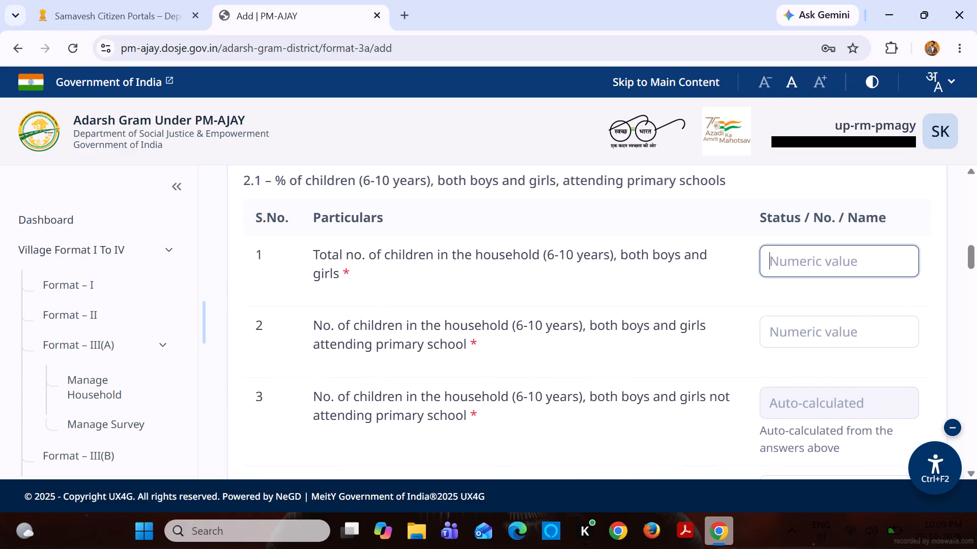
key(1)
click(795, 332)
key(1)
Enter 1 for total children and 1 for those attending school in both 2.2 (11-13 years) and 2.3 (14-15 years).
scroll(795, 328, down, 5)
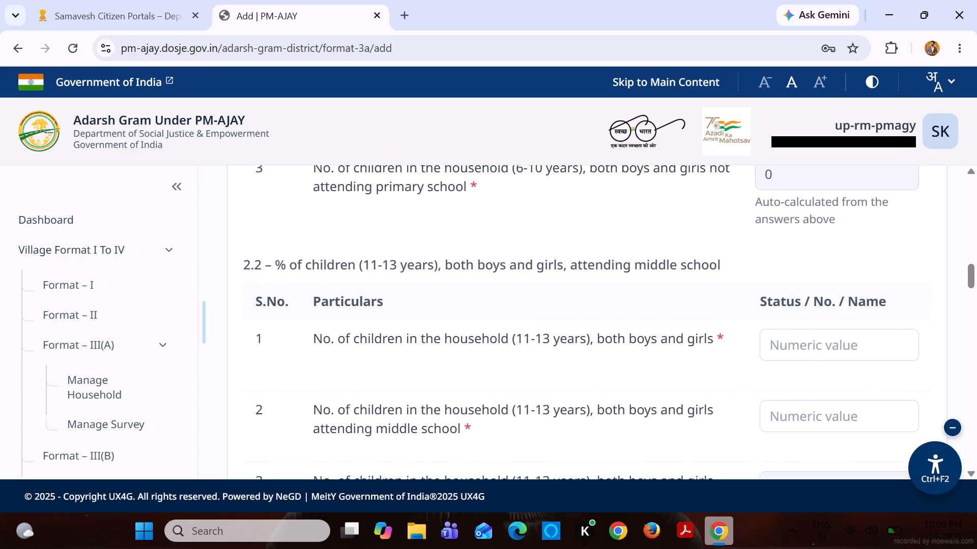
click(790, 340)
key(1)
scroll(790, 340, down, 3)
click(791, 327)
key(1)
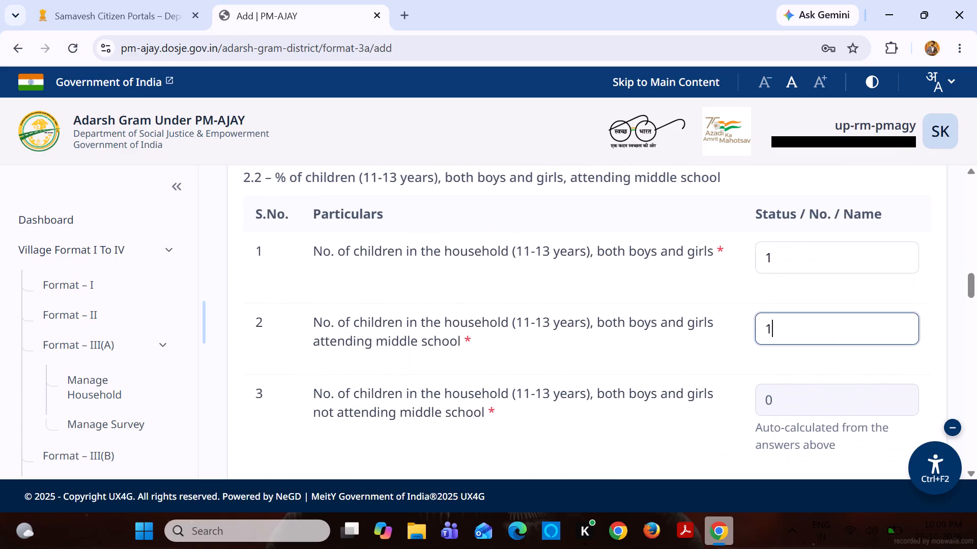
scroll(791, 325, down, 6)
click(789, 359)
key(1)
scroll(789, 359, down, 4)
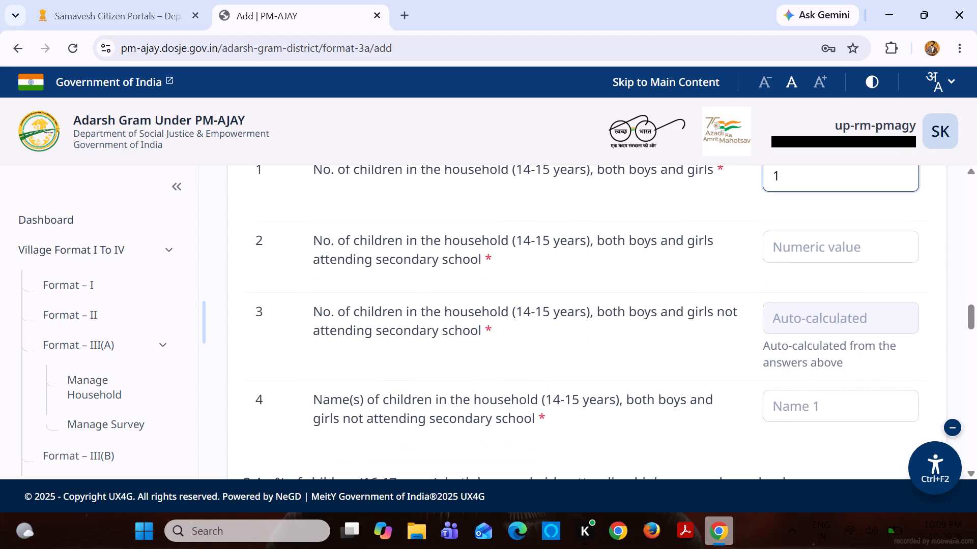
click(803, 242)
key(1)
Enter 0 for children aged 16-17 and 18-23 and for pre-matric and post-matric scholarship eligibility, and submit the Education domain.
scroll(803, 242, down, 4)
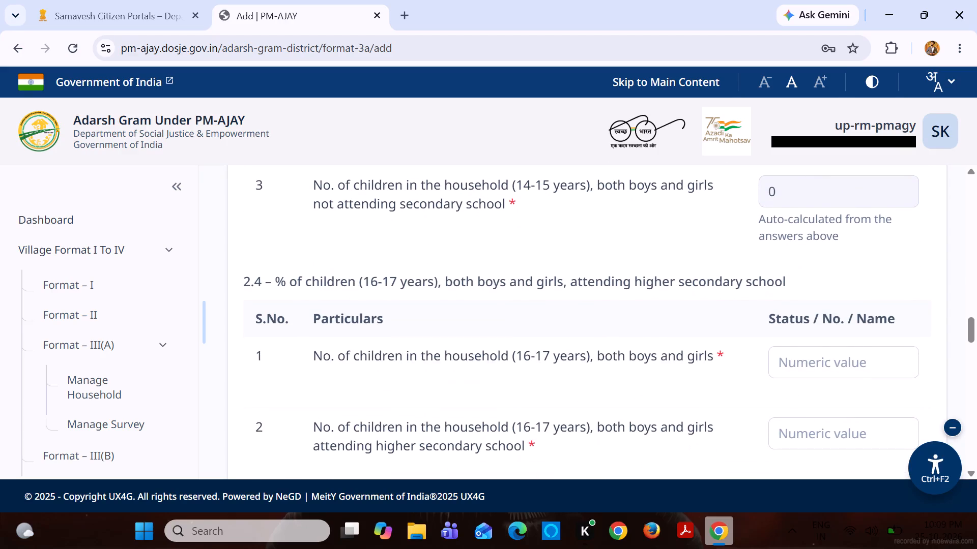
click(805, 358)
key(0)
scroll(805, 358, down, 5)
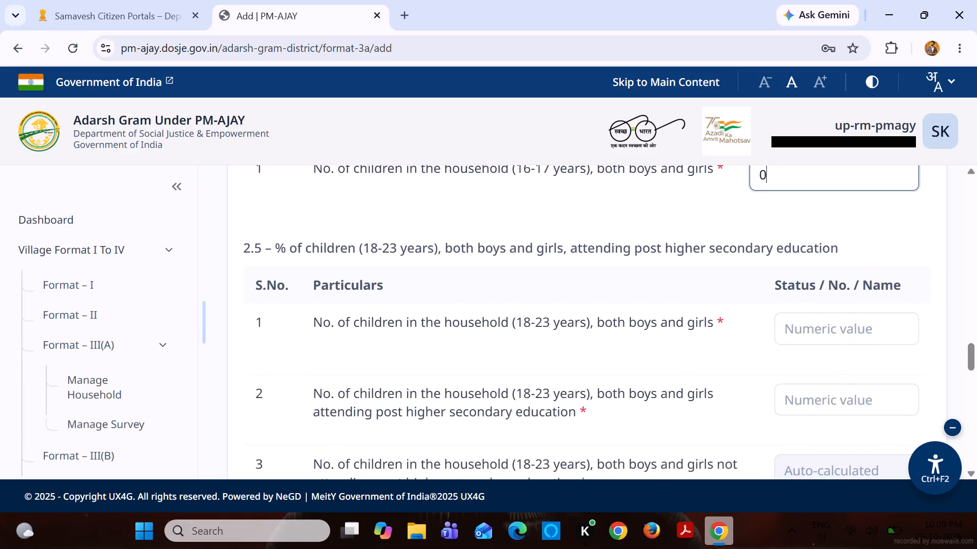
click(823, 316)
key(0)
scroll(823, 310, down, 3)
click(788, 341)
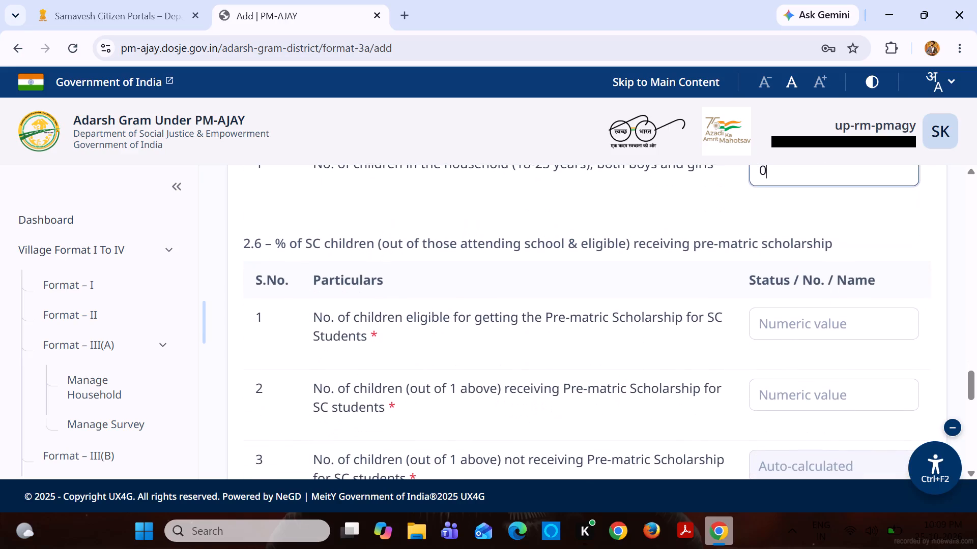
click(780, 333)
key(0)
scroll(780, 333, down, 3)
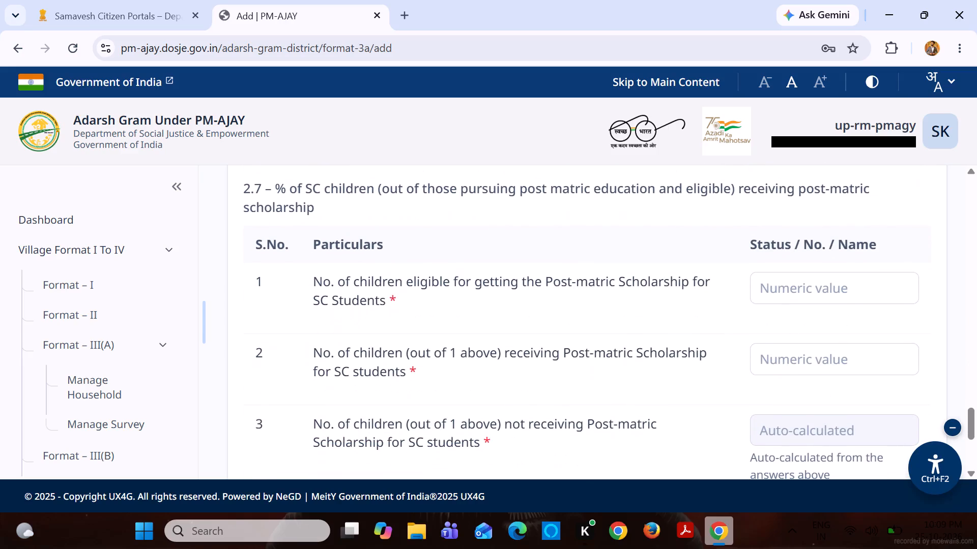
click(801, 283)
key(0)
click(876, 382)
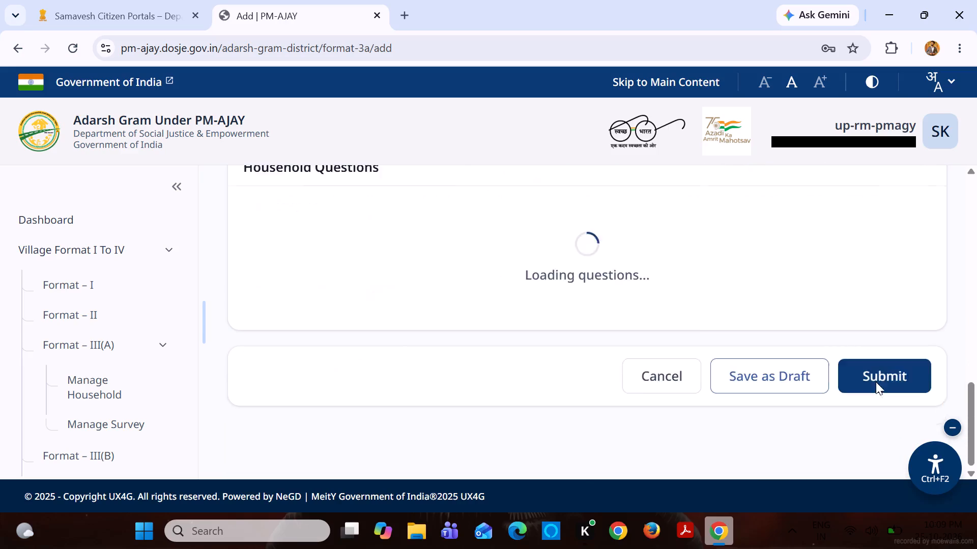
Select the Health and Nutrition domain, answer its opening dropdown question, and enter 0 in 3.3 for pregnant women in the household.
click(861, 255)
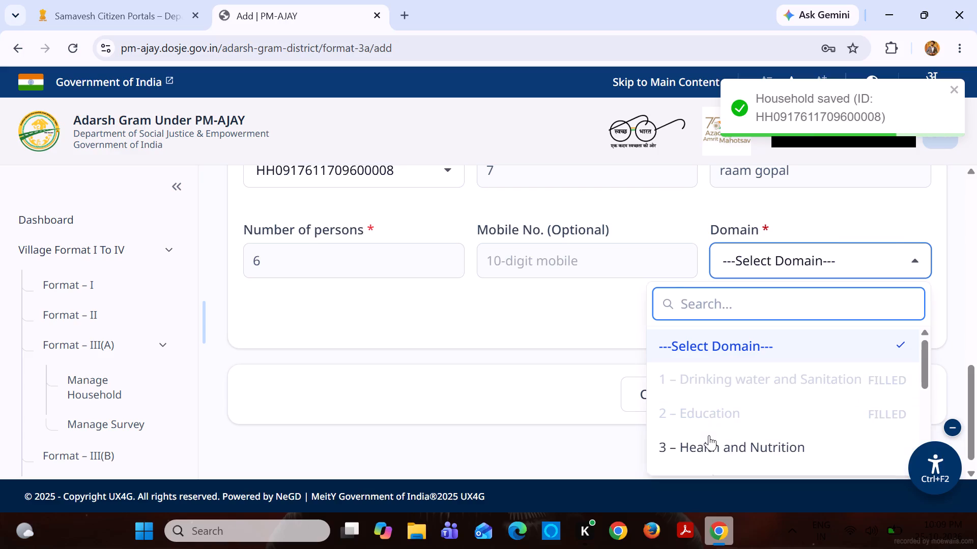
click(709, 436)
scroll(723, 306, down, 3)
drag(851, 278, 817, 328)
click(817, 328)
scroll(817, 328, down, 3)
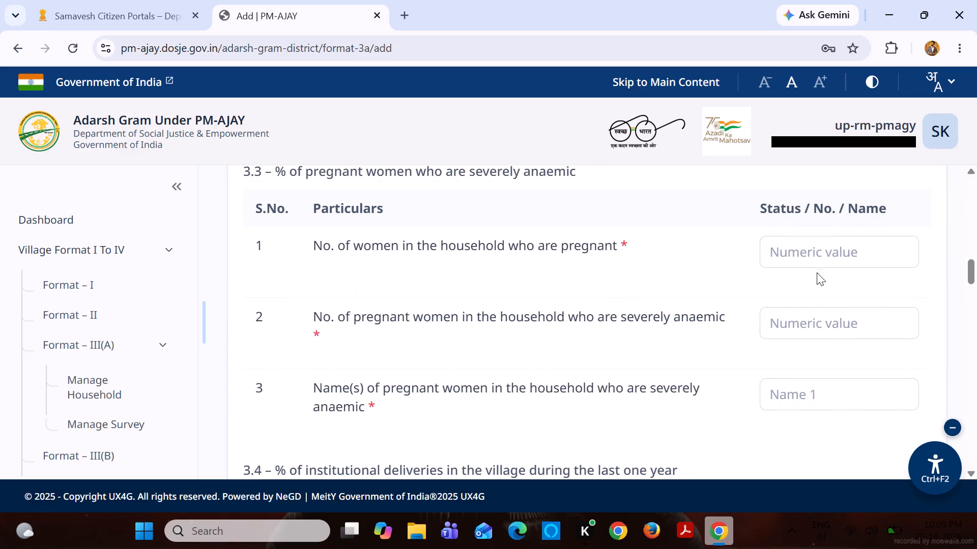
click(811, 255)
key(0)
Enter 0 in 3.4 to 3.7 for deliveries, children born in the last year, child immunization and children aged 0-5 years.
scroll(811, 255, down, 4)
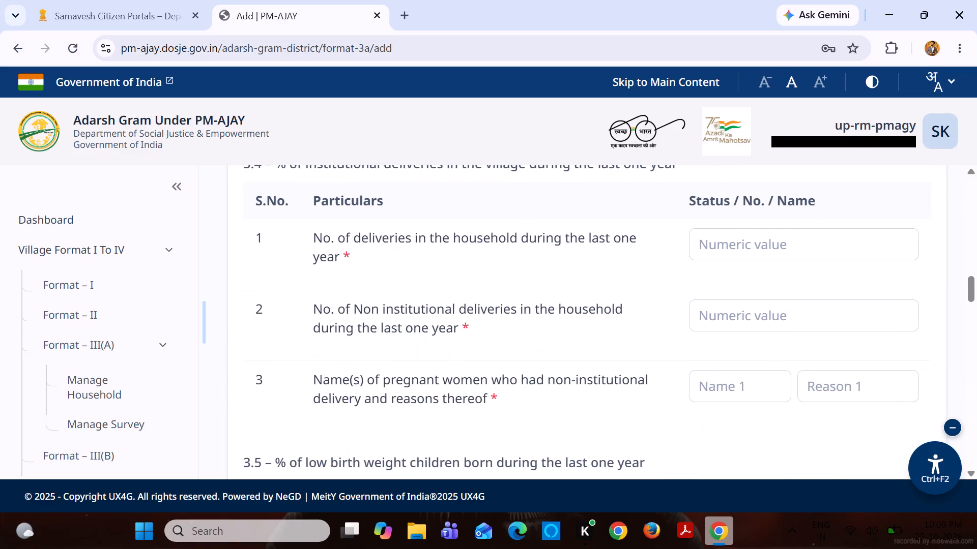
click(723, 248)
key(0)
click(760, 396)
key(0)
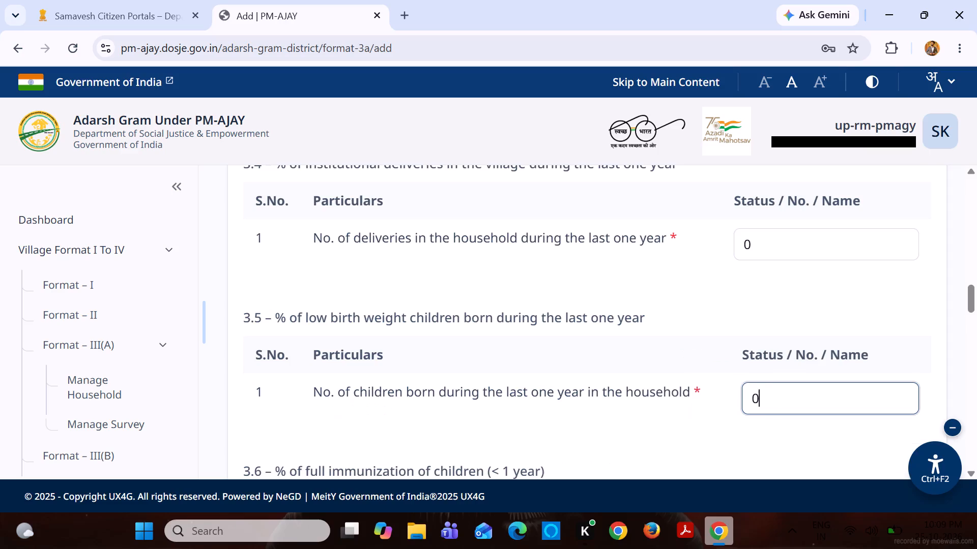
scroll(760, 396, down, 5)
click(739, 317)
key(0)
scroll(739, 317, down, 5)
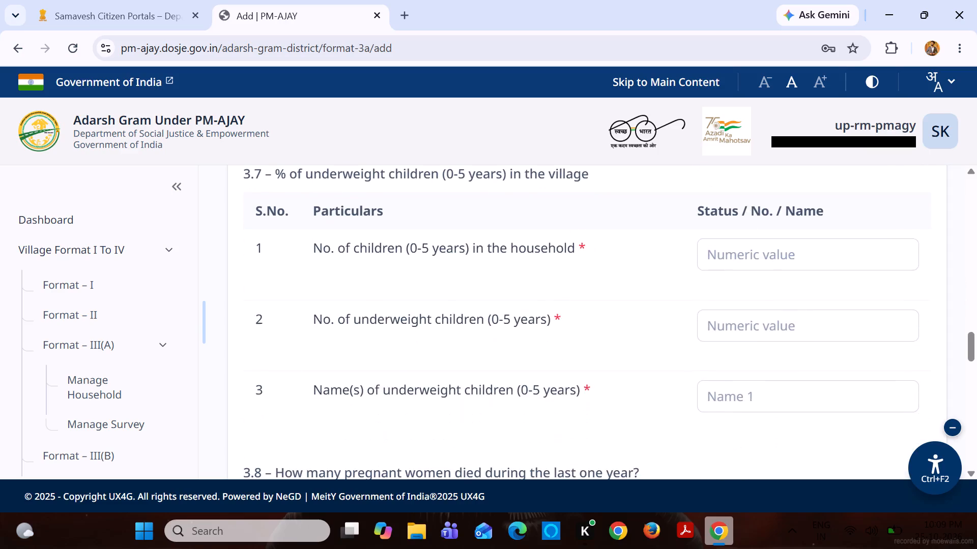
click(730, 259)
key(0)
Enter 0 in 3.8 to 3.10 for women pregnant last year, children under 1 and communicable diseases, and submit the Health and Nutrition domain.
scroll(730, 259, down, 1)
click(738, 312)
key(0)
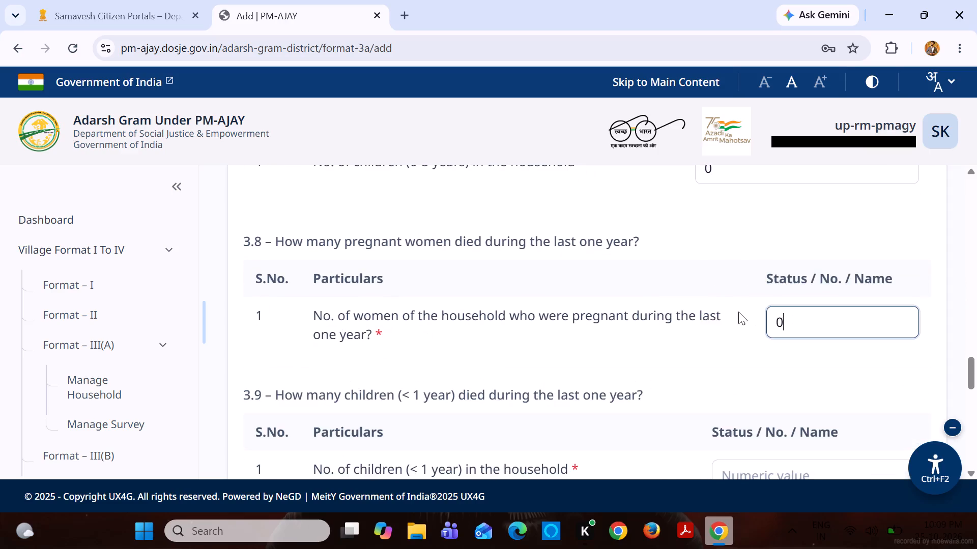
scroll(738, 312, down, 3)
click(765, 360)
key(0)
scroll(765, 360, down, 5)
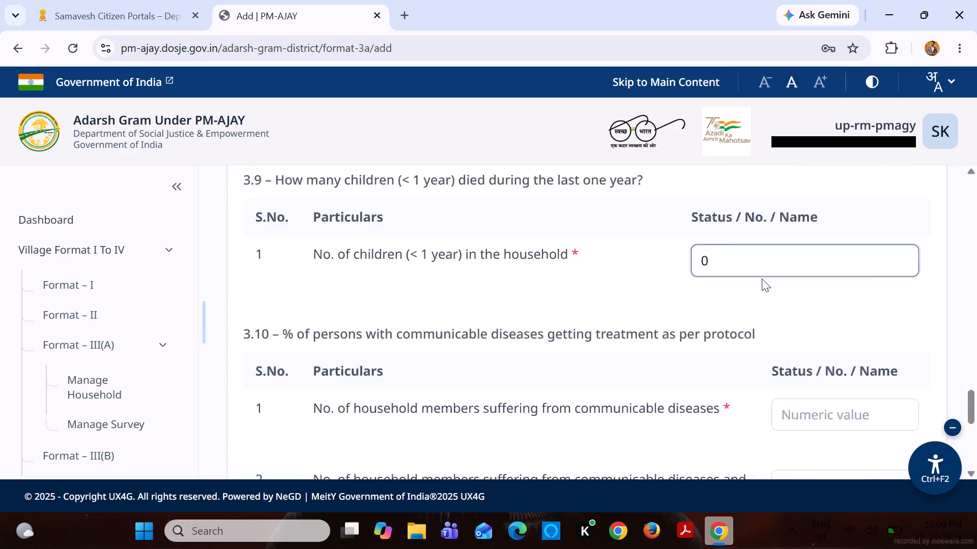
scroll(762, 279, down, 2)
scroll(794, 247, up, 1)
click(800, 237)
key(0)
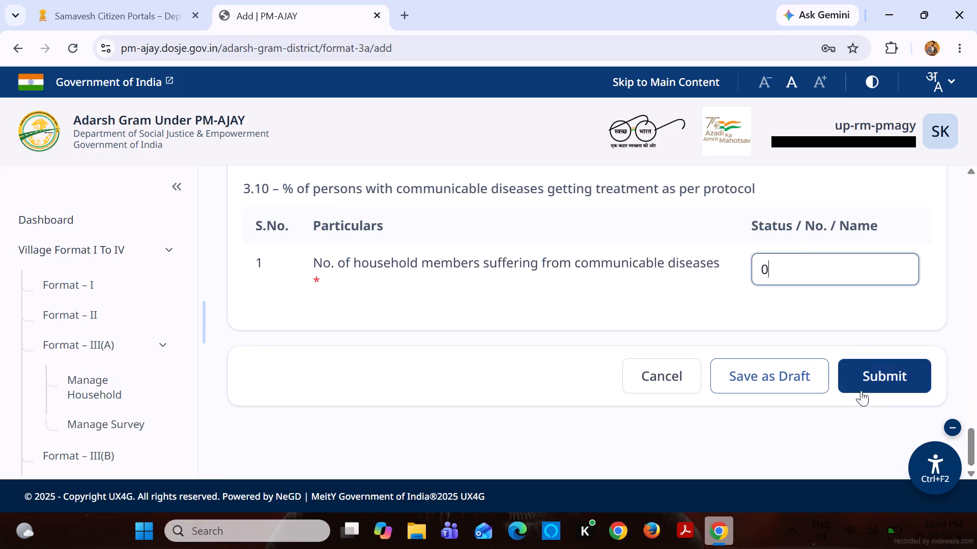
click(884, 375)
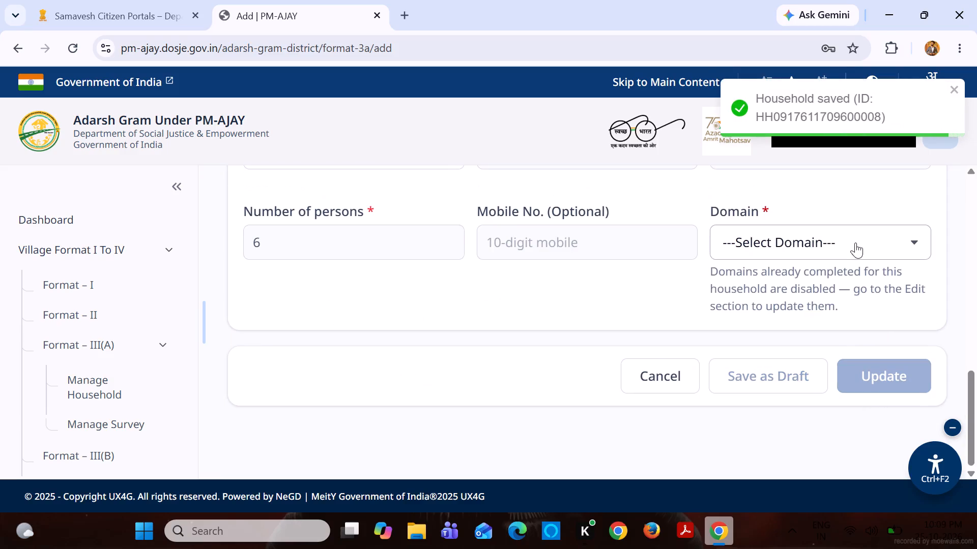
Select the Social Security domain, enter 0 for persons eligible for Widow, Old Age and Disability Pension, and submit it.
click(855, 242)
scroll(788, 370, down, 2)
click(729, 317)
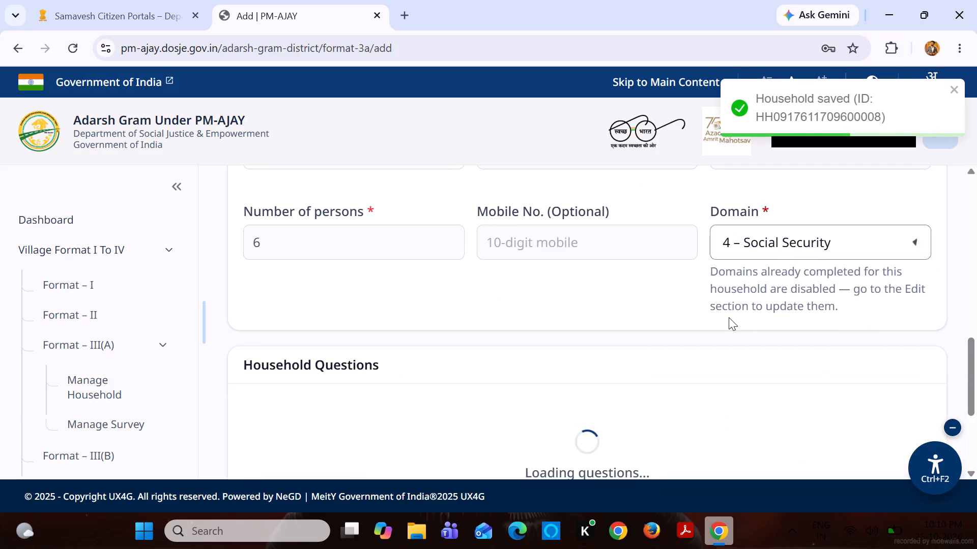
scroll(729, 317, down, 2)
click(782, 325)
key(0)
scroll(782, 325, down, 4)
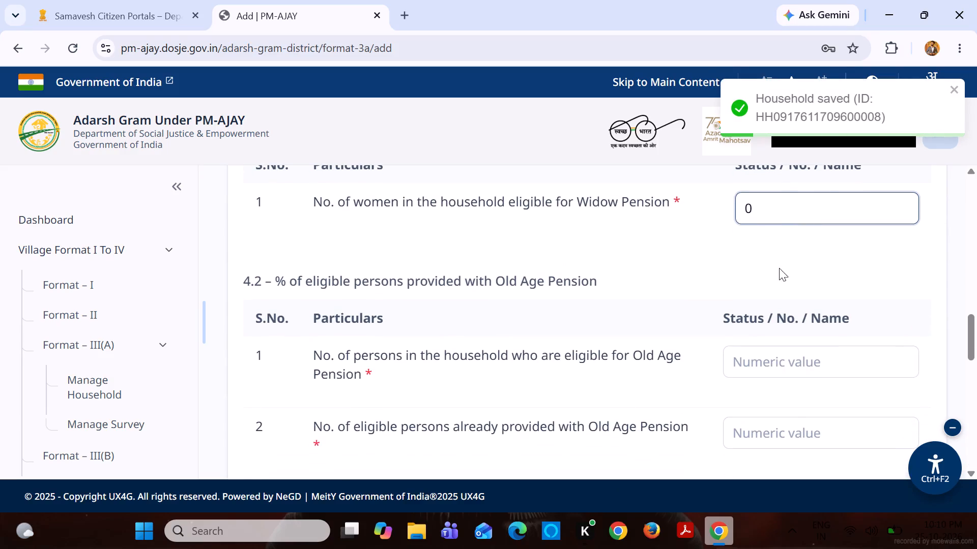
click(769, 371)
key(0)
scroll(769, 371, down, 4)
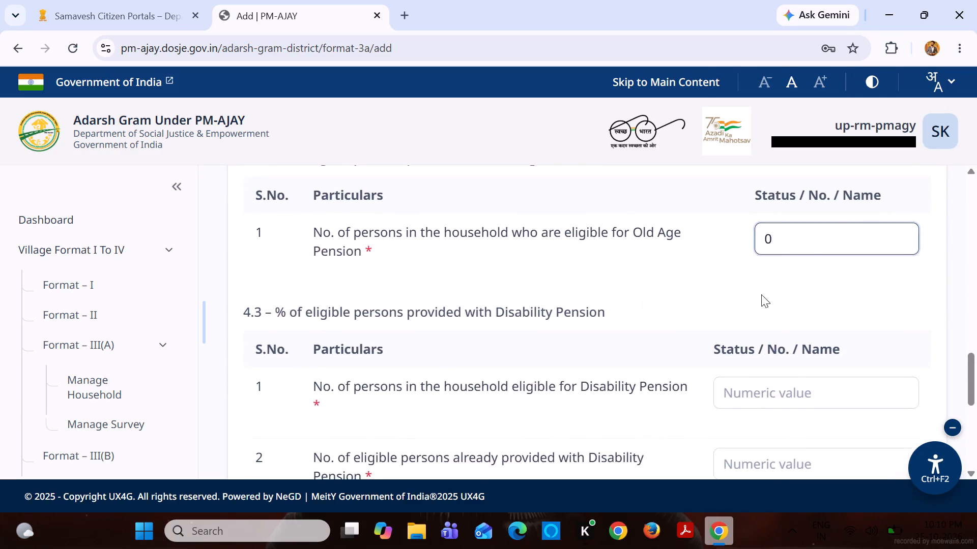
click(759, 393)
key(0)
scroll(759, 393, down, 3)
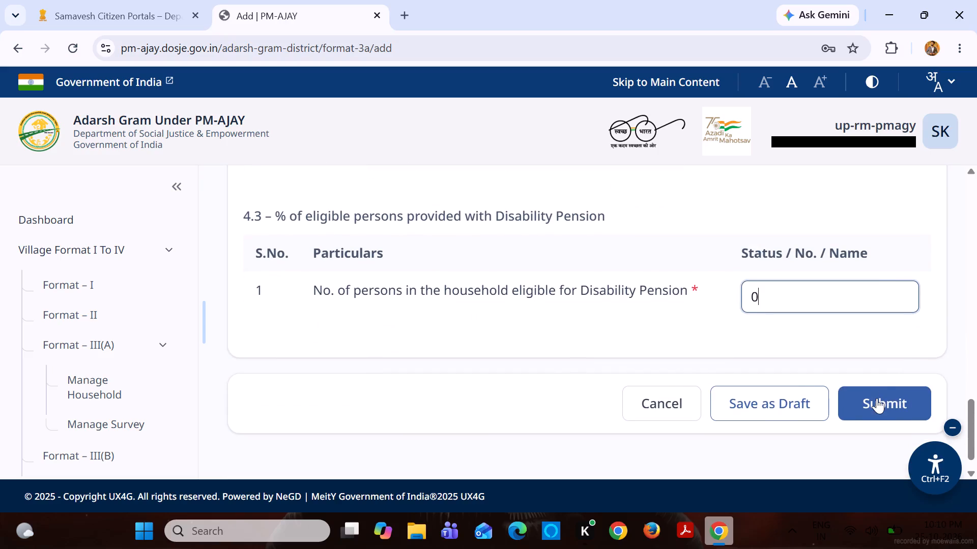
click(877, 398)
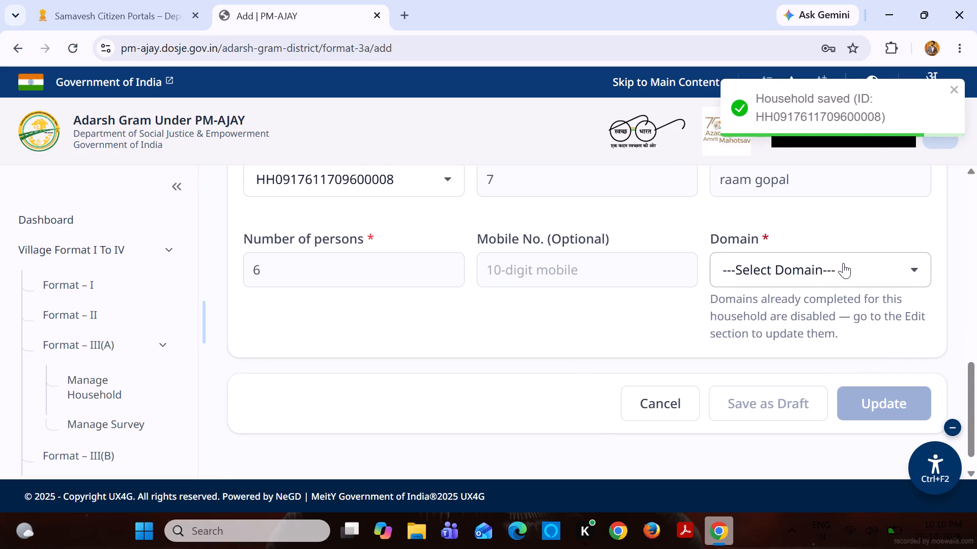
Select the Rural Roads and Housing domain, answer No to living in a Kachcha/unsafe house, and submit it.
click(843, 263)
scroll(775, 178, down, 1)
click(746, 181)
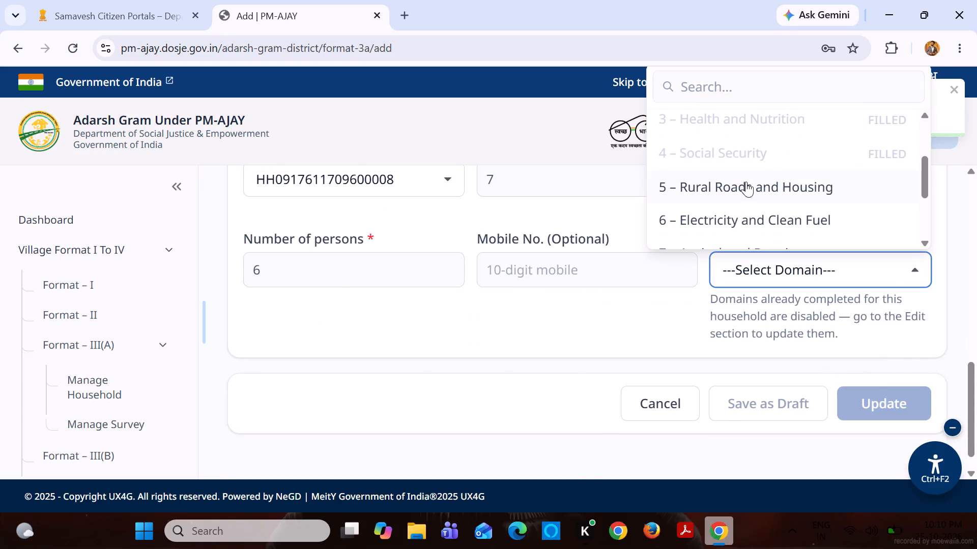
scroll(746, 181, down, 2)
click(864, 370)
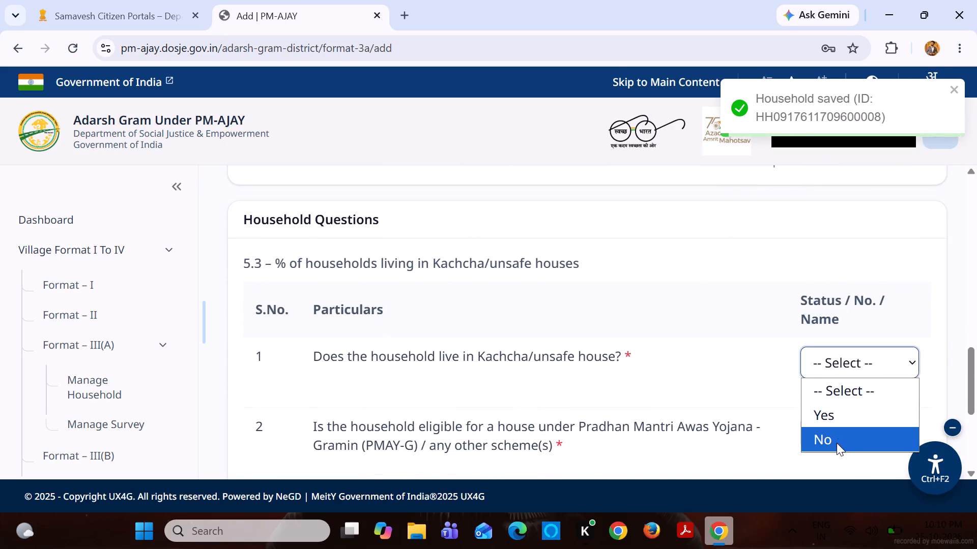
click(837, 443)
scroll(837, 443, down, 6)
click(868, 386)
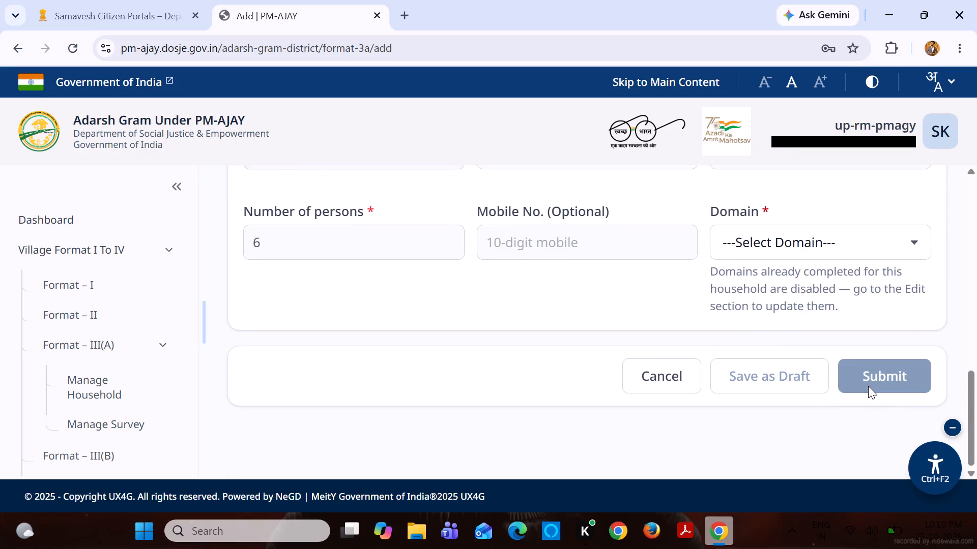
Select the Electricity and Clean Fuel domain, answer its opening question, set electricity connection to Yes, and answer the LED bulb question.
click(858, 243)
scroll(802, 338, down, 2)
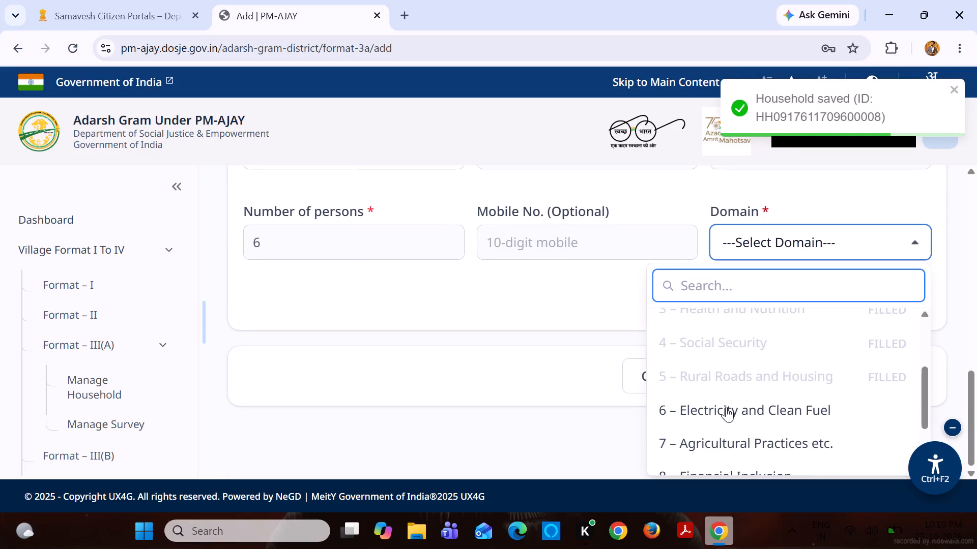
click(720, 419)
scroll(720, 419, down, 4)
drag(890, 268, 838, 325)
click(838, 325)
scroll(838, 325, down, 7)
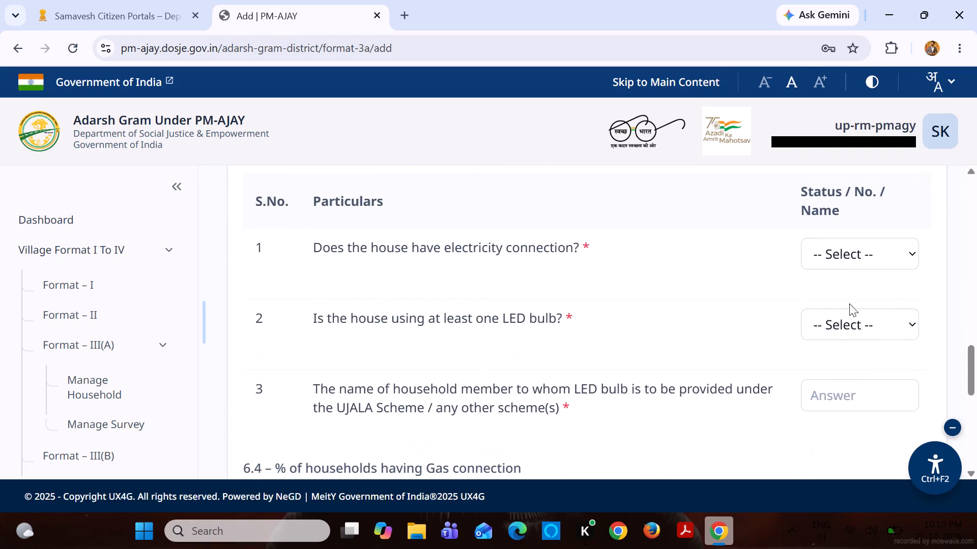
drag(884, 256, 826, 300)
click(826, 300)
scroll(826, 300, down, 3)
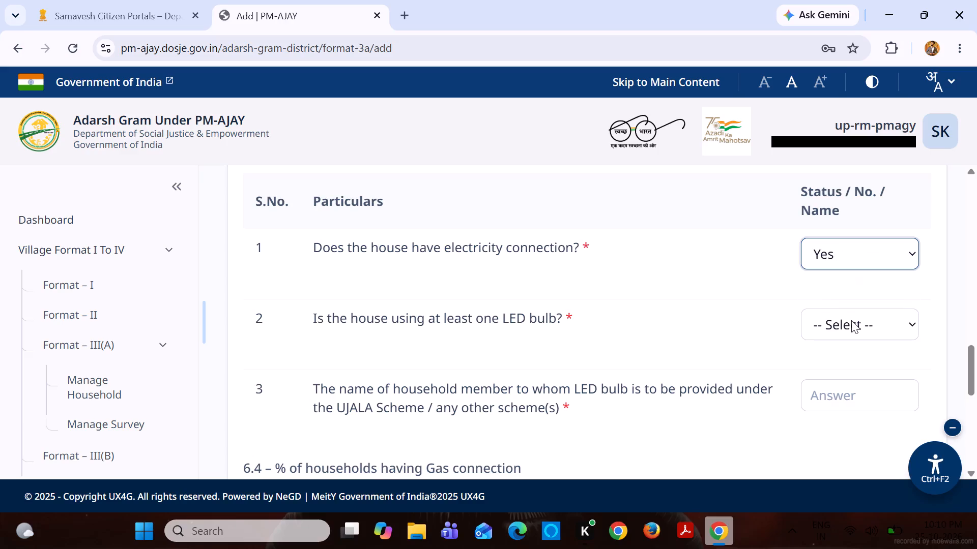
drag(851, 320, 830, 373)
click(830, 373)
Answer Yes to clean fuel use in 6.4 and submit the Electricity and Clean Fuel domain.
scroll(830, 373, down, 3)
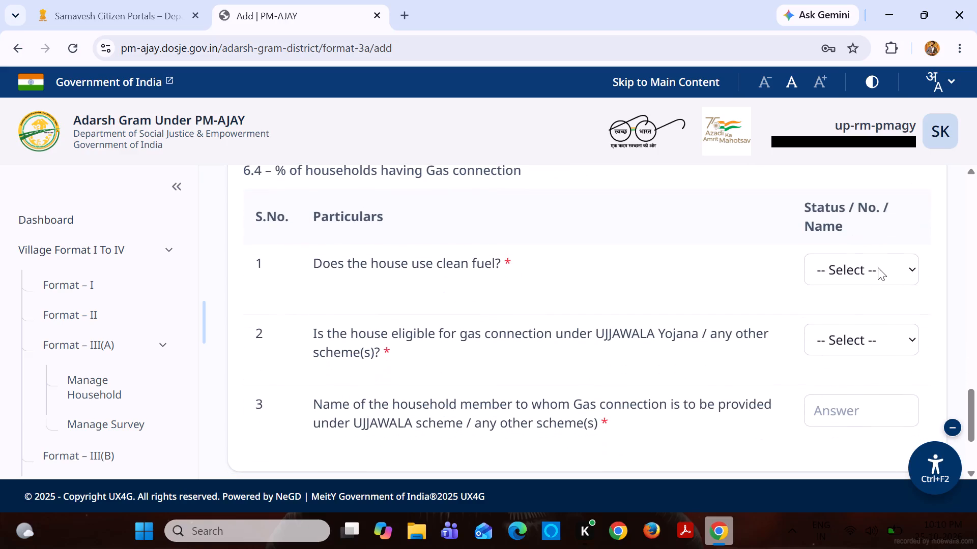
drag(878, 267, 846, 310)
click(846, 310)
click(846, 310)
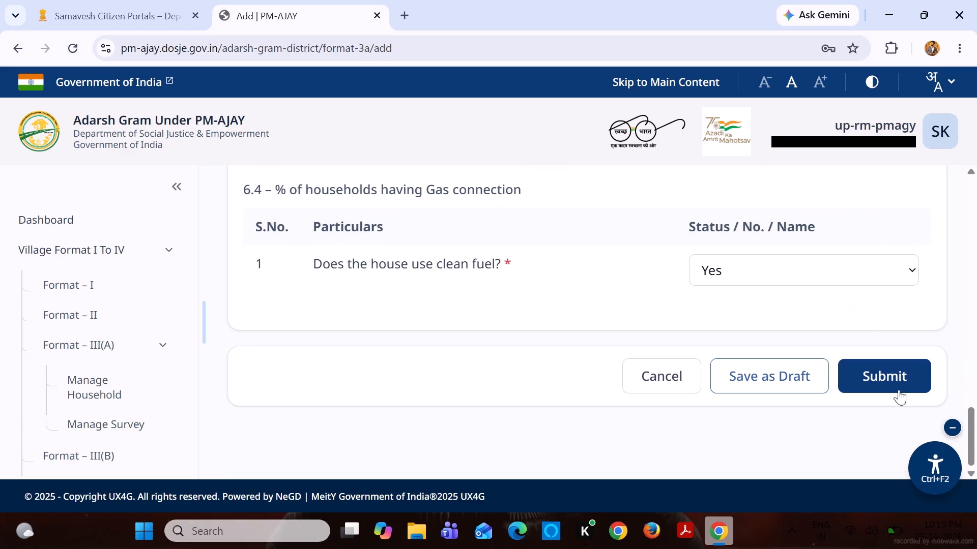
click(899, 389)
Select the Agricultural Practices etc. domain, set the household's involvement in farming to No, and submit it.
click(835, 248)
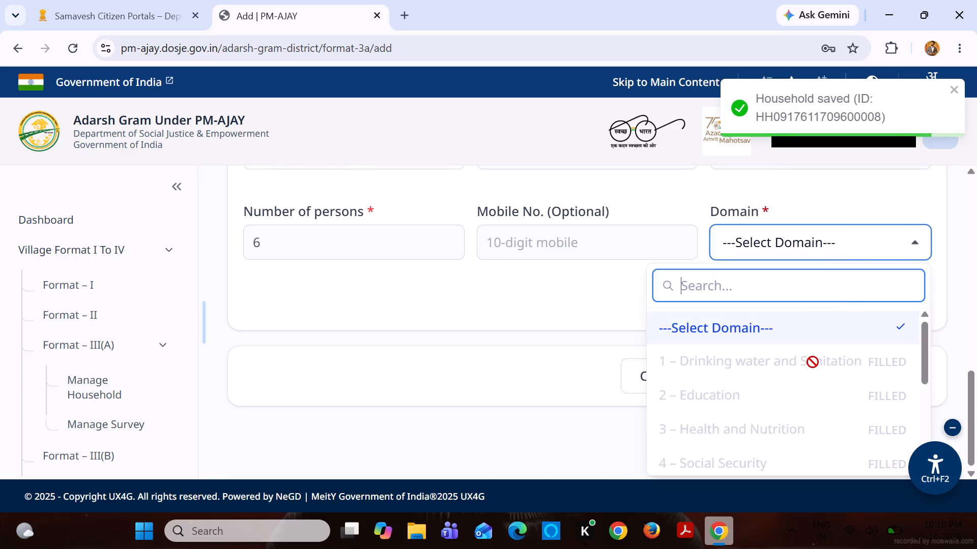
scroll(813, 362, down, 3)
click(777, 386)
scroll(777, 386, down, 3)
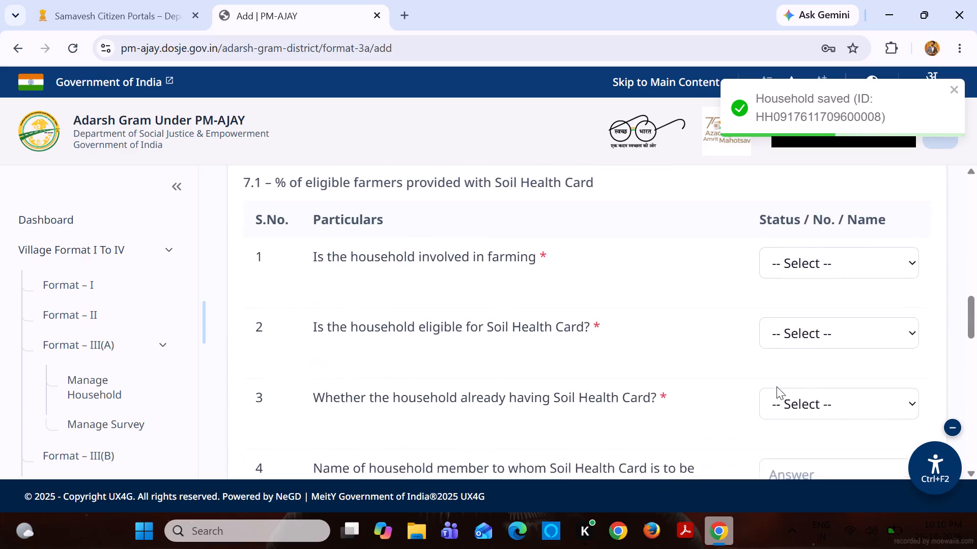
scroll(777, 386, down, 1)
drag(836, 245, 801, 312)
click(801, 312)
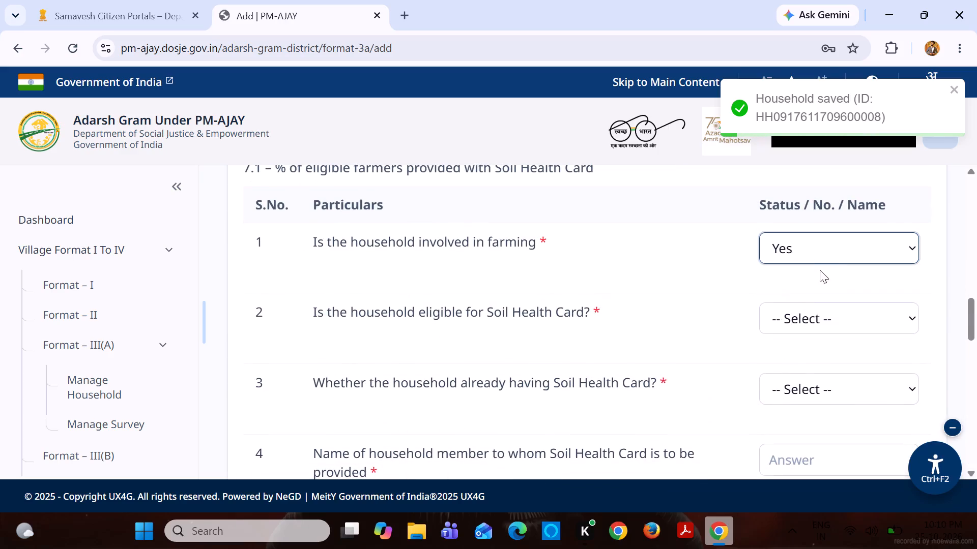
drag(827, 242, 786, 322)
click(786, 322)
scroll(786, 322, down, 8)
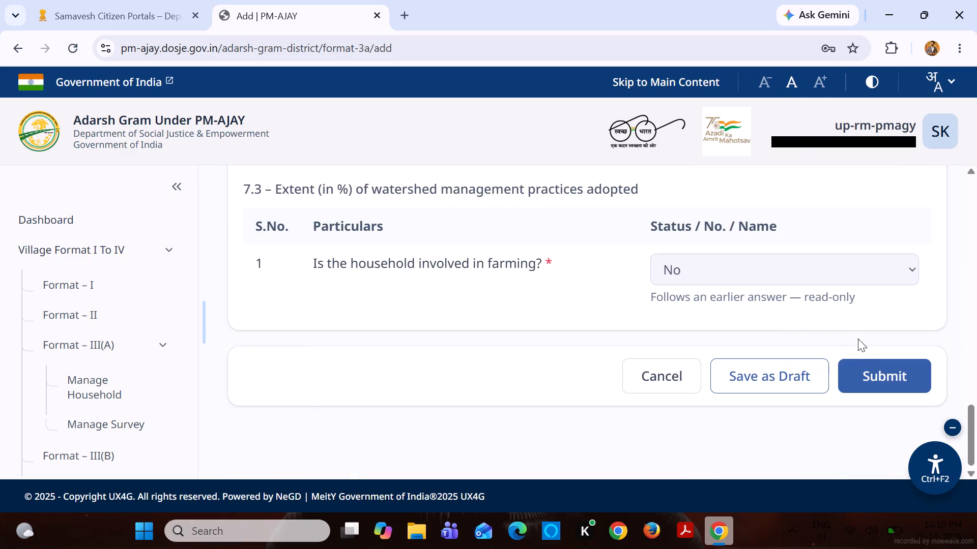
click(872, 370)
Select the Digitization domain, enter 0 for members aged 14-60 eligible for PMGDISHA training, and submit it.
click(835, 221)
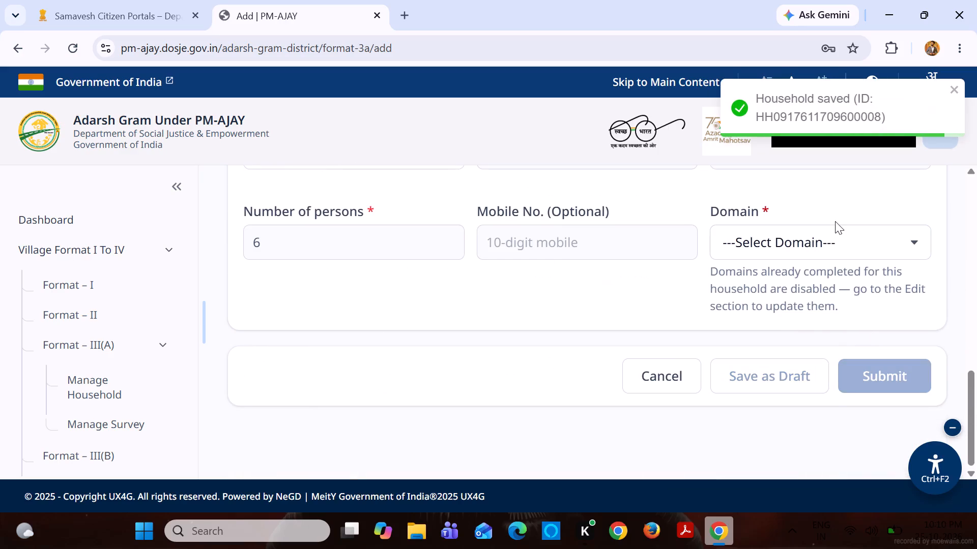
drag(840, 244, 765, 371)
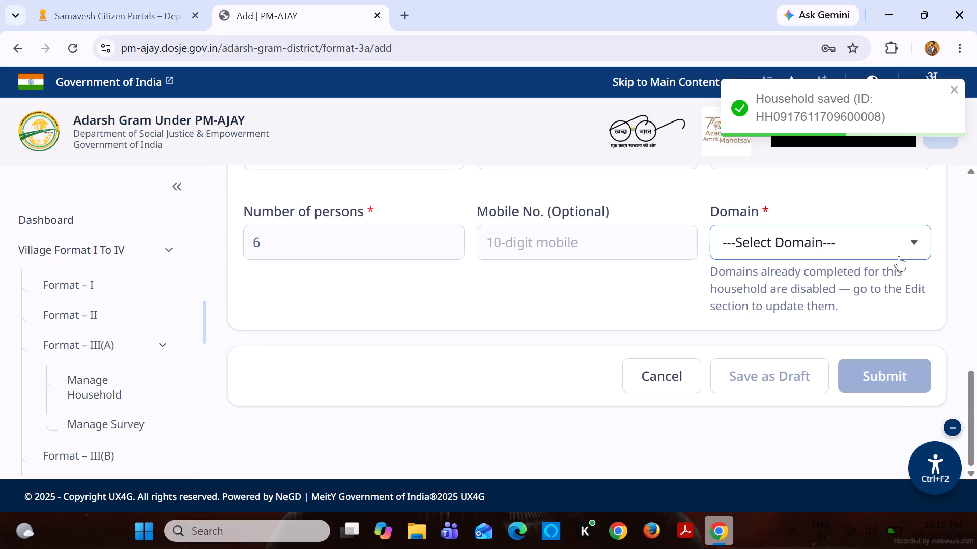
click(899, 256)
scroll(857, 353, down, 7)
click(737, 406)
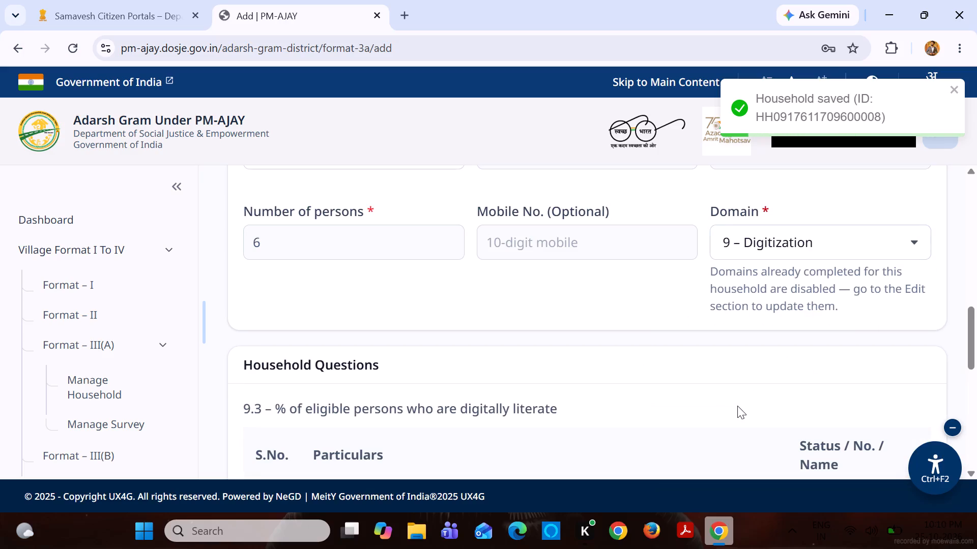
scroll(762, 367, down, 4)
click(832, 235)
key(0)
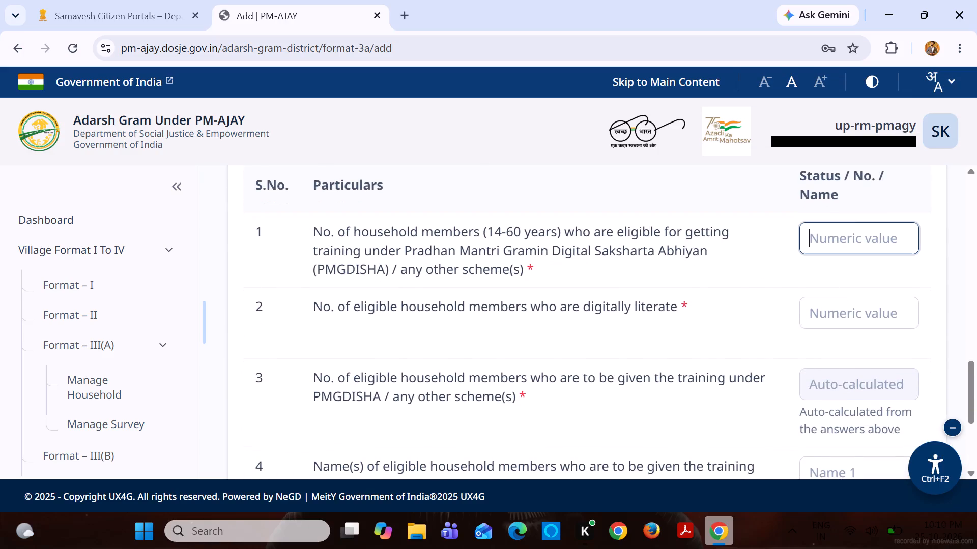
click(878, 358)
click(883, 374)
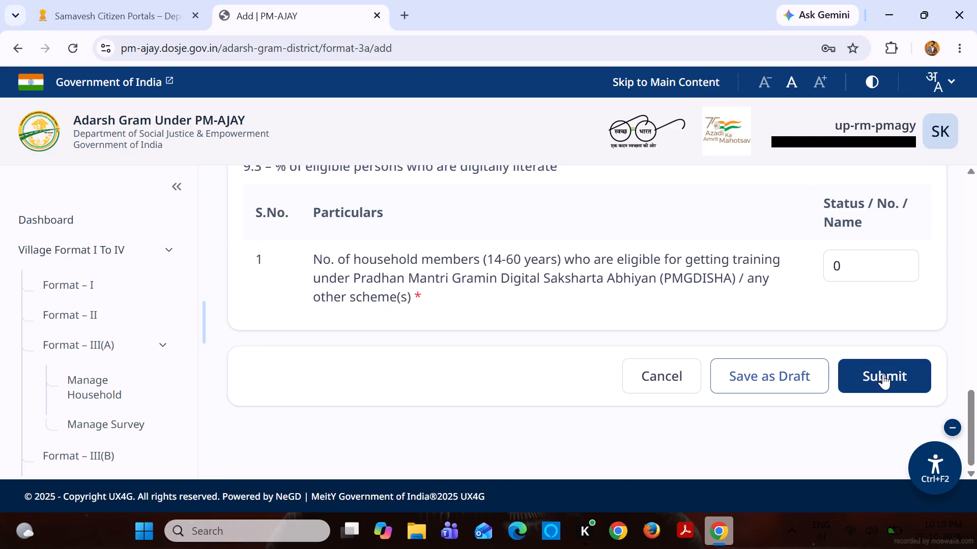
Select the Financial Inclusion domain and enter 5 persons above 5 years and 5 members who already have Aadhaar.
click(863, 239)
scroll(779, 383, down, 3)
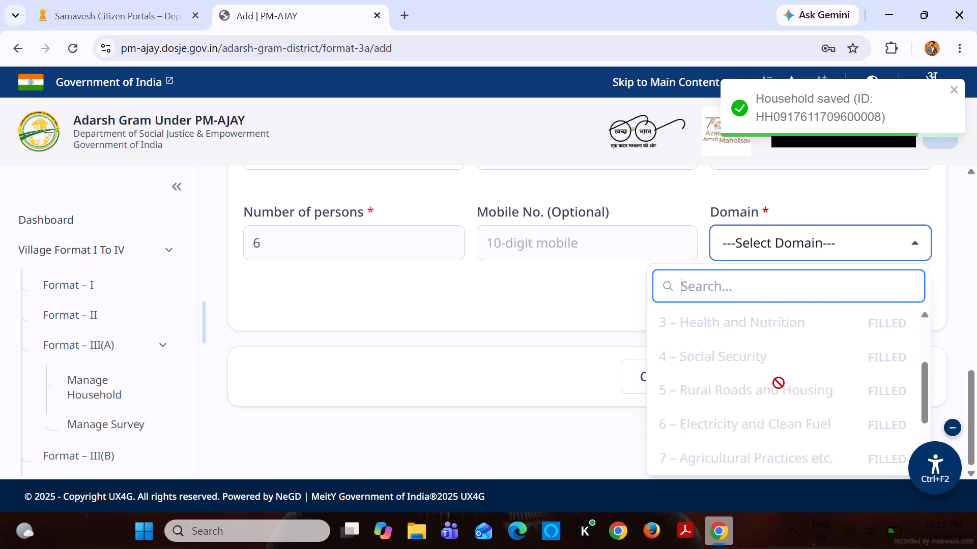
scroll(779, 383, down, 3)
click(734, 392)
scroll(734, 392, down, 4)
click(779, 255)
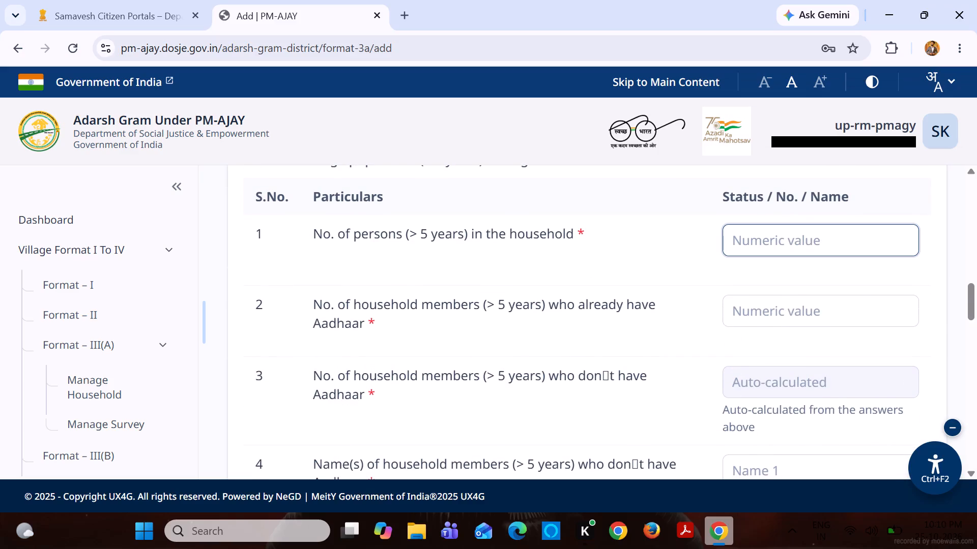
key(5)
click(771, 301)
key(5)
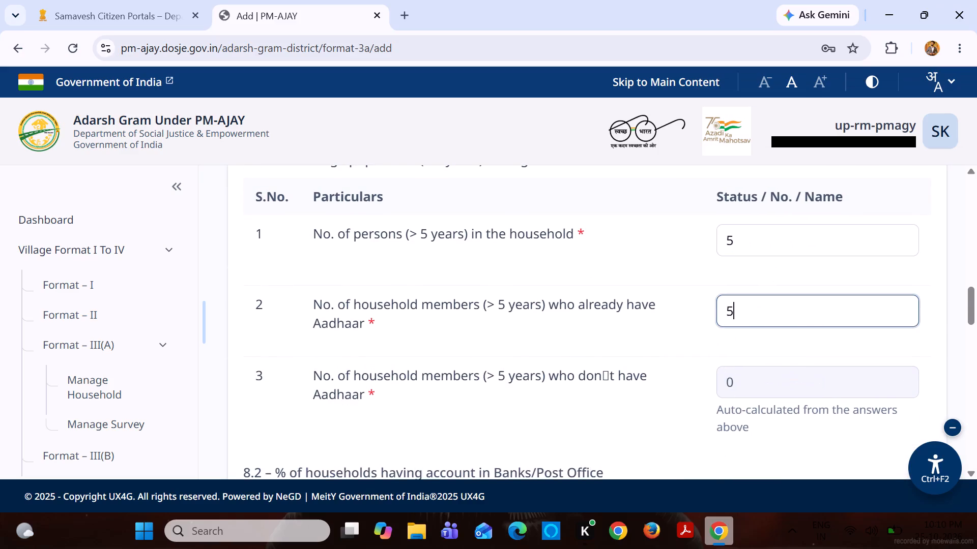
Enter 2 members above 18 eligible for a Banks/Post Office account and 2 who have one.
scroll(771, 301, down, 6)
click(792, 224)
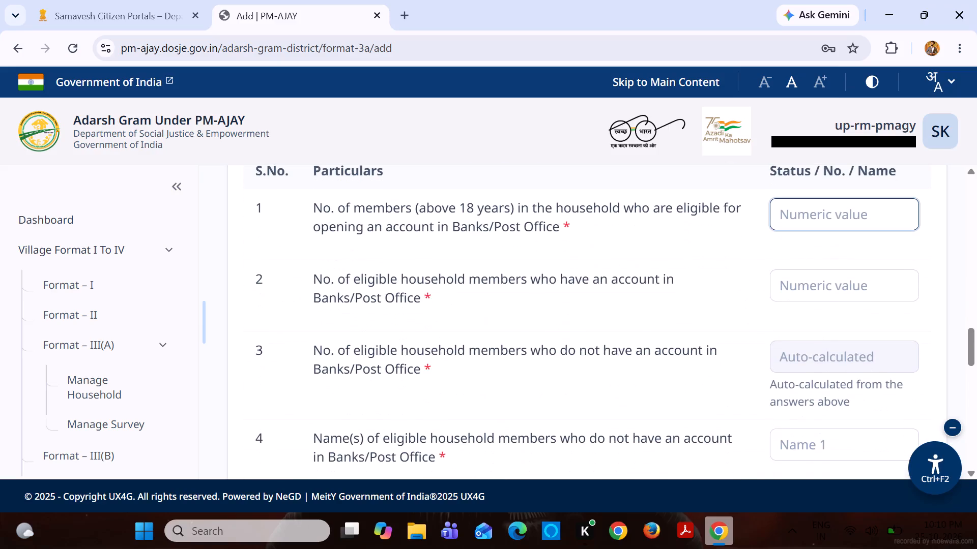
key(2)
click(800, 275)
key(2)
Enter 0 for persons eligible for PMSBY in 8.3 and PMJJBY in 8.4, and submit the Financial Inclusion domain.
scroll(800, 275, down, 2)
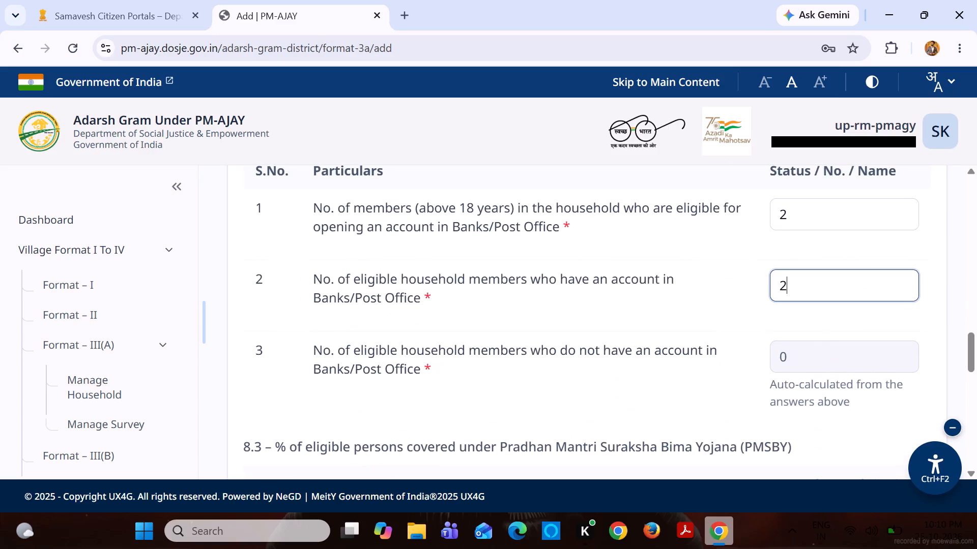
scroll(802, 199, down, 3)
click(871, 359)
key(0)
scroll(871, 359, down, 2)
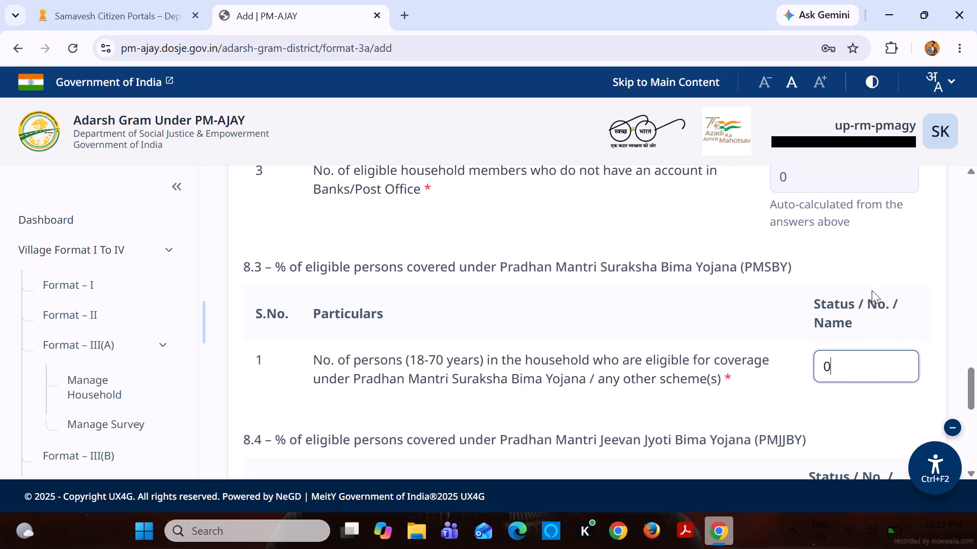
scroll(872, 290, down, 4)
click(837, 243)
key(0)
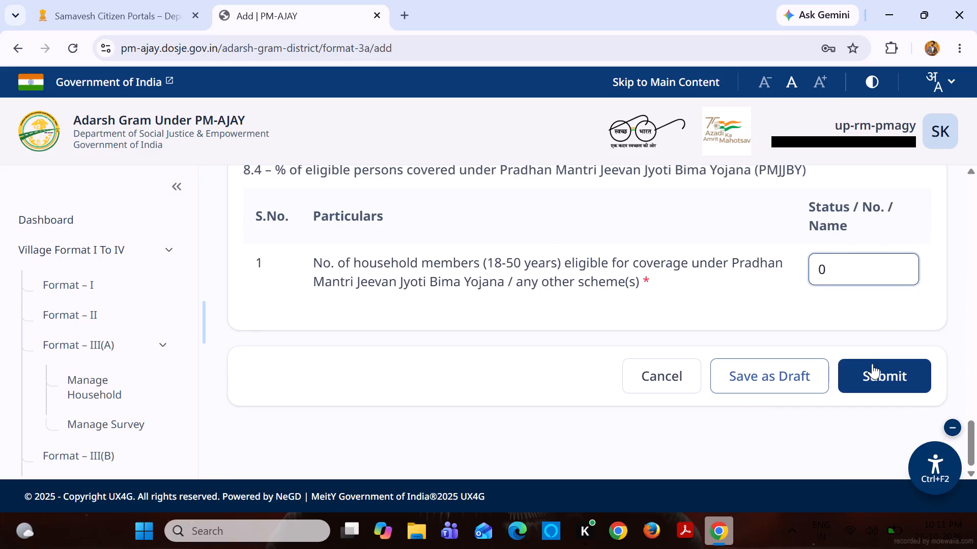
click(872, 363)
Select domain 10, enter 0 in its first question, and enter 0 for youth eligible for bank linked loans.
scroll(838, 264, down, 5)
click(872, 232)
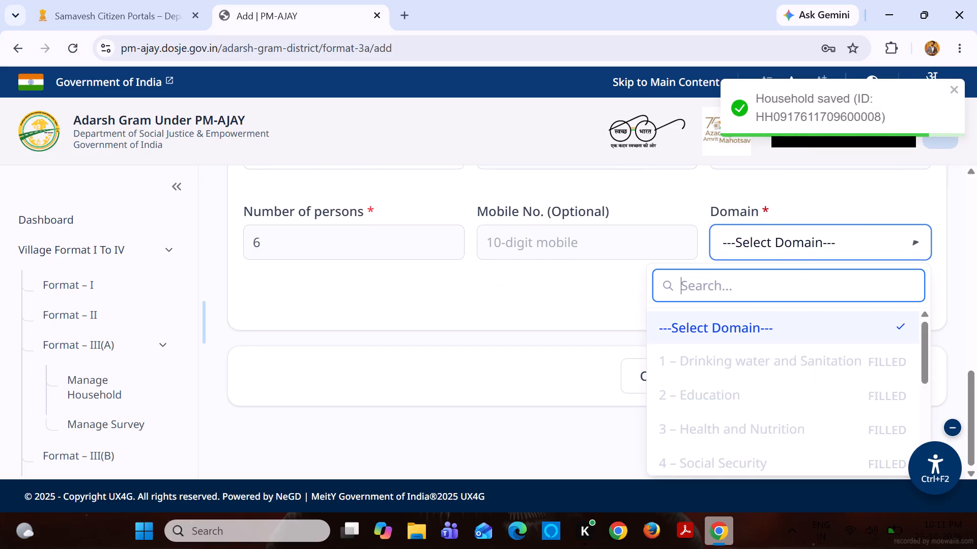
scroll(826, 329, down, 8)
click(734, 452)
scroll(783, 353, down, 2)
click(804, 328)
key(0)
scroll(804, 328, down, 5)
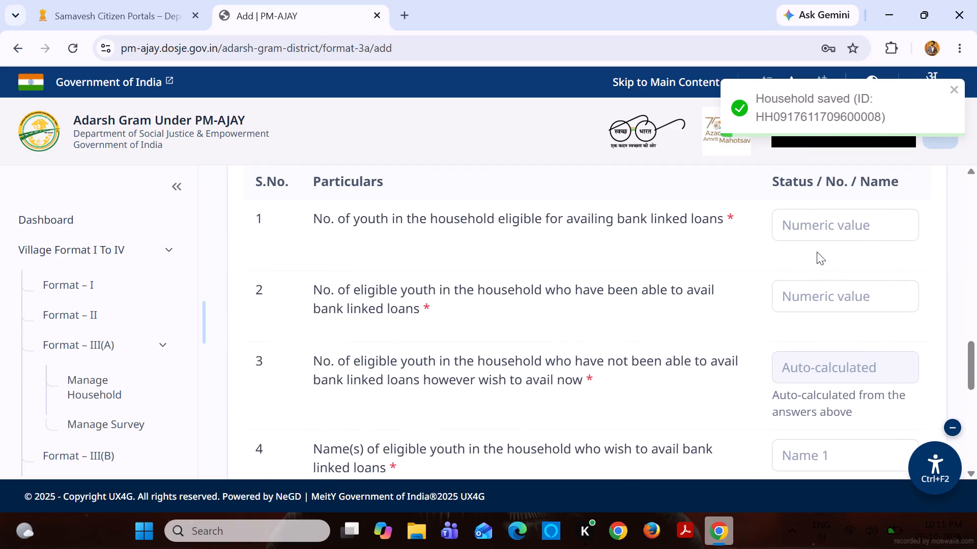
click(811, 217)
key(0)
Answer Yes in 10.3 to a household member belonging to a self-help group, and submit domain 10.
click(812, 382)
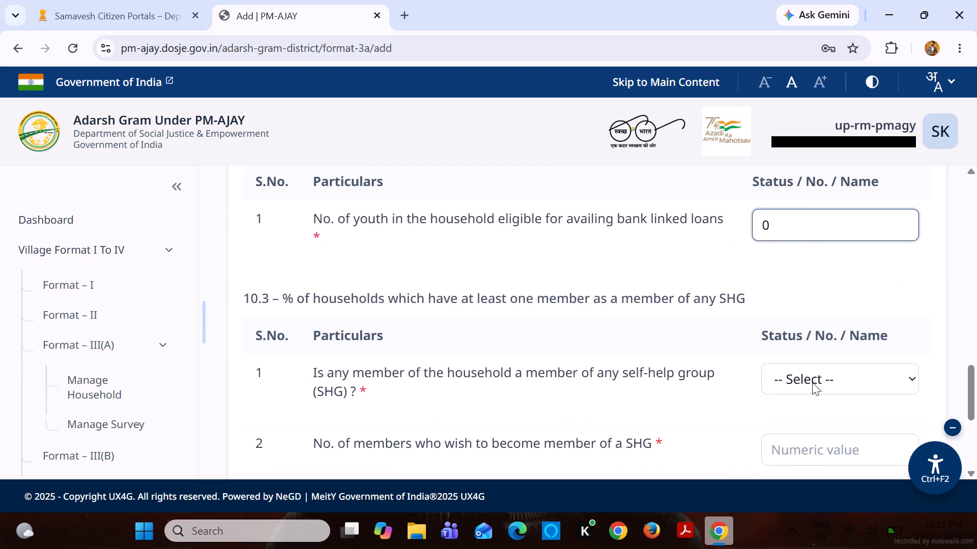
click(802, 423)
scroll(802, 423, down, 4)
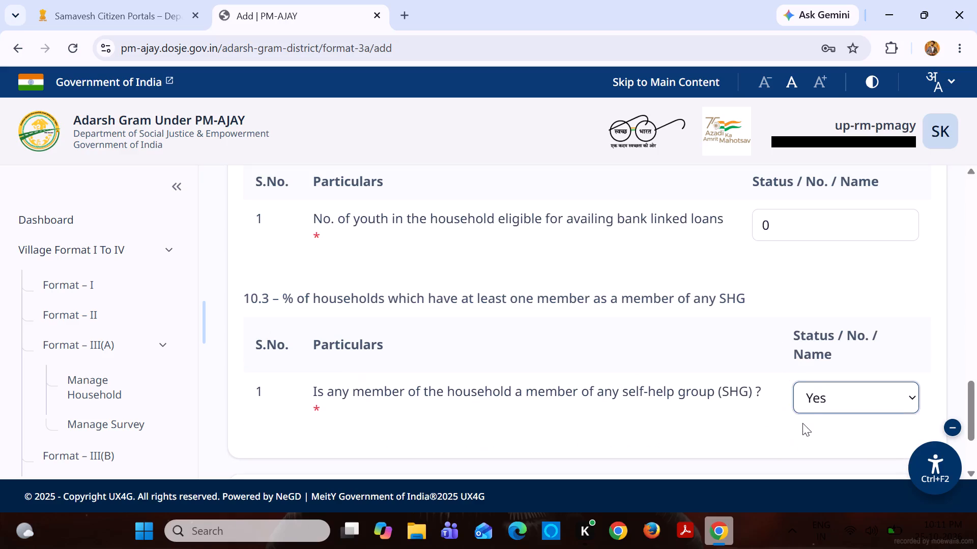
scroll(814, 384, down, 5)
click(890, 374)
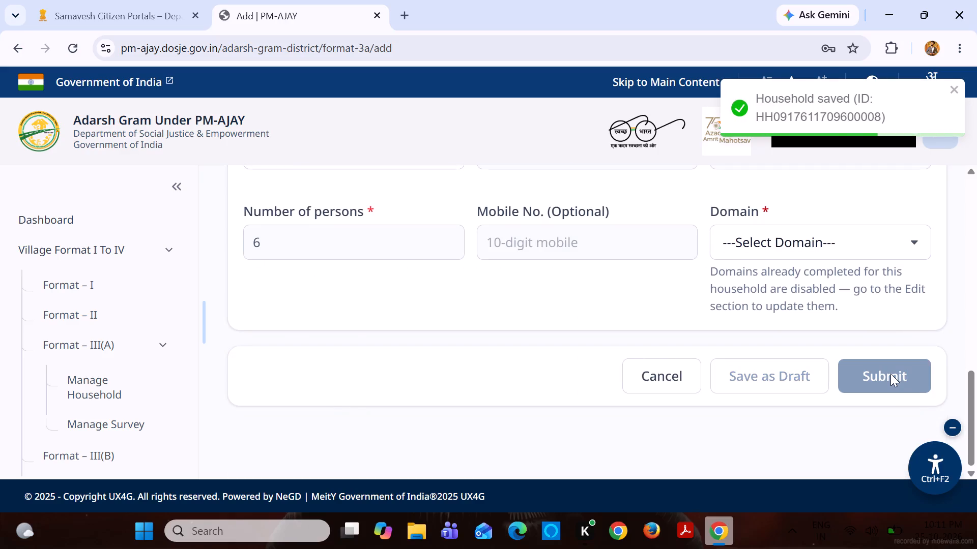
Open the Format-III(A) Manage Household page.
click(113, 375)
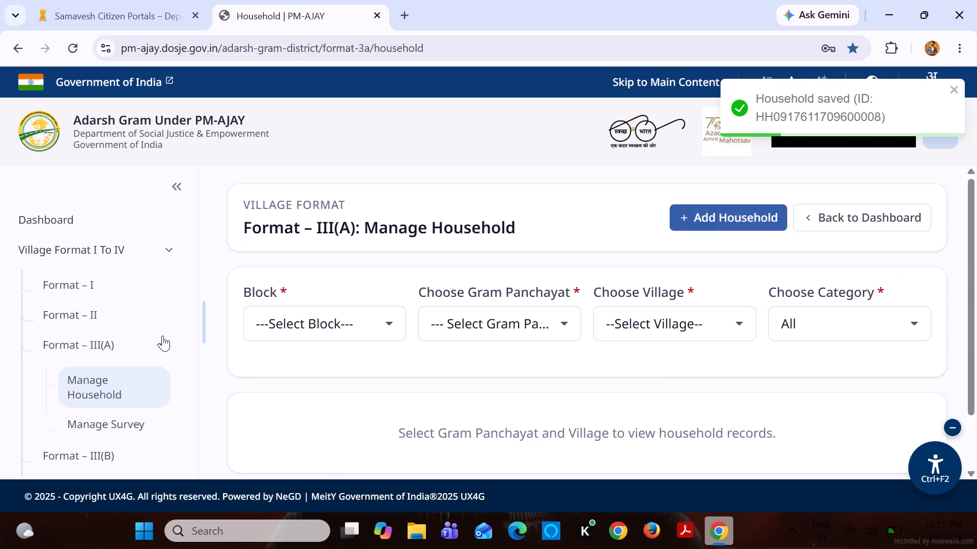
Start a new household record with block Shahabad, Gram Panchayat Narkheri, village Narkhera and category SC.
click(705, 224)
click(733, 181)
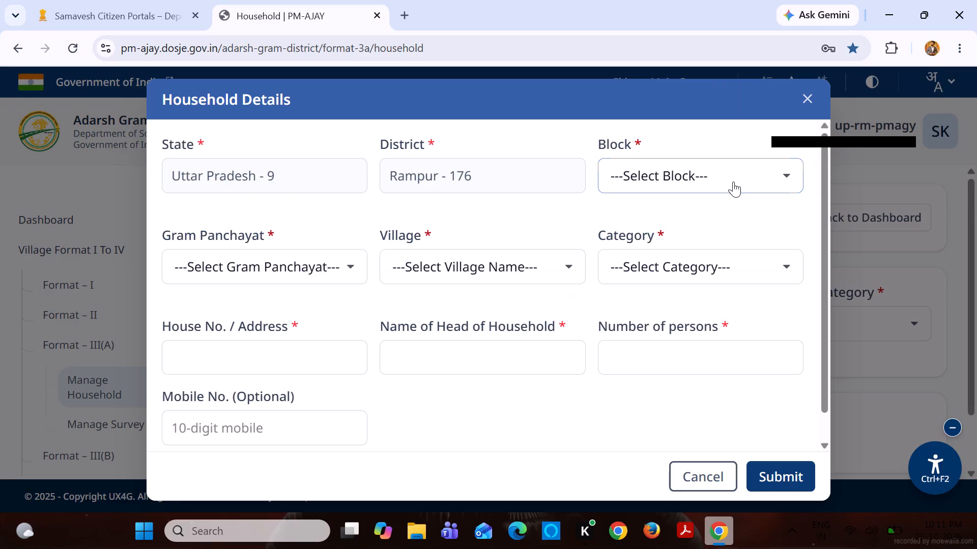
click(666, 423)
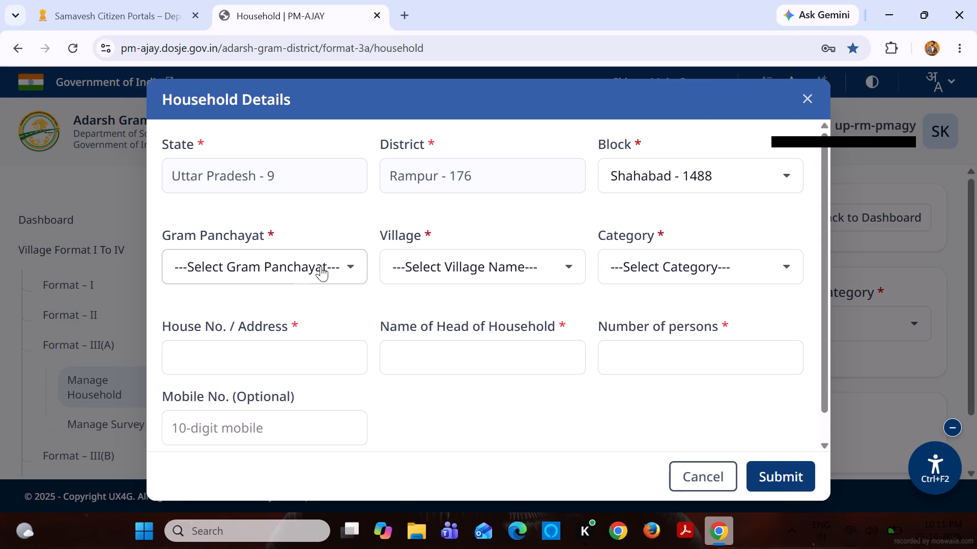
click(310, 259)
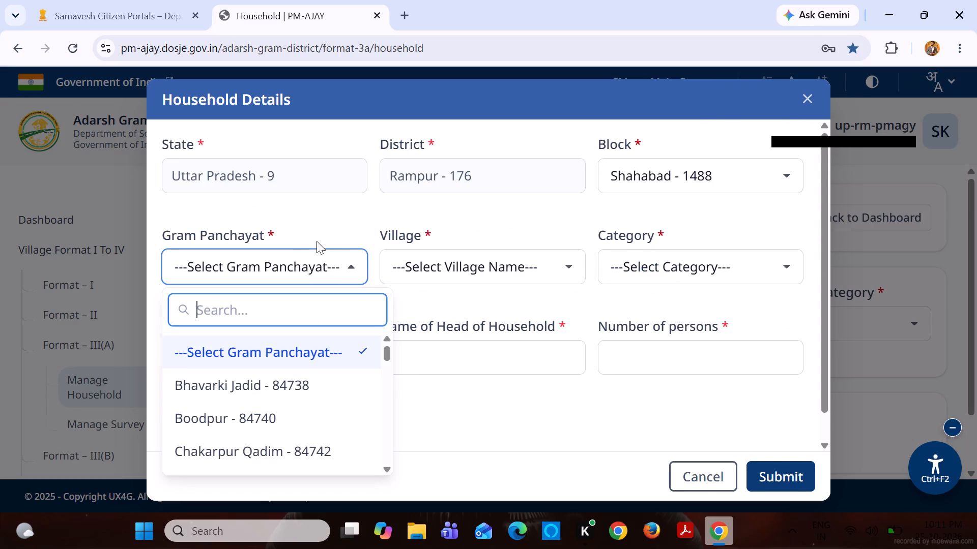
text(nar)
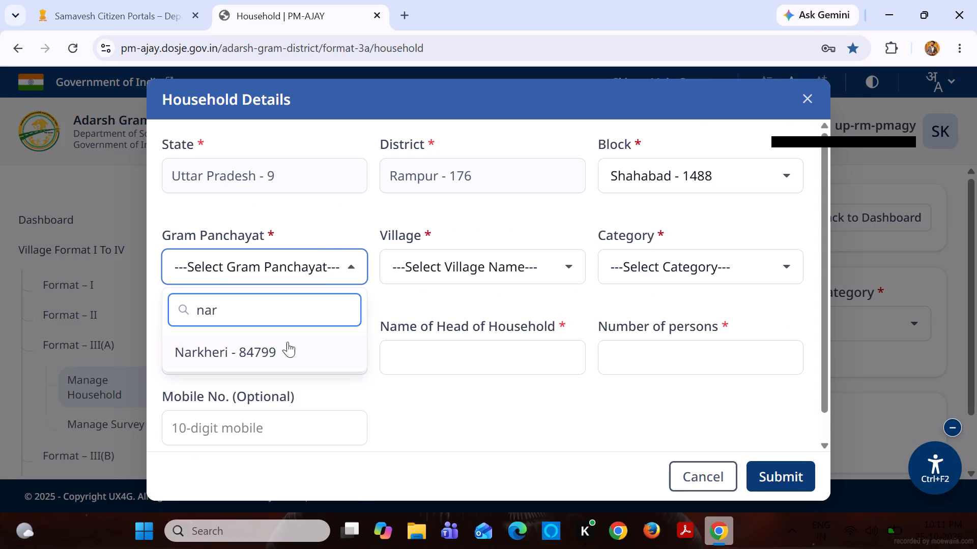
click(243, 358)
click(505, 271)
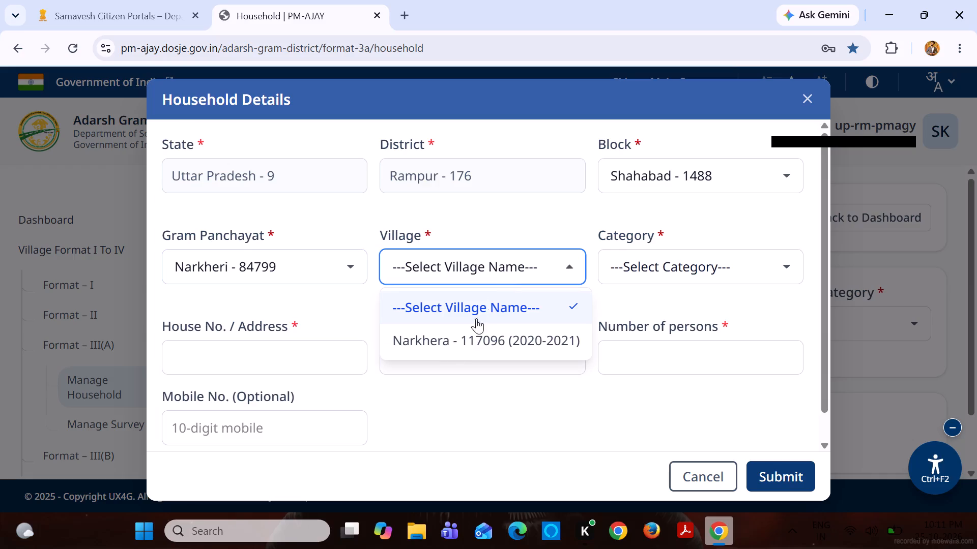
click(448, 351)
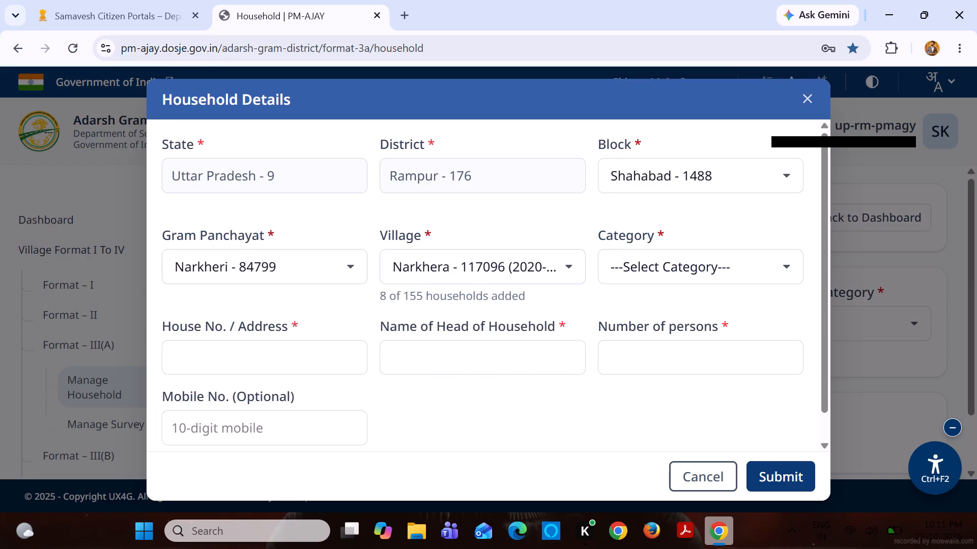
click(636, 270)
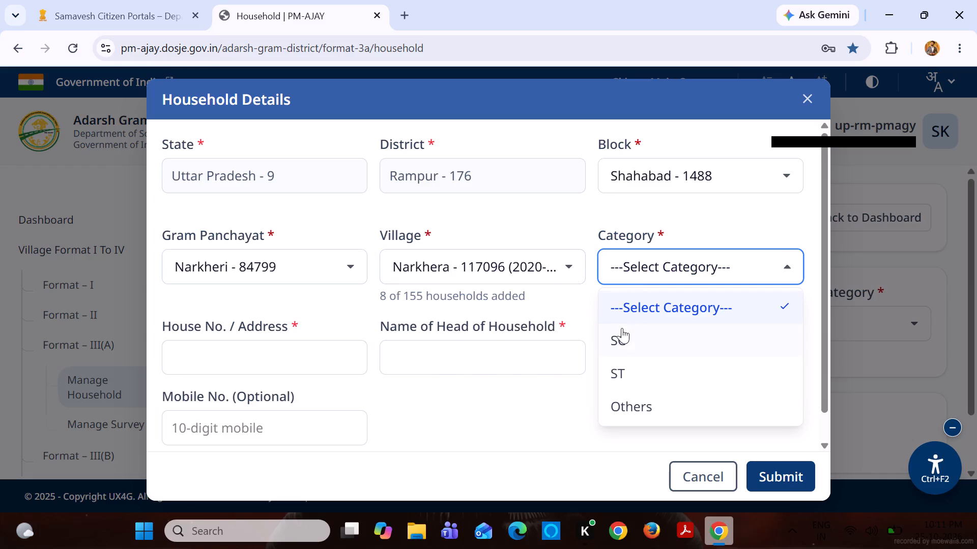
click(622, 328)
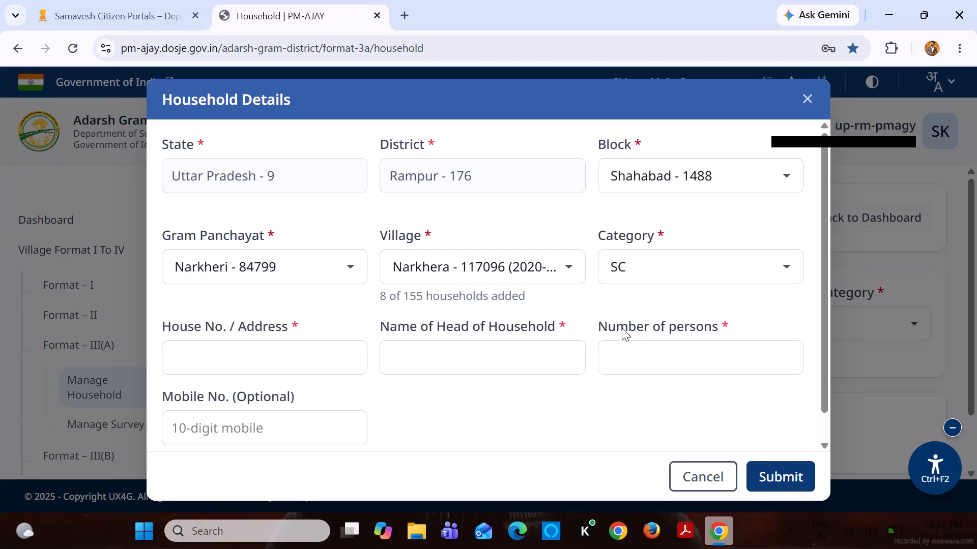
Enter house number 8, the head of household's name and 5 persons, and submit the household details.
click(240, 360)
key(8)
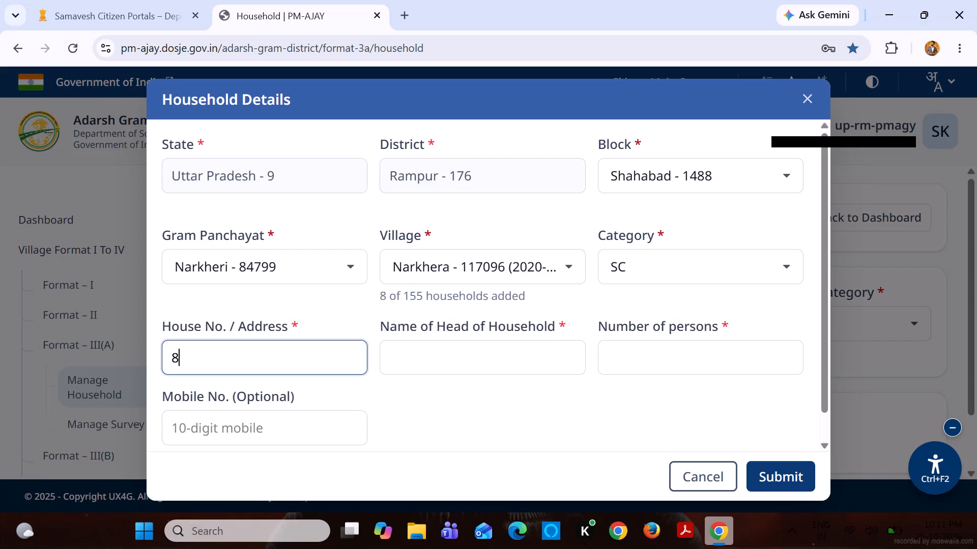
click(422, 358)
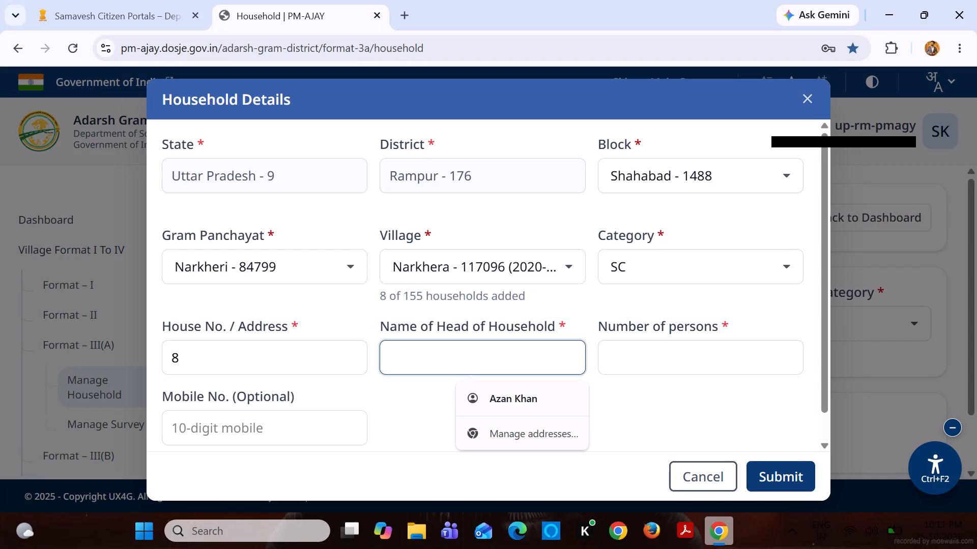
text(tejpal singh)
click(648, 364)
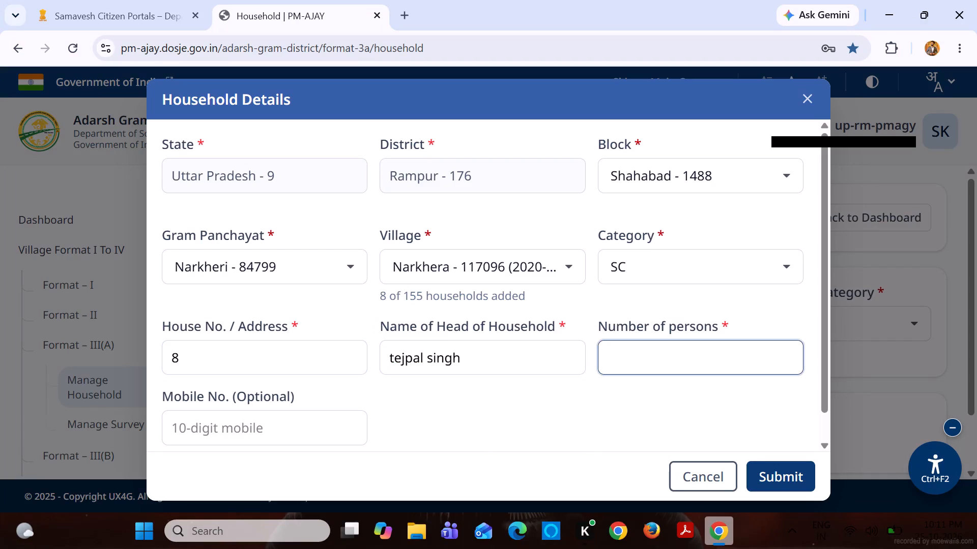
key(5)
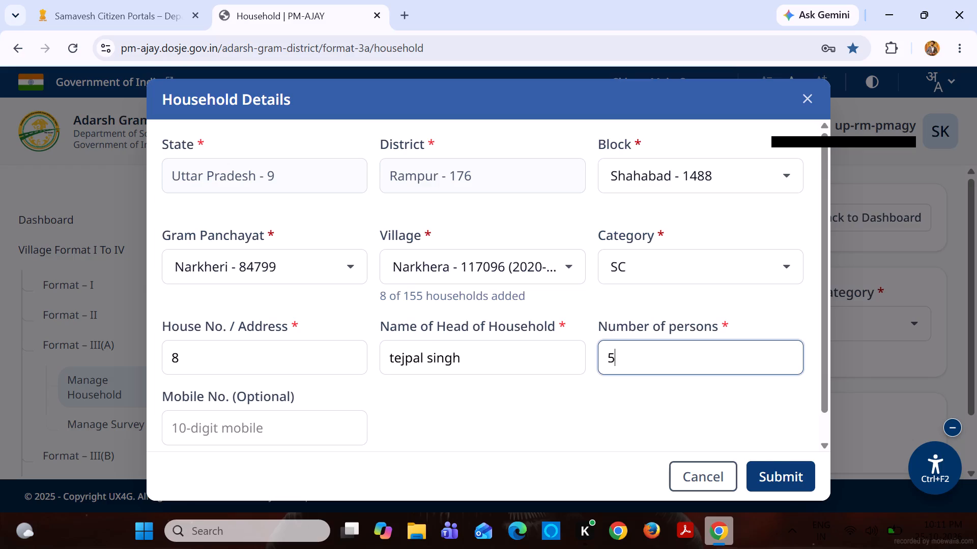
click(777, 472)
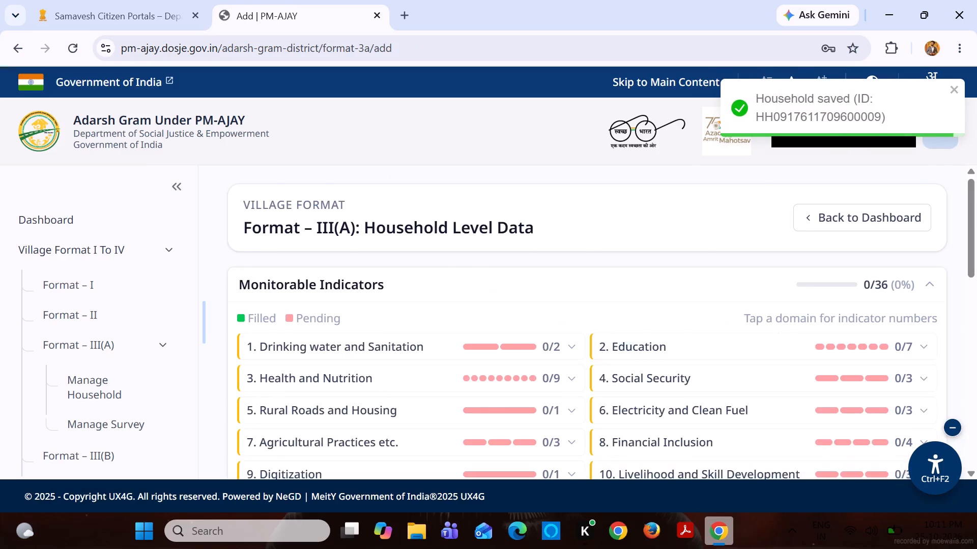
Select domain 1, answer its first dropdown question, answer No to open defecation in 1.5, and submit the Drinking Water and Sanitation domain.
scroll(783, 325, down, 8)
click(871, 266)
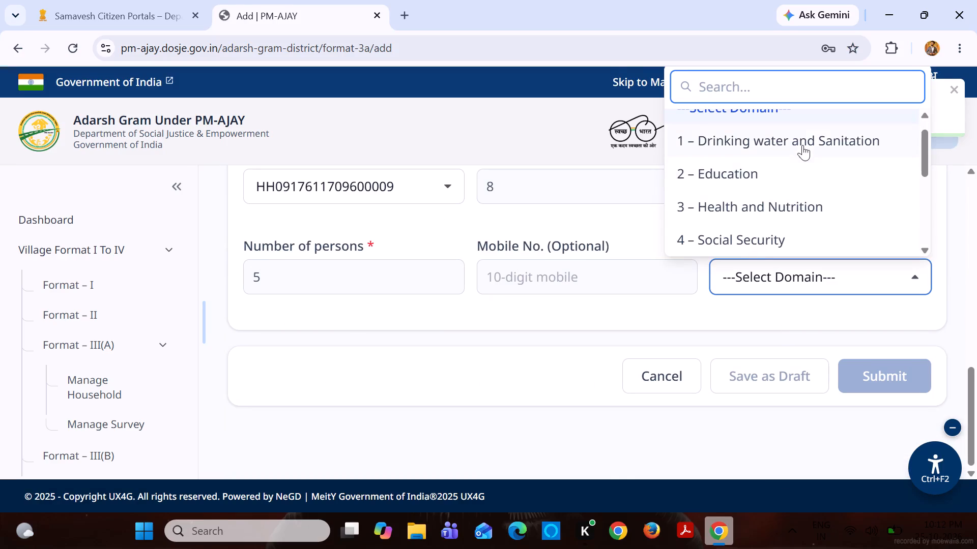
click(802, 145)
scroll(828, 316, down, 2)
drag(864, 348, 834, 398)
click(834, 398)
scroll(834, 398, down, 4)
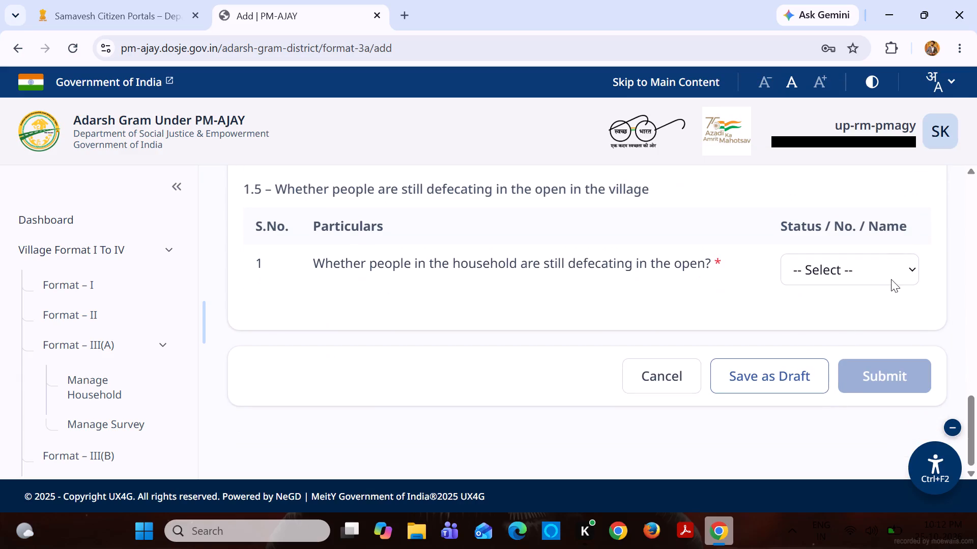
drag(891, 279, 820, 346)
click(820, 346)
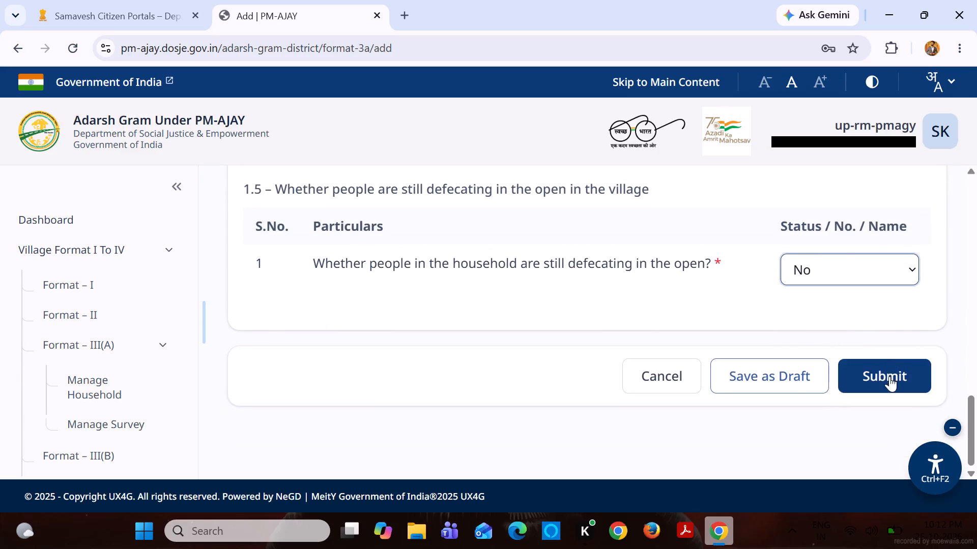
click(889, 376)
Select domain 2, Education, and enter 1 child and 1 attending school in both 2.1 (6-10 years) and 2.2 (11-13 years).
click(806, 242)
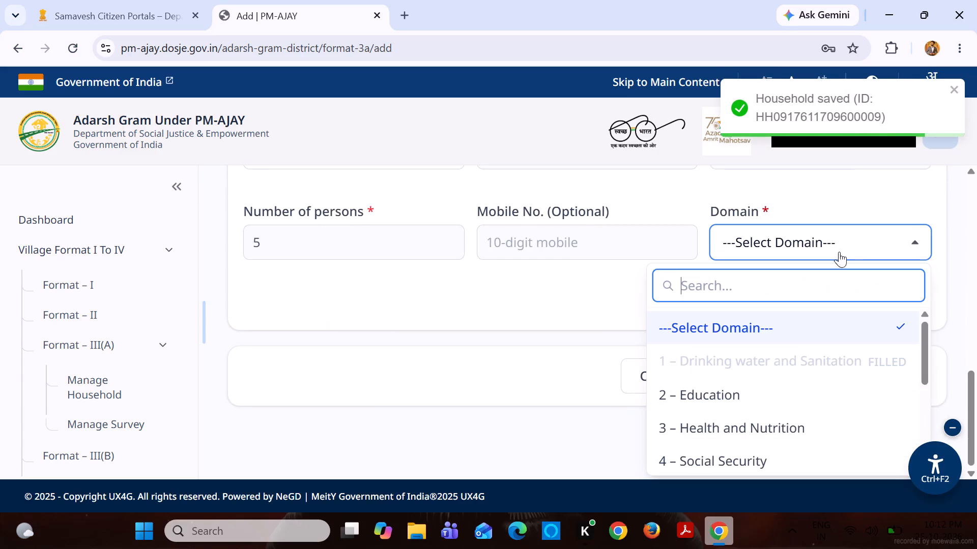
click(728, 393)
scroll(728, 393, down, 4)
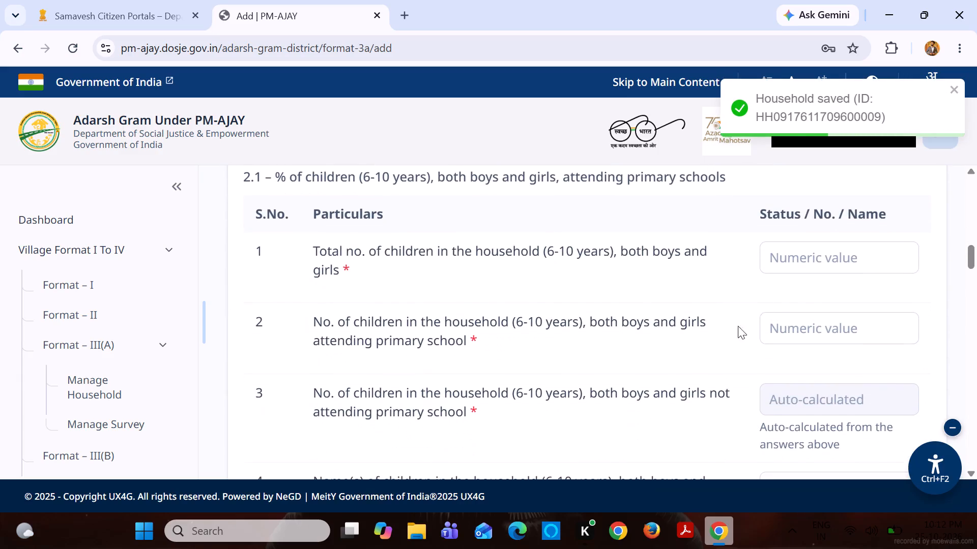
click(815, 259)
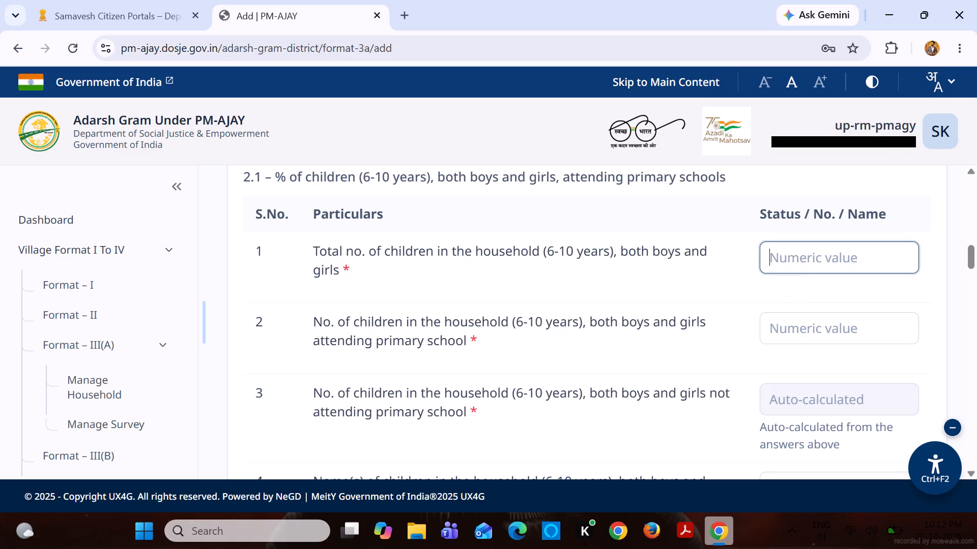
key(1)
click(809, 330)
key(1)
scroll(809, 330, down, 4)
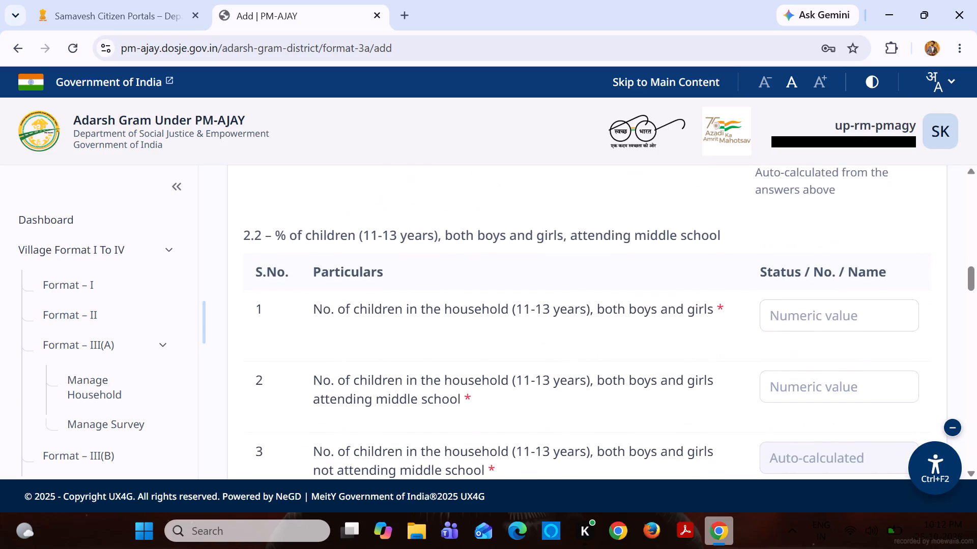
click(810, 321)
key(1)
click(798, 380)
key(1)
Enter 0 for household children aged 14-15 years in 2.3 and aged 16-17 years in 2.4.
scroll(798, 380, down, 4)
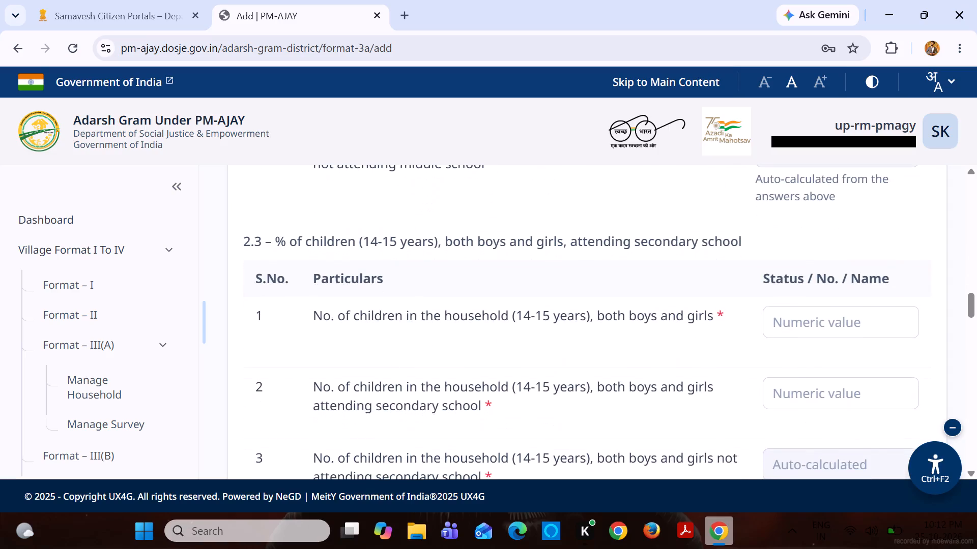
click(813, 320)
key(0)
scroll(813, 320, down, 1)
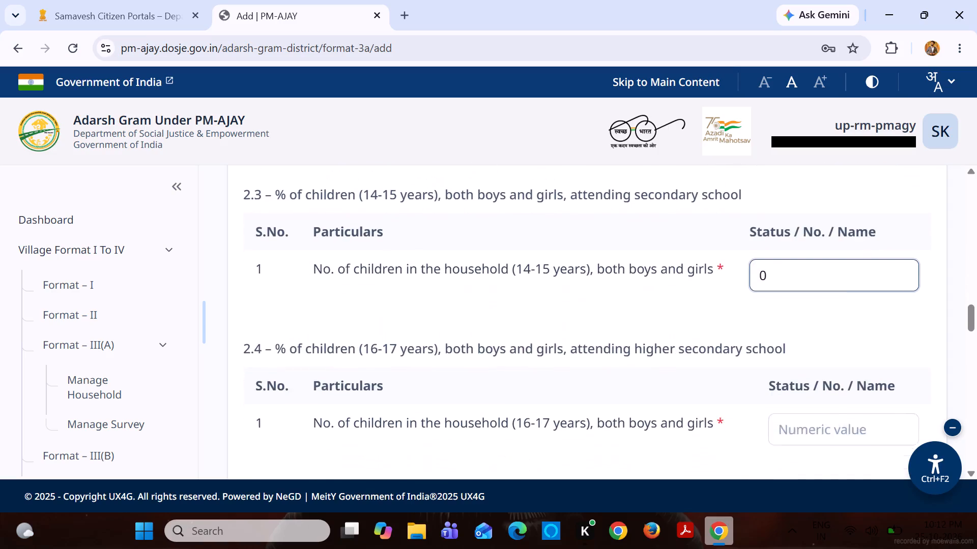
scroll(813, 320, down, 2)
click(824, 322)
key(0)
Enter 2 children aged 18-23 years in 2.5 and 2 attending post higher secondary education.
scroll(824, 322, down, 1)
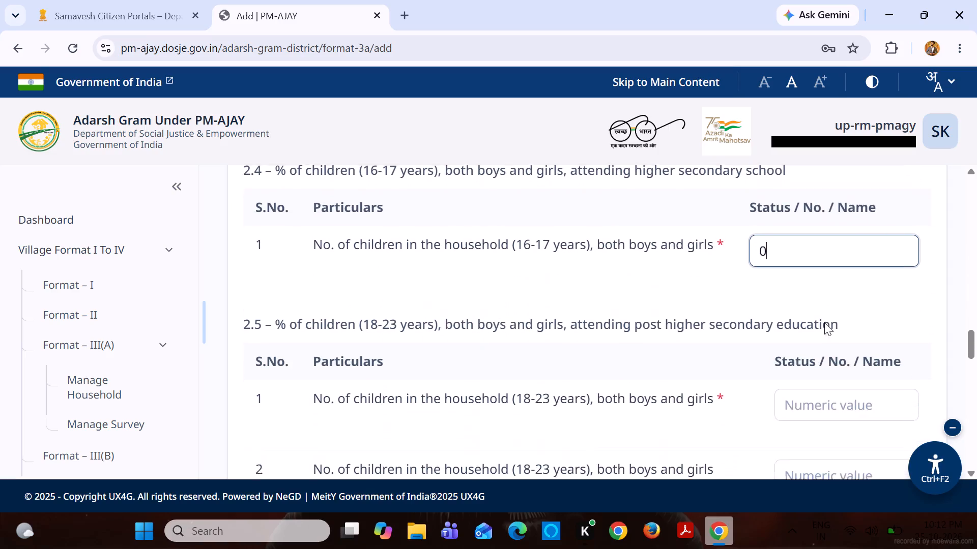
scroll(824, 322, down, 1)
click(807, 331)
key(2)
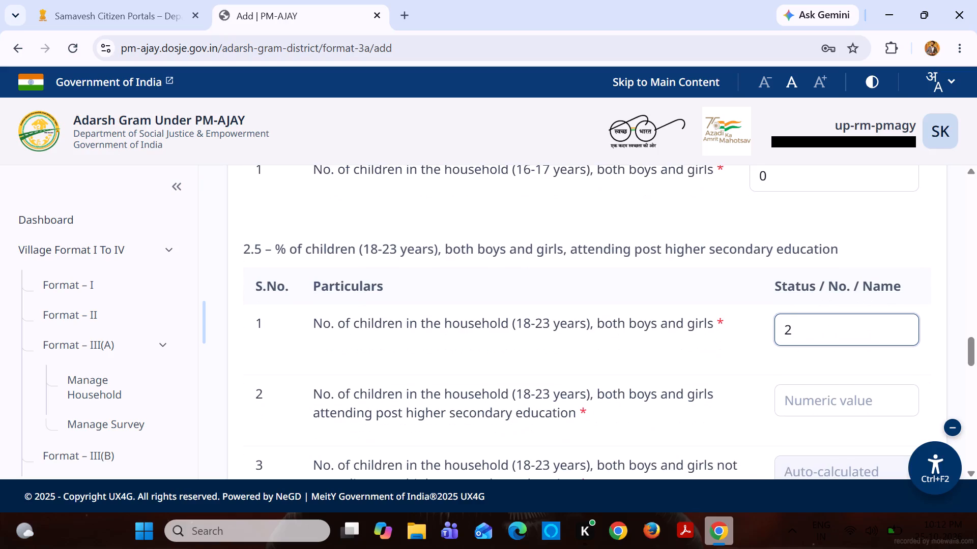
scroll(807, 331, down, 1)
click(828, 288)
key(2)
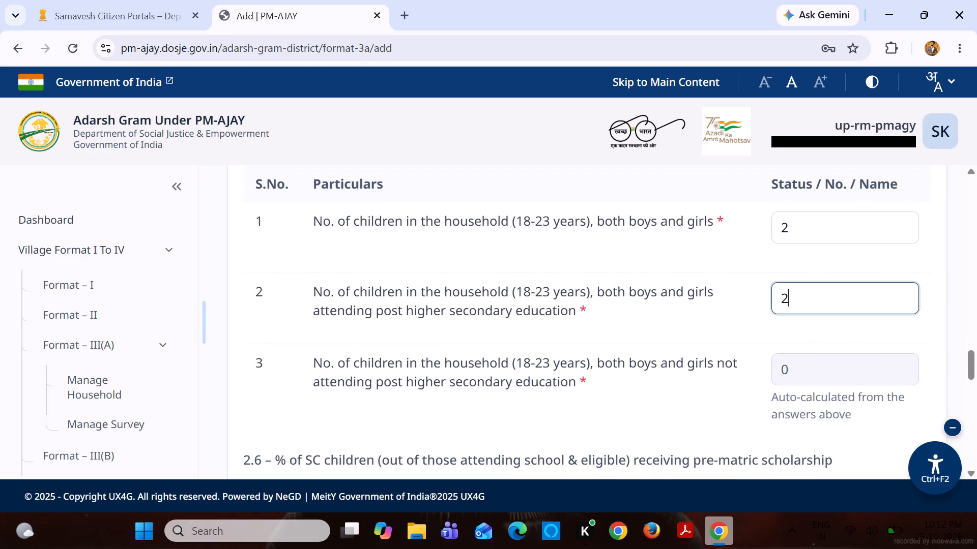
Enter 0 children eligible for the pre-matric scholarship in 2.6 and post-matric scholarship in 2.7, and submit the Education domain.
scroll(816, 360, down, 3)
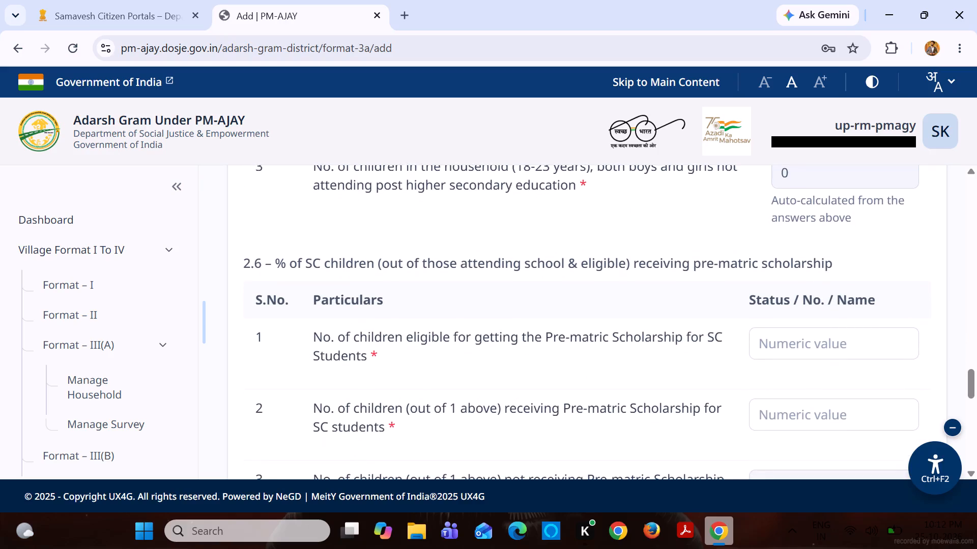
click(815, 349)
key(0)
scroll(815, 349, down, 4)
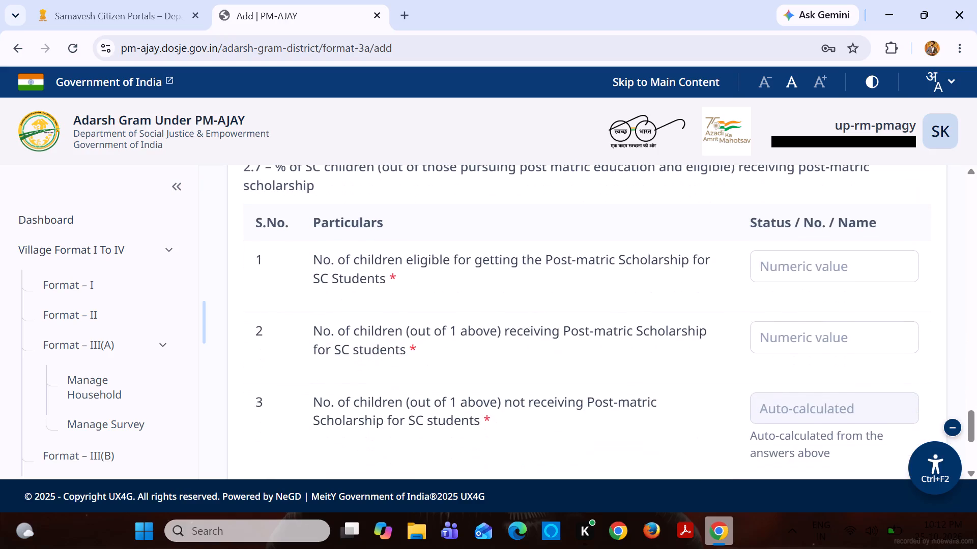
click(769, 260)
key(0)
click(885, 375)
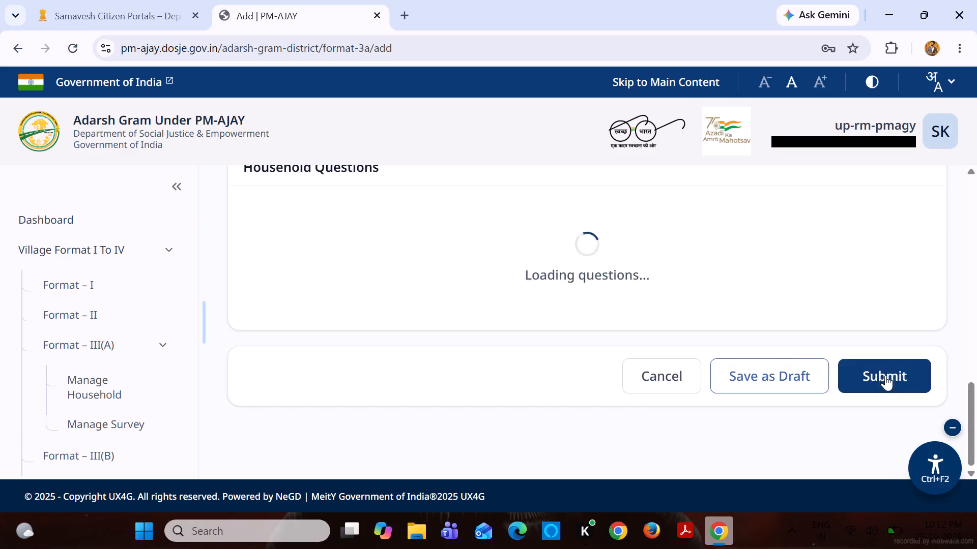
Select domain 3, Health and Nutrition, answer its first dropdown question, and enter 0 for pregnant women and for deliveries in 3.4.
click(847, 254)
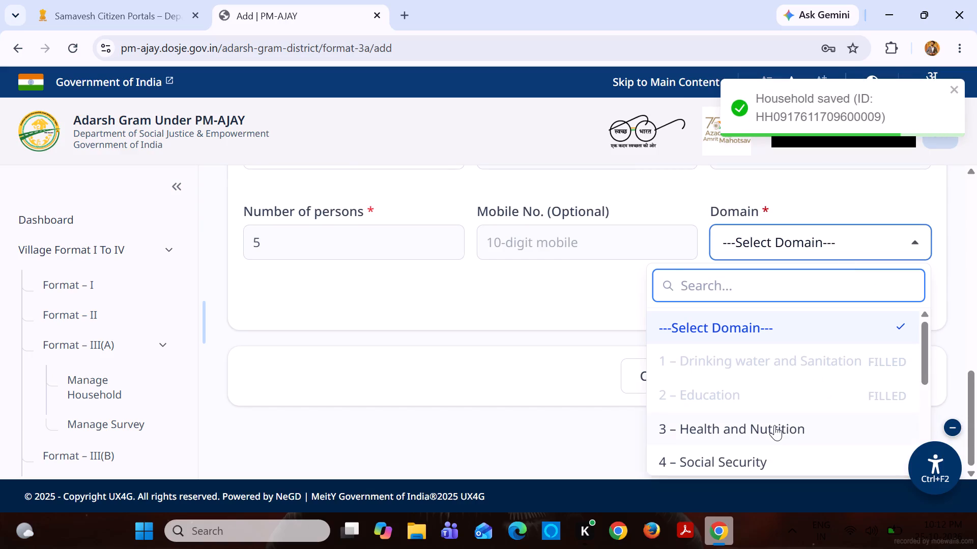
click(774, 425)
scroll(774, 425, down, 3)
drag(850, 276, 818, 330)
click(818, 330)
scroll(818, 330, down, 4)
click(813, 211)
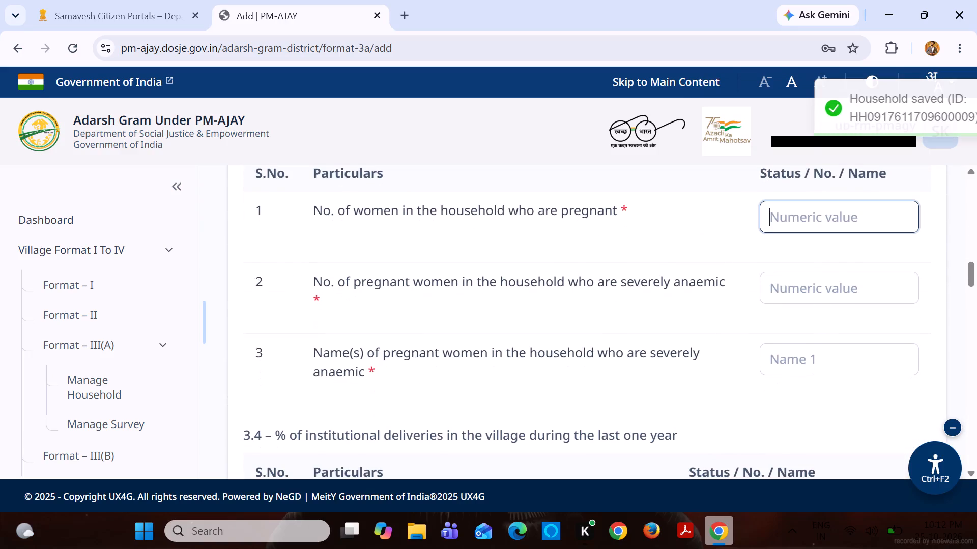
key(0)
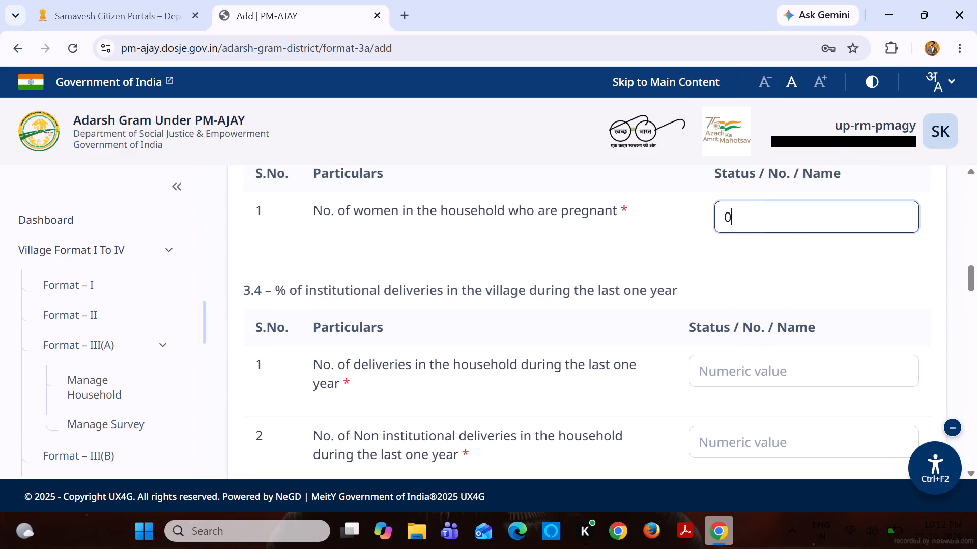
click(752, 369)
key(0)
Enter 0 for children born in the last year in 3.5, for the 3.6 immunization count, and for children aged 0-5 in 3.7.
scroll(752, 369, down, 5)
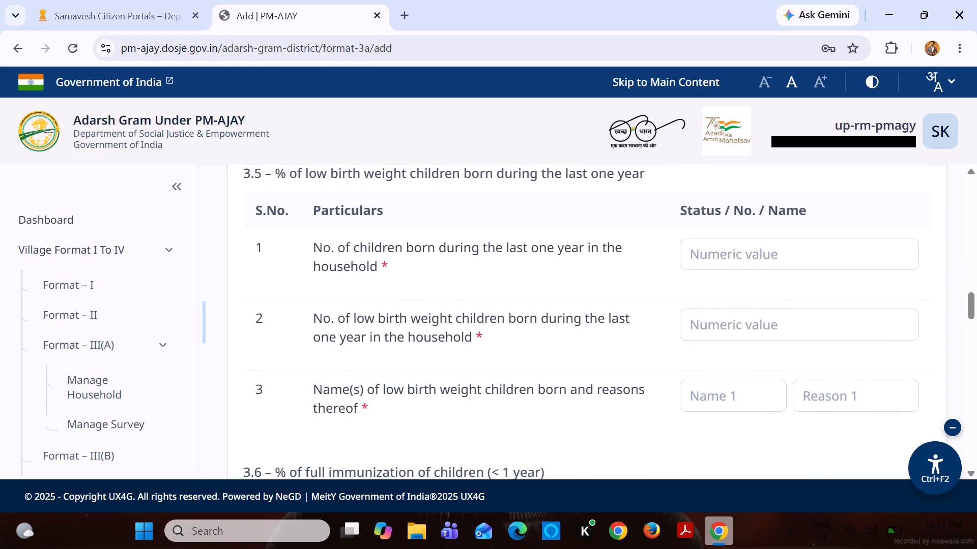
click(756, 262)
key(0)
click(752, 411)
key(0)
scroll(754, 400, down, 6)
click(756, 250)
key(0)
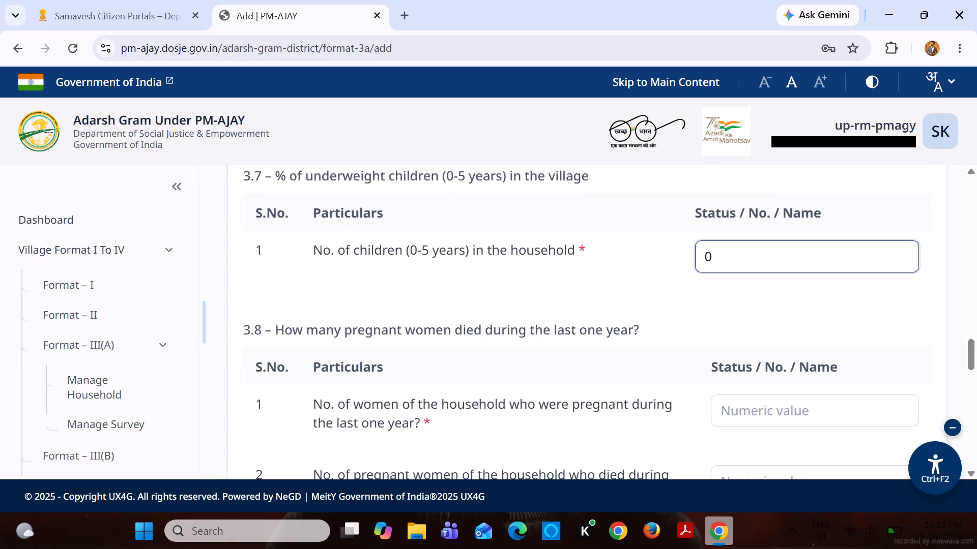
Enter 0 for pregnant women in 3.8, children under 1 year in 3.9 and communicable diseases in 3.10, and submit the Health and Nutrition domain.
click(756, 414)
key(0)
scroll(756, 414, down, 6)
click(779, 283)
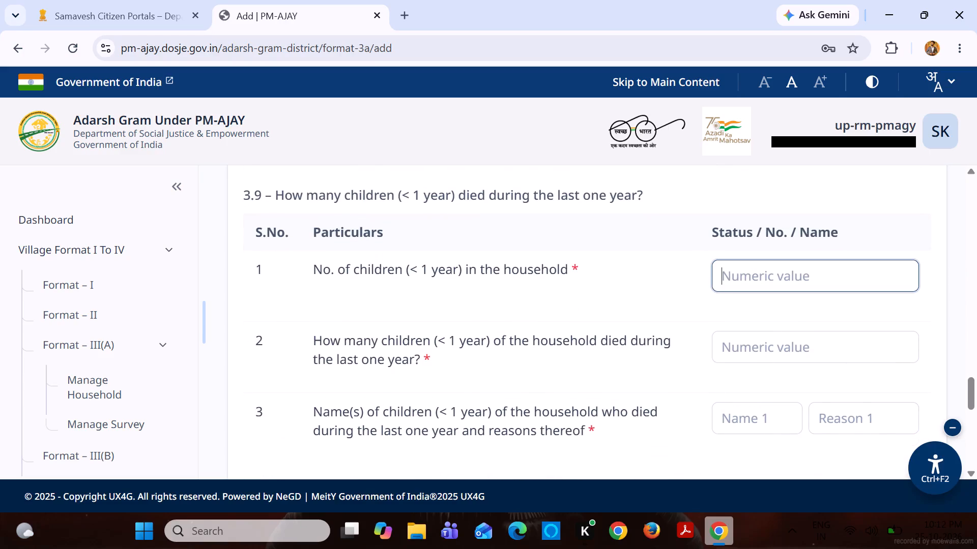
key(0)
click(814, 434)
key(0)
scroll(814, 434, down, 5)
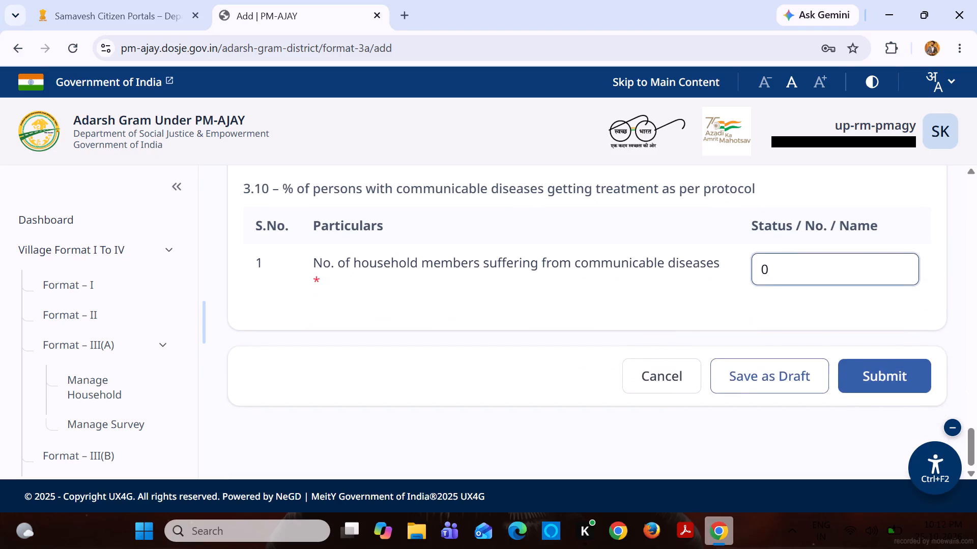
click(864, 388)
Select domain 4, Social Security, enter 0 persons eligible for Widow, Old Age and Disability Pension in 4.1 to 4.3, and submit it.
click(843, 251)
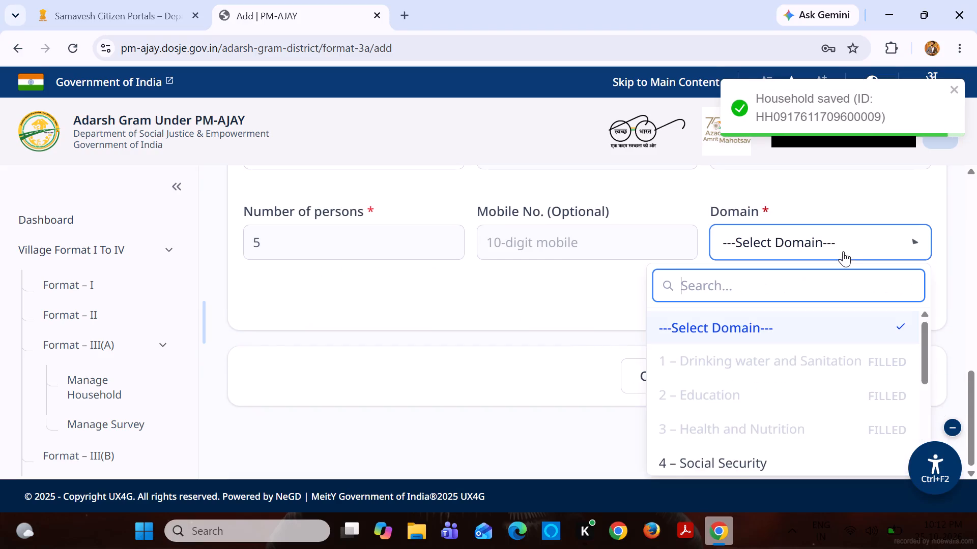
scroll(784, 397, down, 1)
click(732, 371)
scroll(732, 371, down, 5)
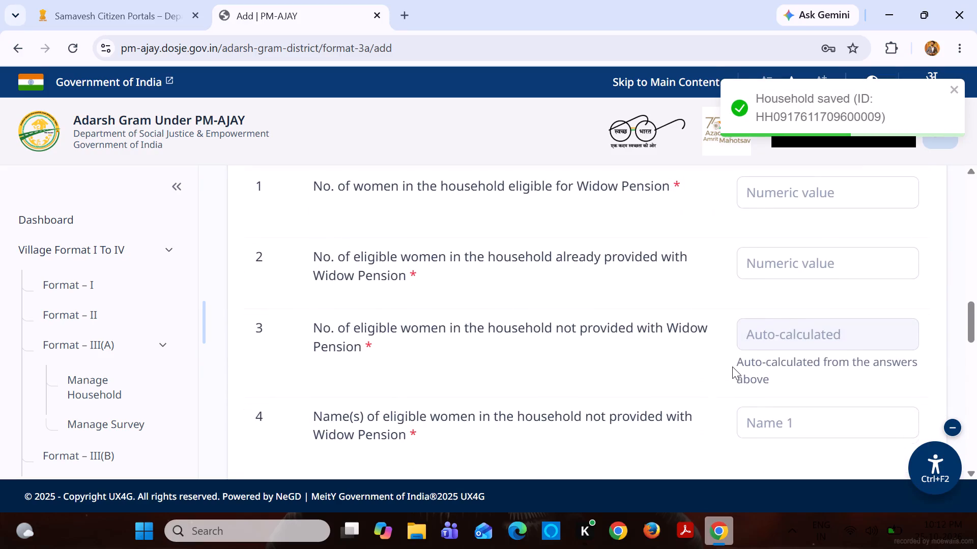
click(788, 192)
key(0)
scroll(788, 192, down, 2)
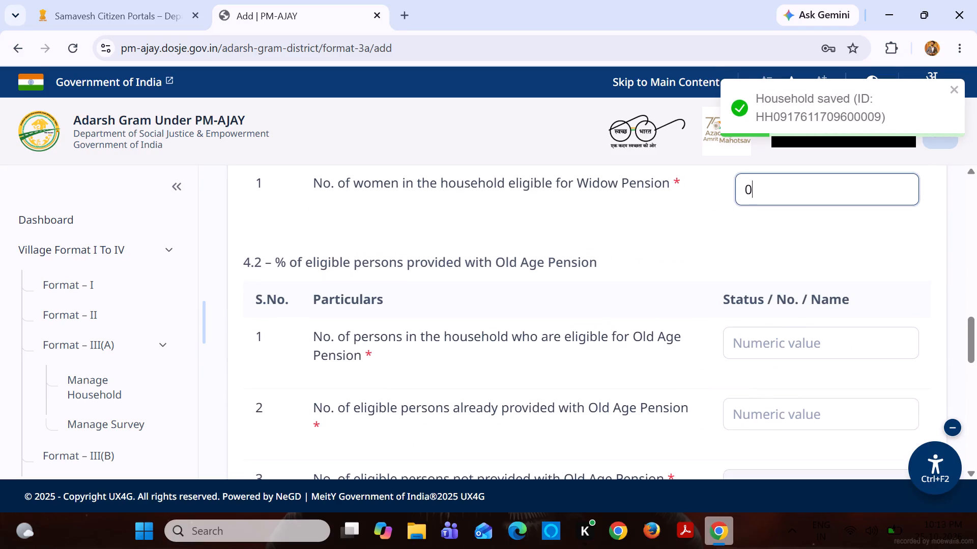
click(789, 335)
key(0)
scroll(789, 339, down, 4)
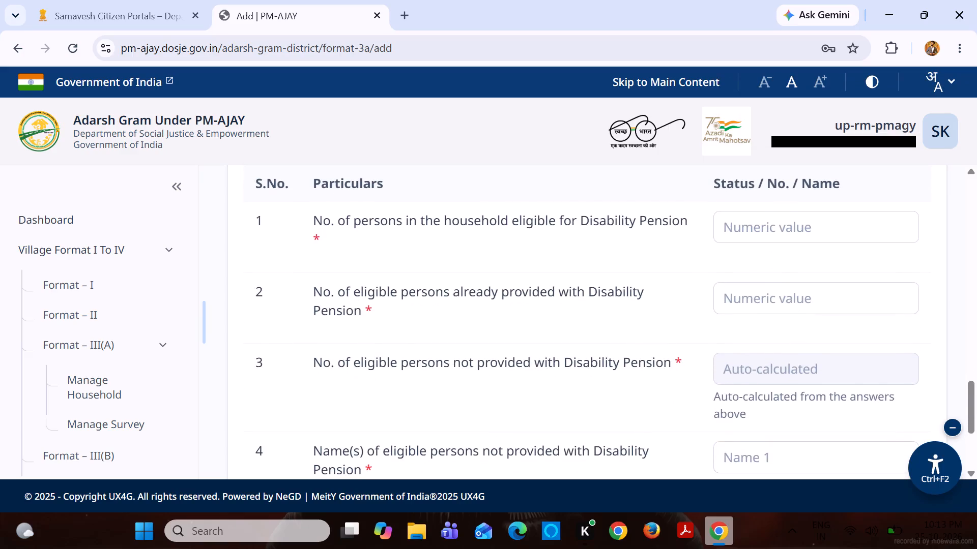
click(761, 237)
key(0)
click(879, 371)
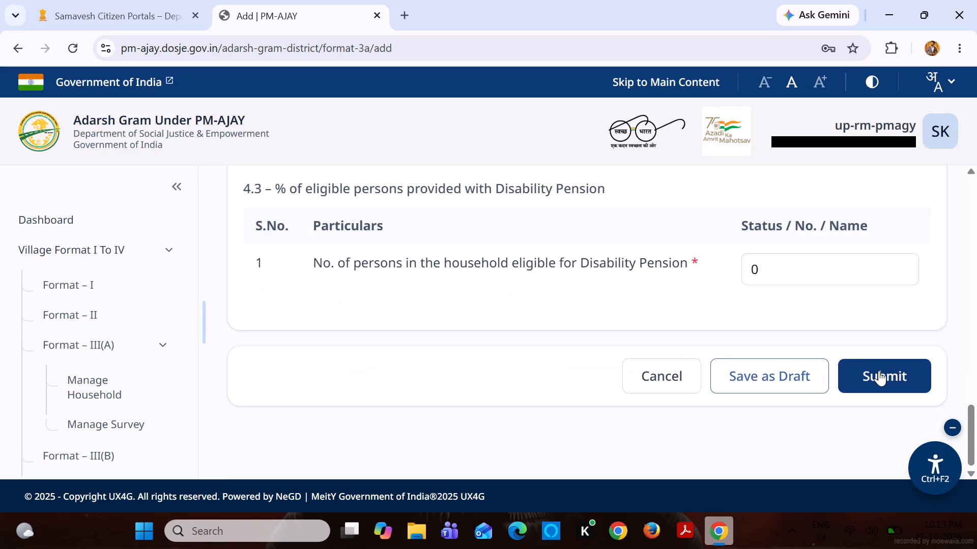
Select domain 5, Rural Roads and Housing, answer No to living in a Kachcha/unsafe house in 5.3, and submit it.
click(846, 240)
scroll(804, 378, down, 2)
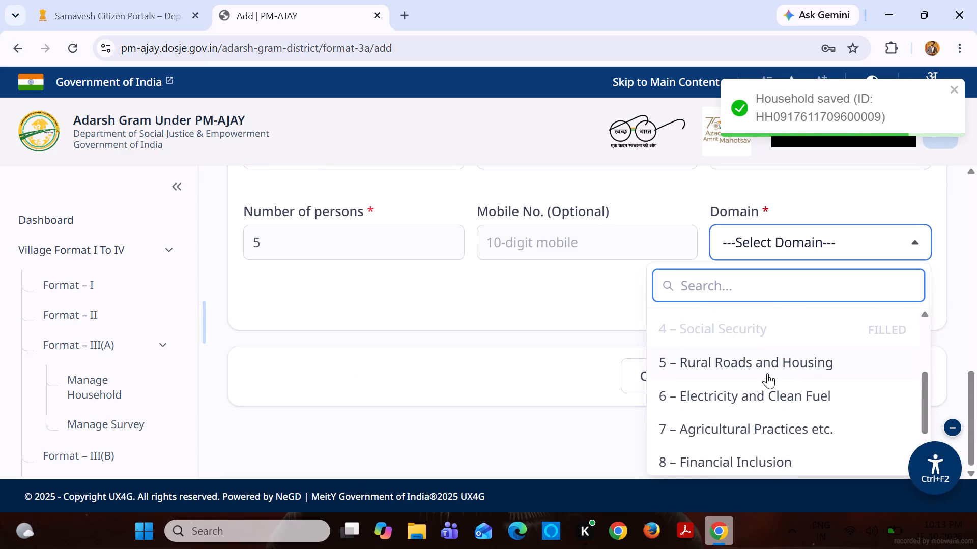
click(767, 367)
scroll(767, 367, down, 3)
drag(867, 330, 851, 367)
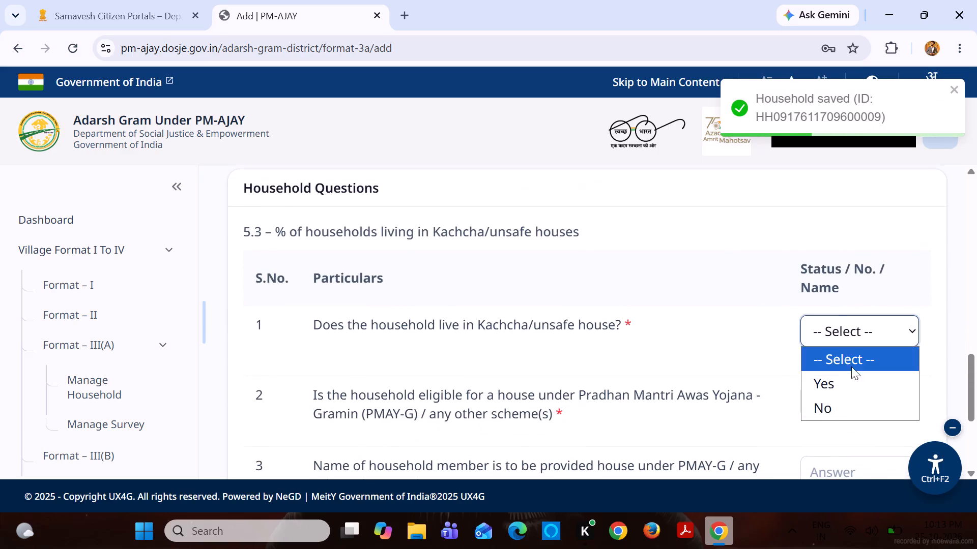
drag(851, 367, 836, 412)
click(836, 412)
scroll(836, 412, down, 6)
click(875, 382)
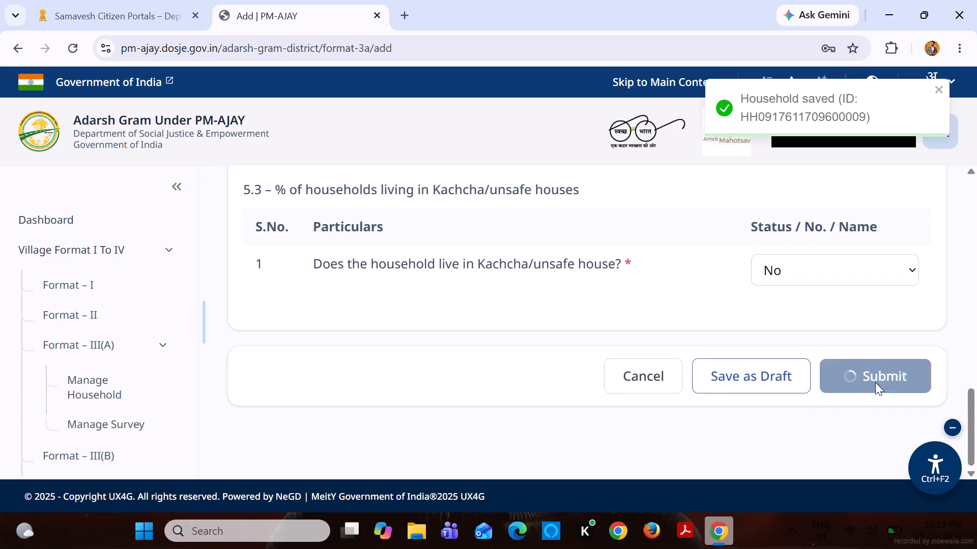
Select domain 6, Electricity and Clean Fuel, and answer Yes to having an electricity connection in 6.2.
click(849, 228)
scroll(821, 326, down, 5)
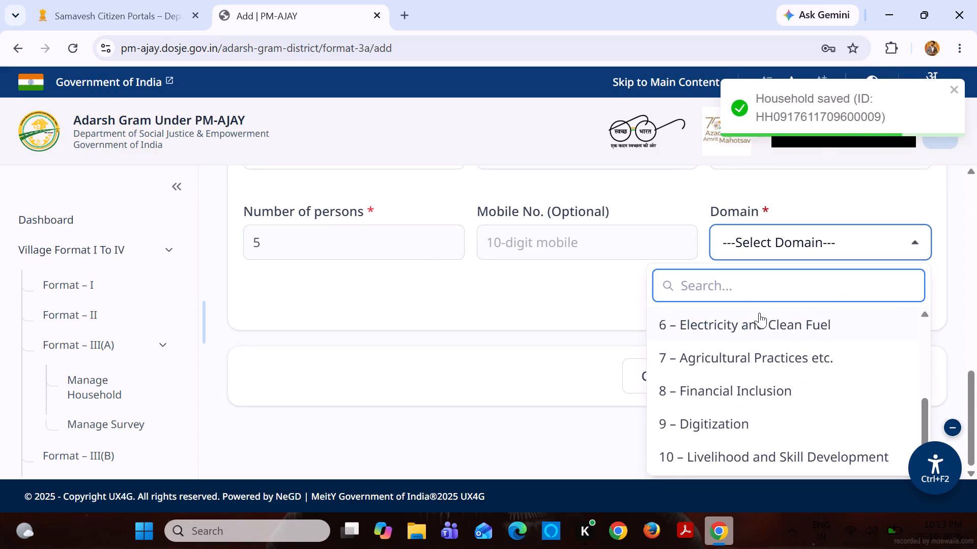
scroll(759, 313, up, 1)
click(731, 383)
scroll(731, 383, down, 3)
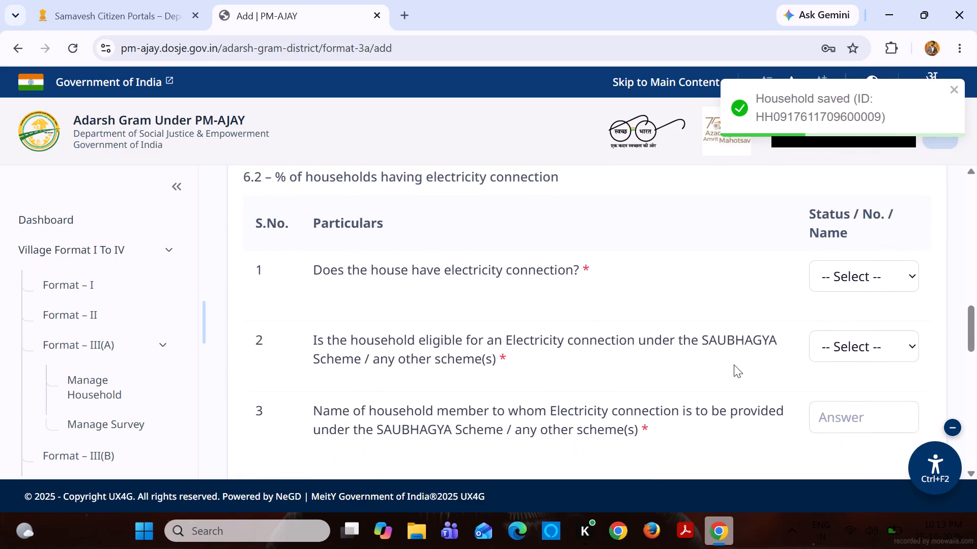
drag(870, 273, 845, 323)
click(845, 323)
scroll(845, 323, down, 3)
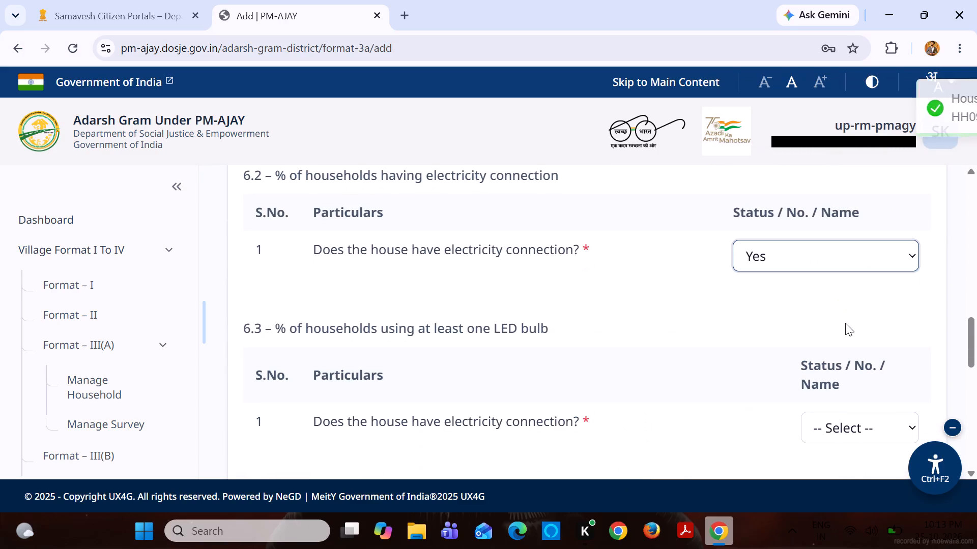
click(845, 323)
Answer Yes in 6.3 to both the electricity connection and the use of at least one LED bulb.
scroll(845, 323, down, 3)
drag(863, 216, 825, 278)
click(825, 278)
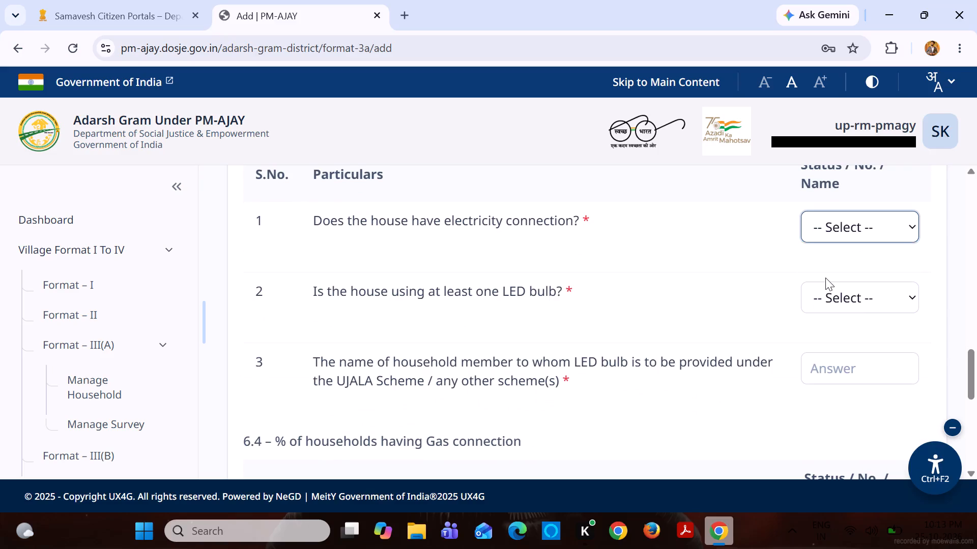
scroll(825, 278, down, 3)
drag(853, 304, 824, 355)
click(824, 355)
scroll(824, 355, down, 3)
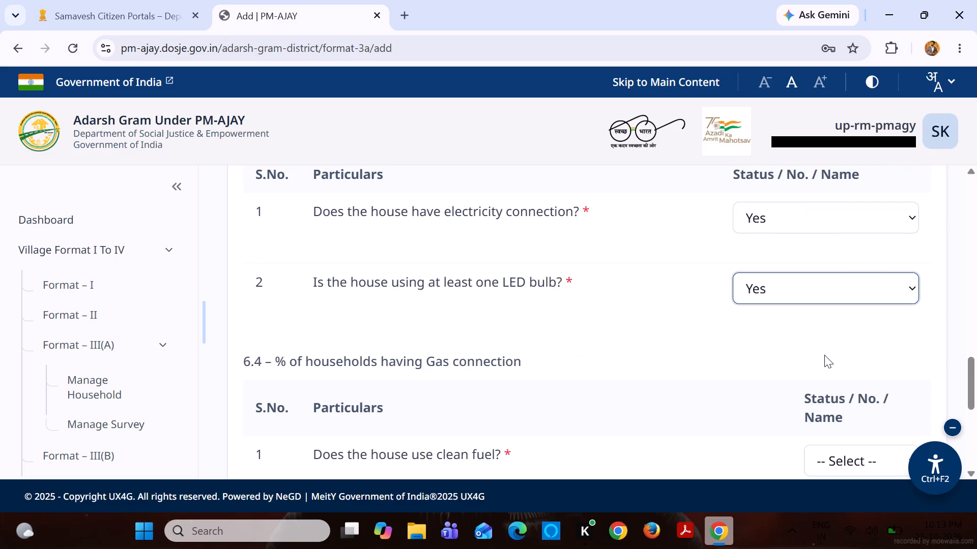
Answer Yes to the house using clean fuel in 6.4 and submit the Electricity and Clean Fuel domain.
scroll(824, 355, down, 4)
drag(873, 295, 835, 325)
click(835, 325)
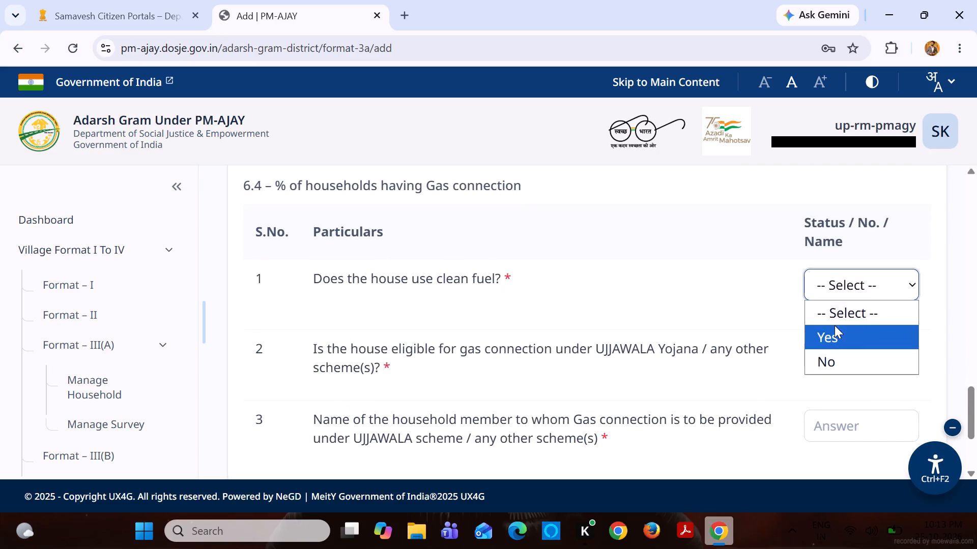
scroll(835, 325, down, 1)
click(899, 369)
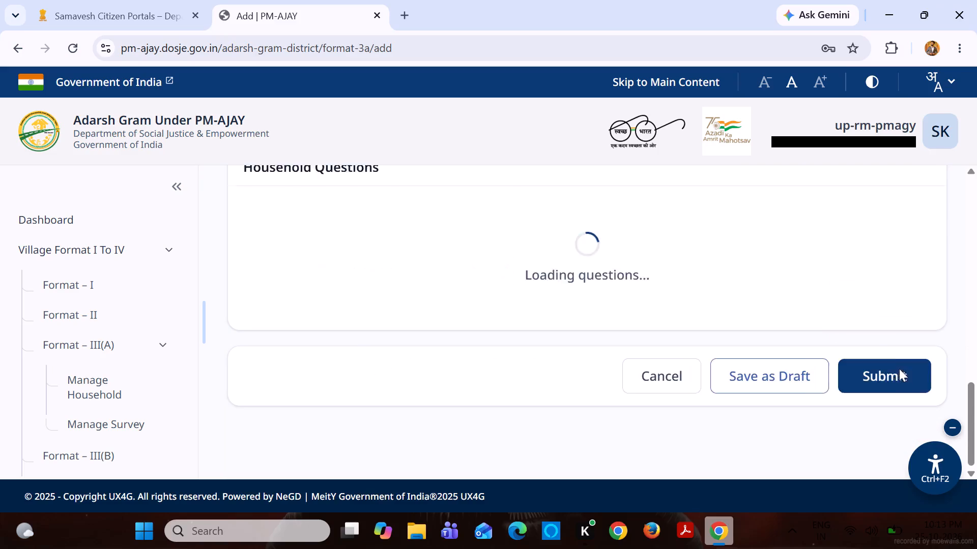
Select domain 7, Agricultural Practices etc., answer No to the household being involved in farming in 7.1, and submit it.
click(850, 239)
scroll(829, 416, down, 3)
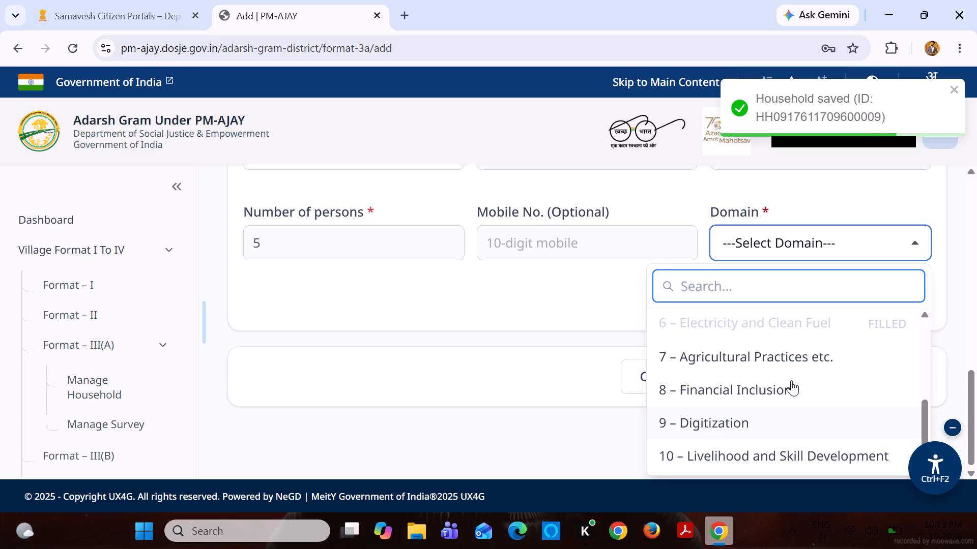
click(777, 364)
scroll(777, 364, down, 4)
drag(822, 239, 811, 282)
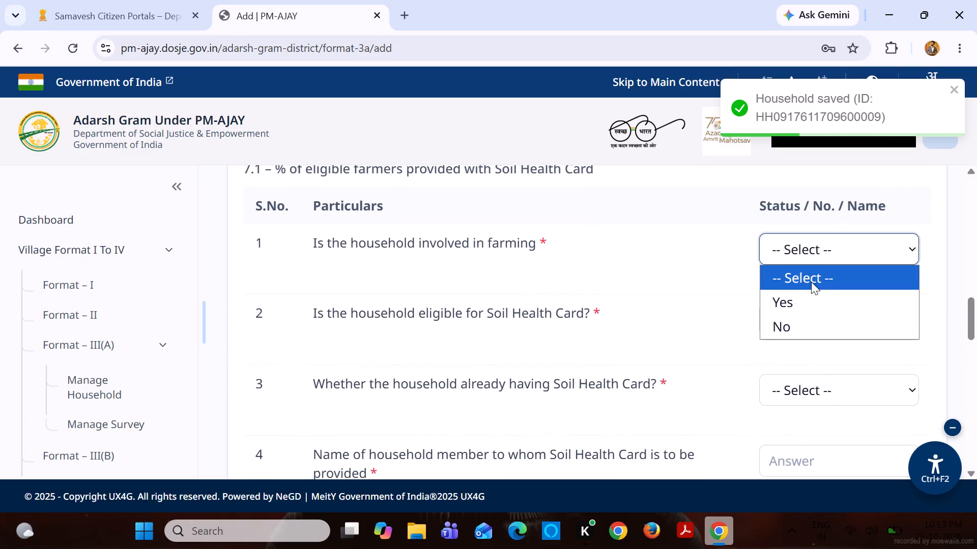
drag(811, 282, 798, 328)
click(798, 328)
scroll(798, 328, down, 5)
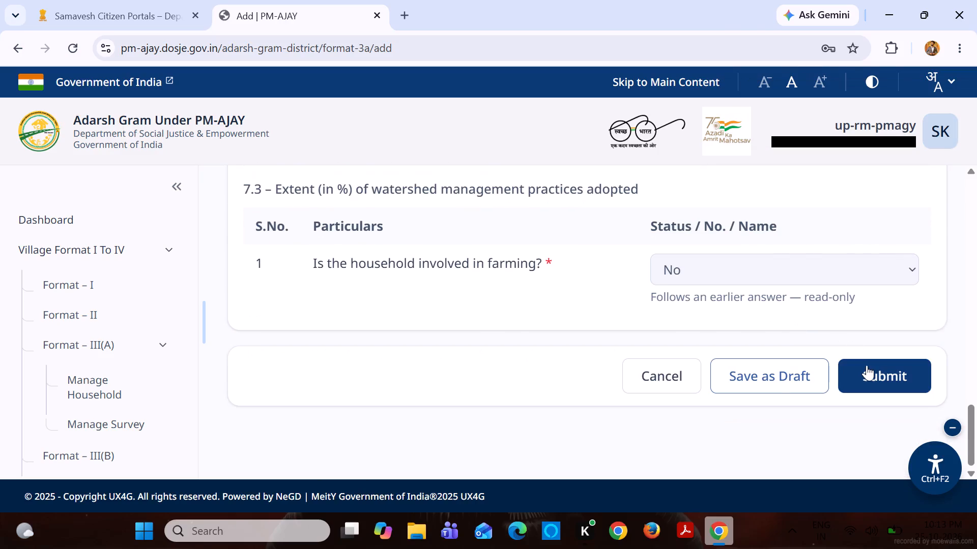
click(867, 367)
Select domain 8, Financial Inclusion, and enter 6 persons over 5 years and 6 already having Aadhaar in 8.1.
click(856, 229)
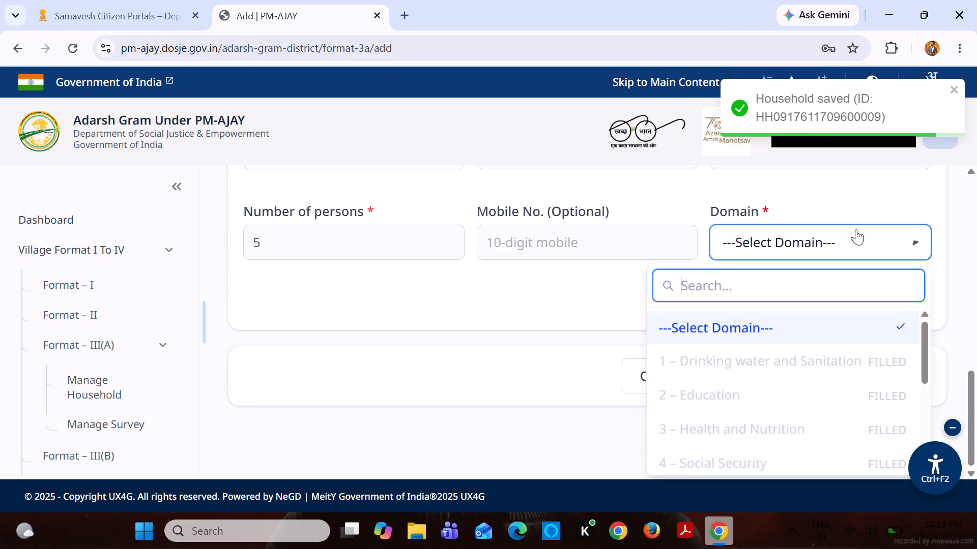
scroll(832, 396, down, 4)
click(788, 376)
scroll(788, 376, down, 3)
click(778, 285)
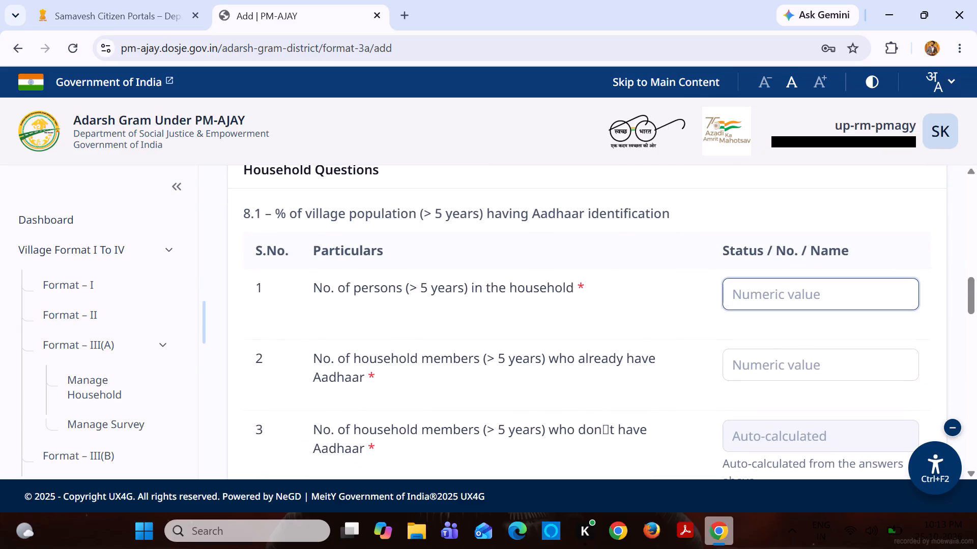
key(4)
key(BackSpace)
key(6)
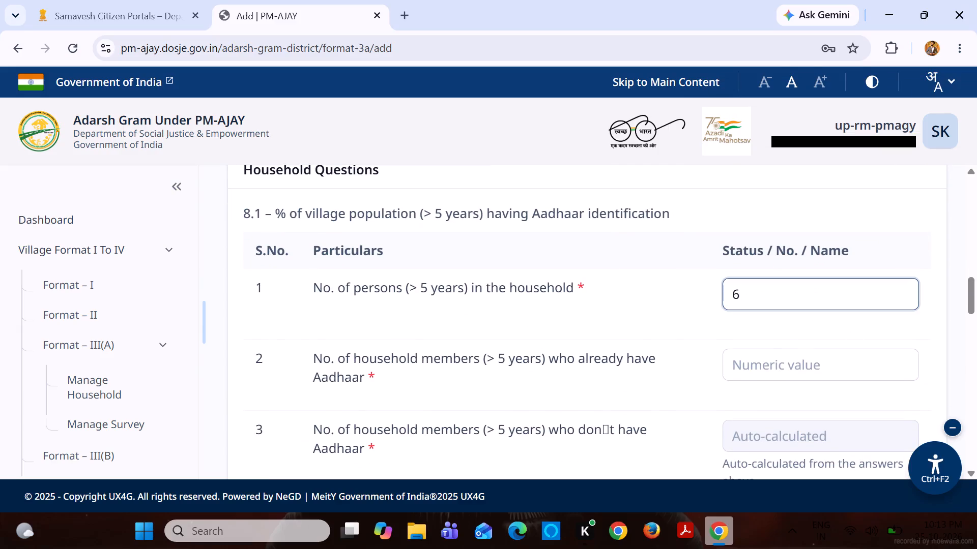
click(798, 357)
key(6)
Enter 4 members above 18 eligible for a bank or post office account and 4 who have one in 8.2.
scroll(798, 357, down, 4)
click(815, 379)
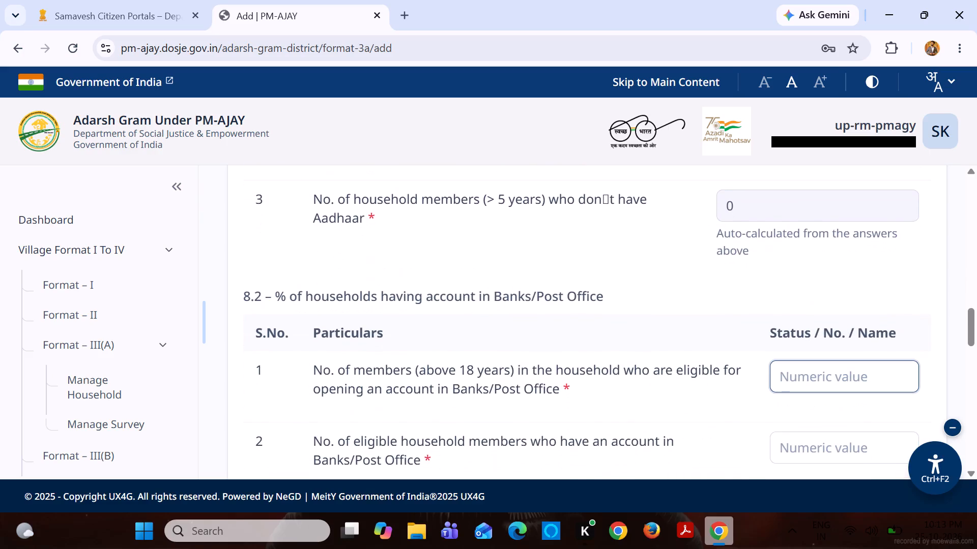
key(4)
scroll(815, 379, down, 5)
click(796, 205)
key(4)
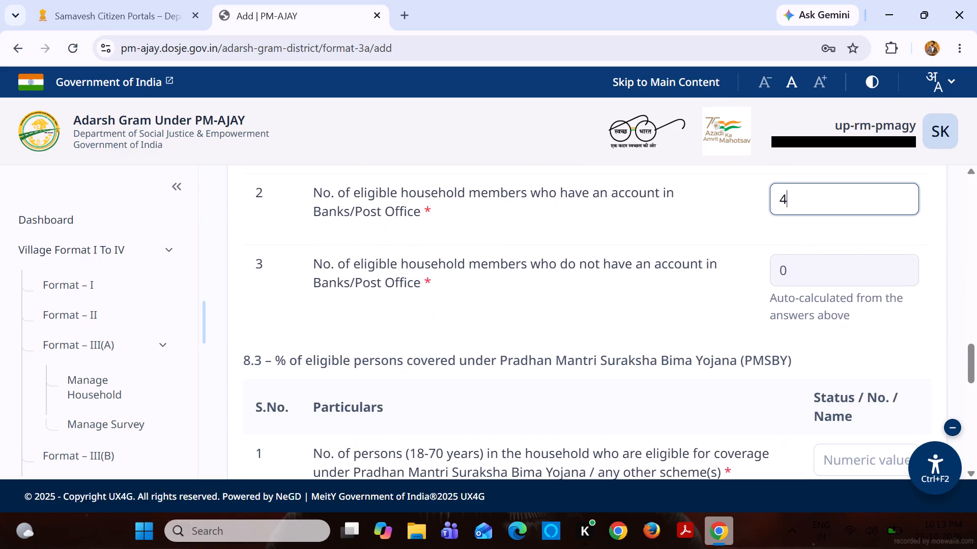
Enter 0 persons eligible for PMSBY in 8.3 and for PMJJBY in 8.4, and submit the Financial Inclusion domain.
scroll(829, 343, down, 2)
click(856, 331)
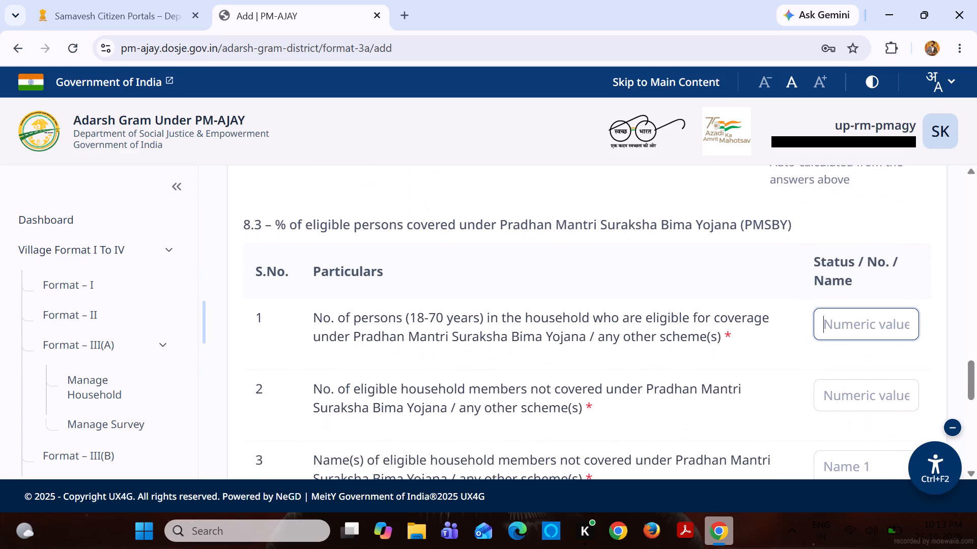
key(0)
scroll(856, 331, down, 3)
click(879, 294)
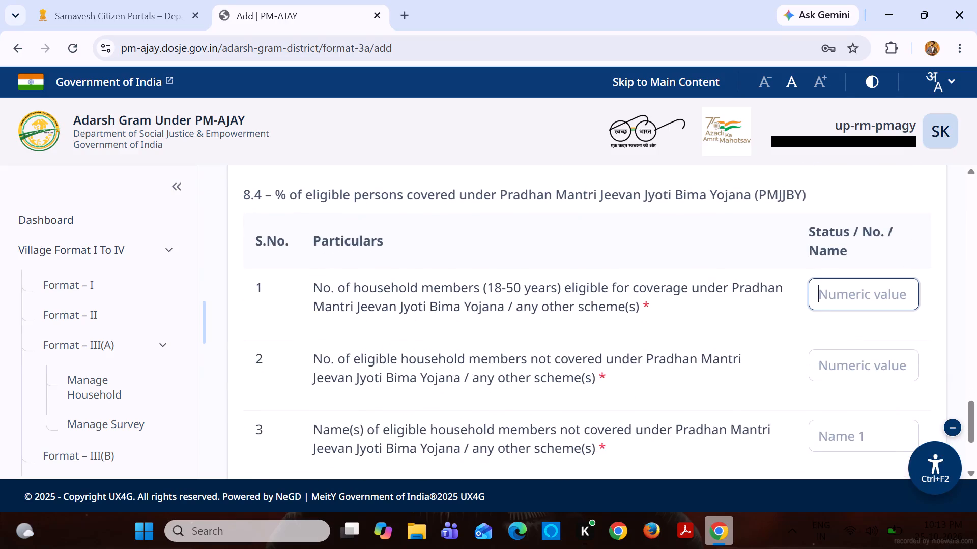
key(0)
scroll(879, 294, down, 1)
click(894, 359)
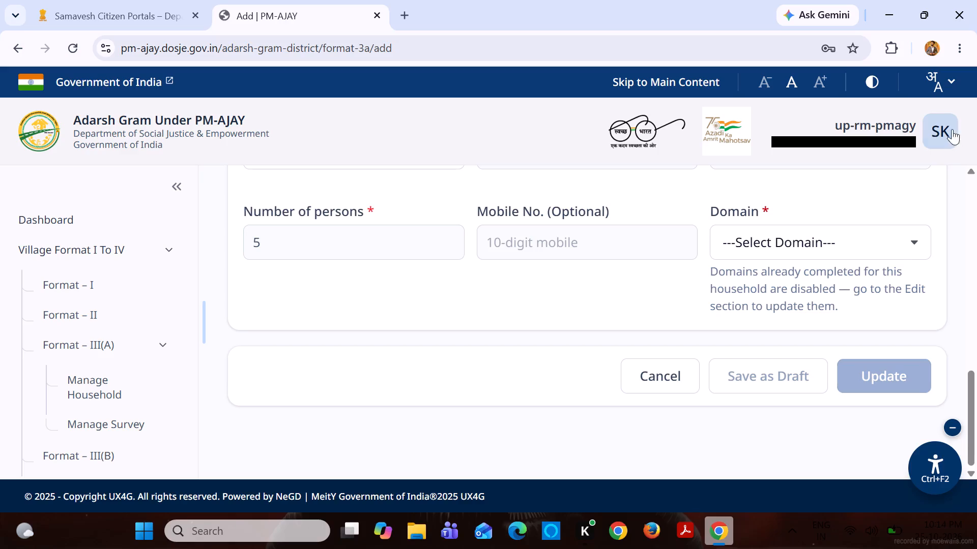
Select domain 9, Digitization, enter 0 members aged 14-60 eligible for PMGDISHA training in 9.3, and submit it.
click(892, 242)
scroll(821, 360, down, 6)
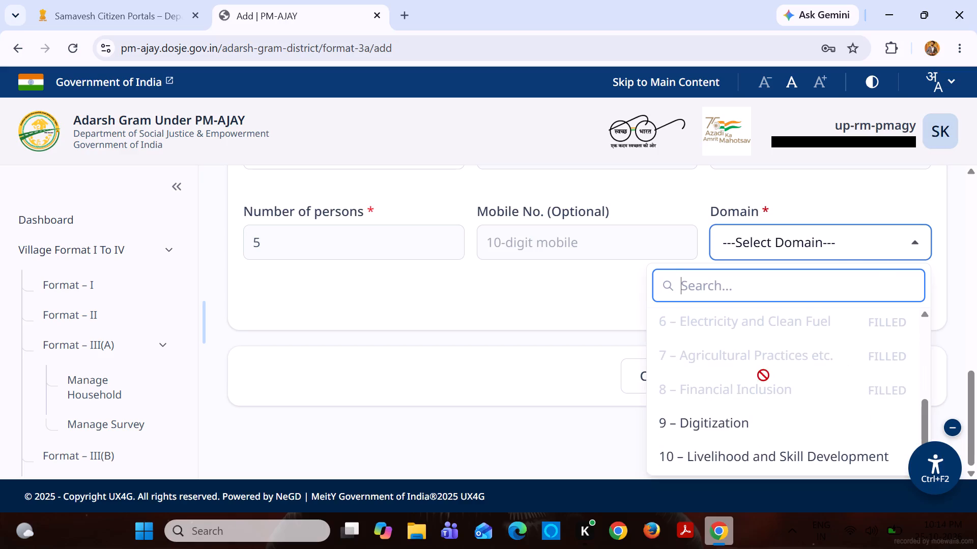
click(724, 415)
scroll(724, 415, down, 3)
click(822, 322)
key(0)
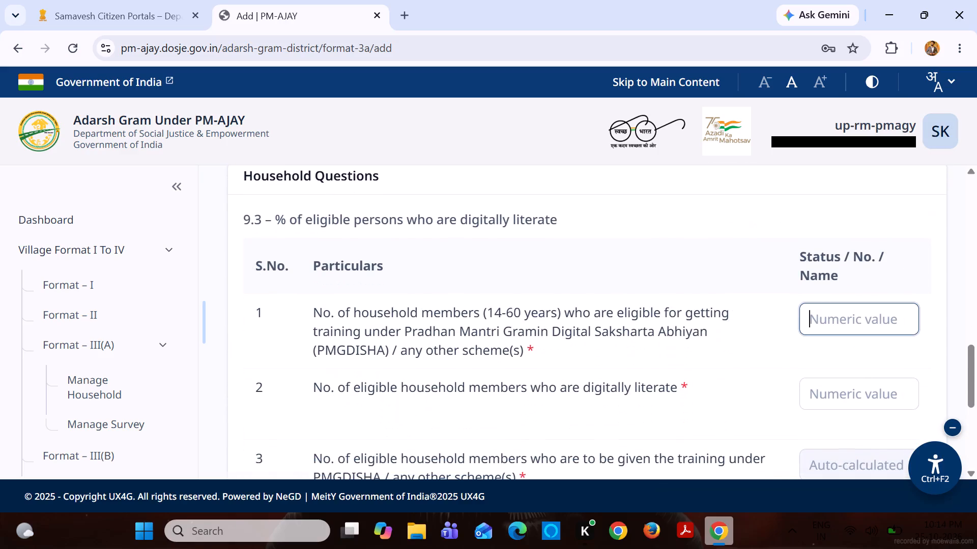
click(896, 437)
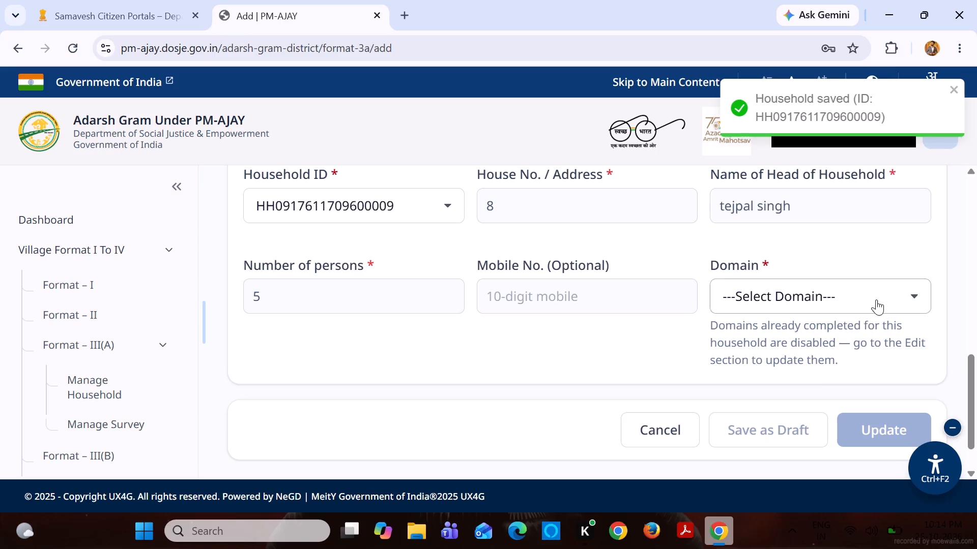
Select domain 10, Livelihood and Skill Development, and enter 0 youth eligible for skill training in 10.1 and 0 for bank linked loans in 10.2.
drag(876, 299, 814, 387)
drag(855, 276, 854, 285)
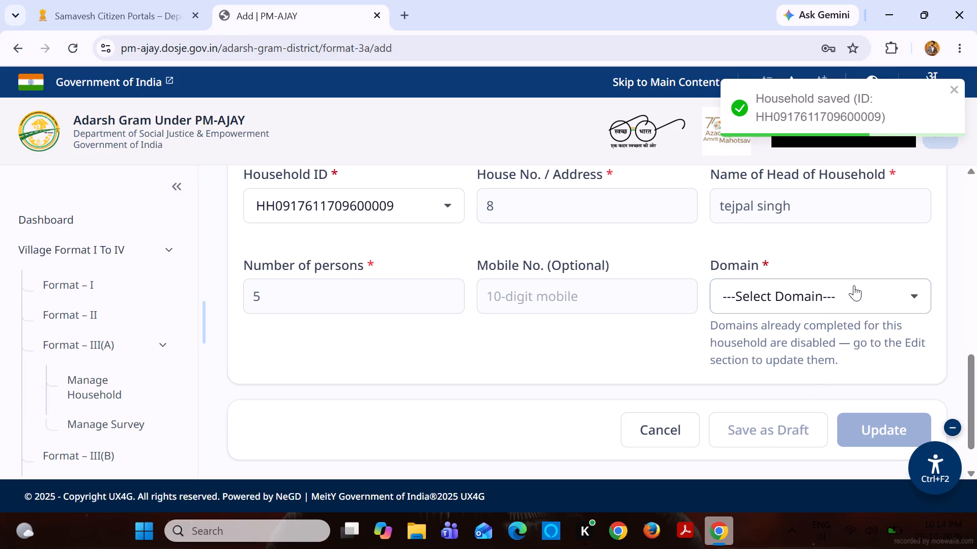
click(854, 285)
scroll(783, 202, down, 5)
click(732, 248)
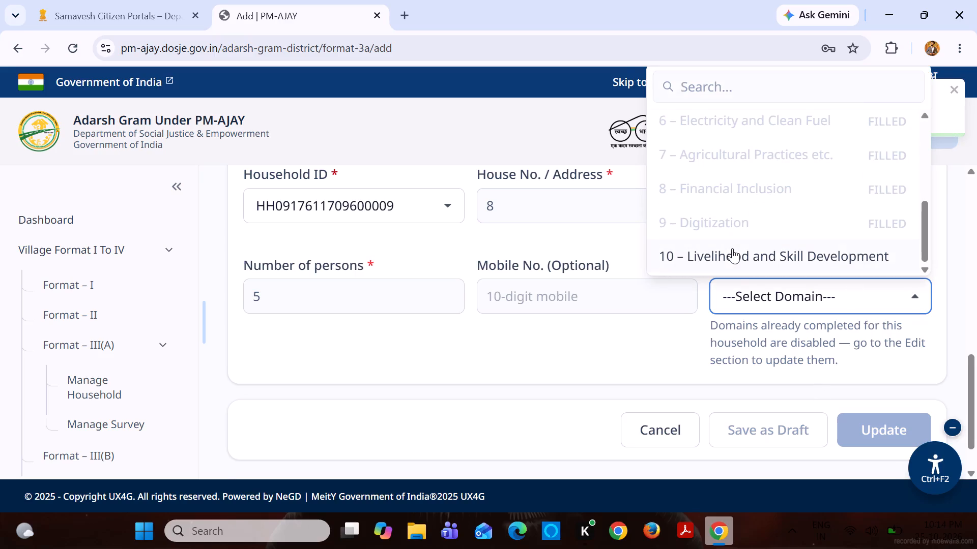
scroll(732, 248, down, 5)
click(783, 301)
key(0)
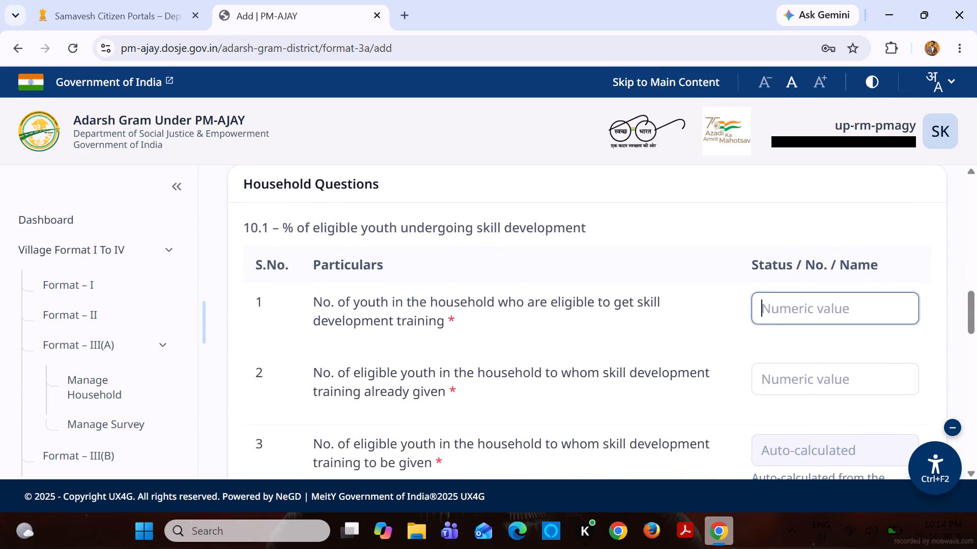
scroll(783, 301, down, 2)
click(819, 284)
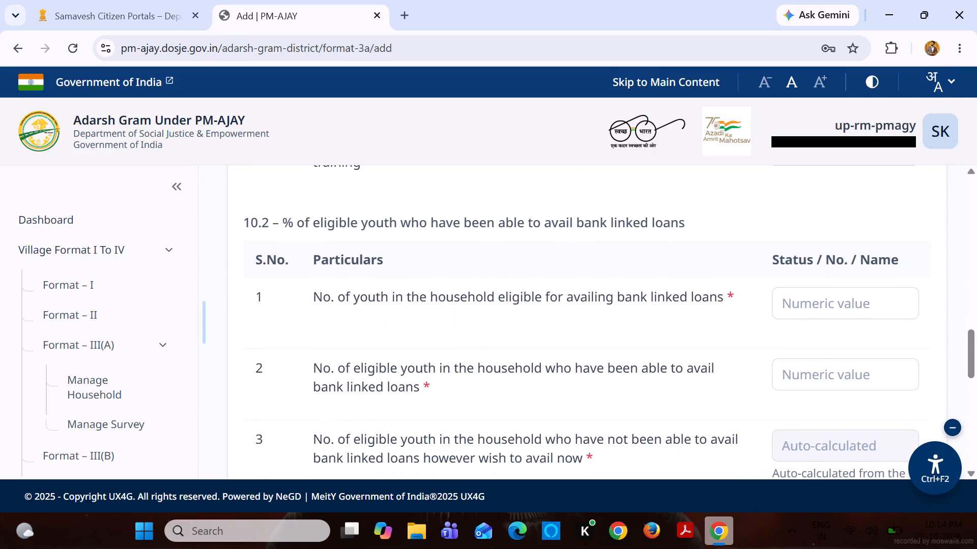
click(821, 304)
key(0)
Answer No to self-help group membership, enter 0 members wishing to join an SHG, and submit the Livelihood and Skill Development domain.
scroll(821, 304, down, 4)
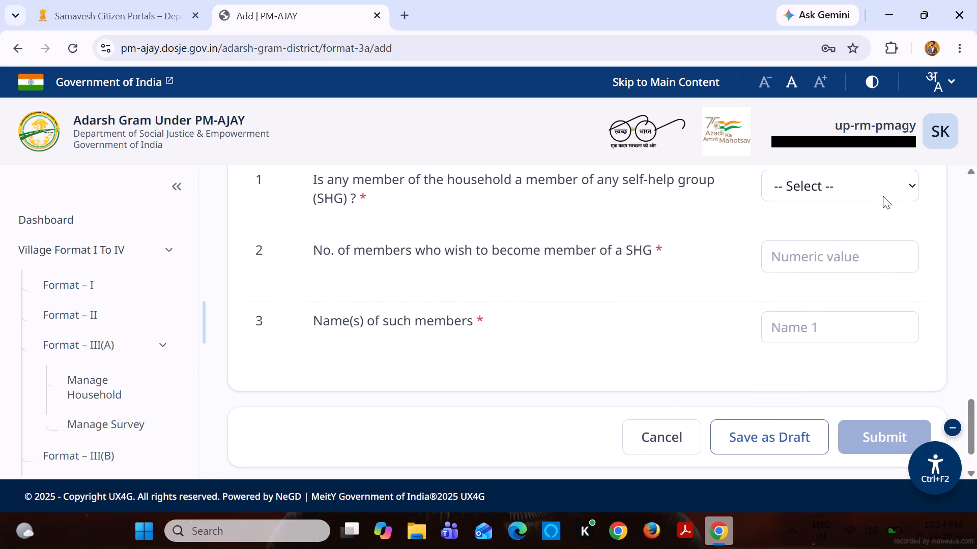
drag(865, 176, 807, 258)
click(807, 258)
click(807, 258)
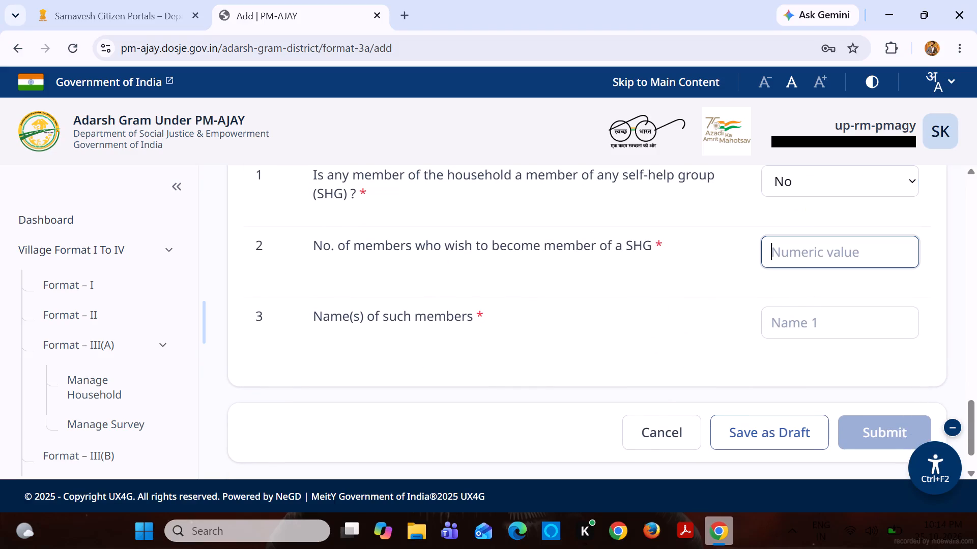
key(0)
click(874, 380)
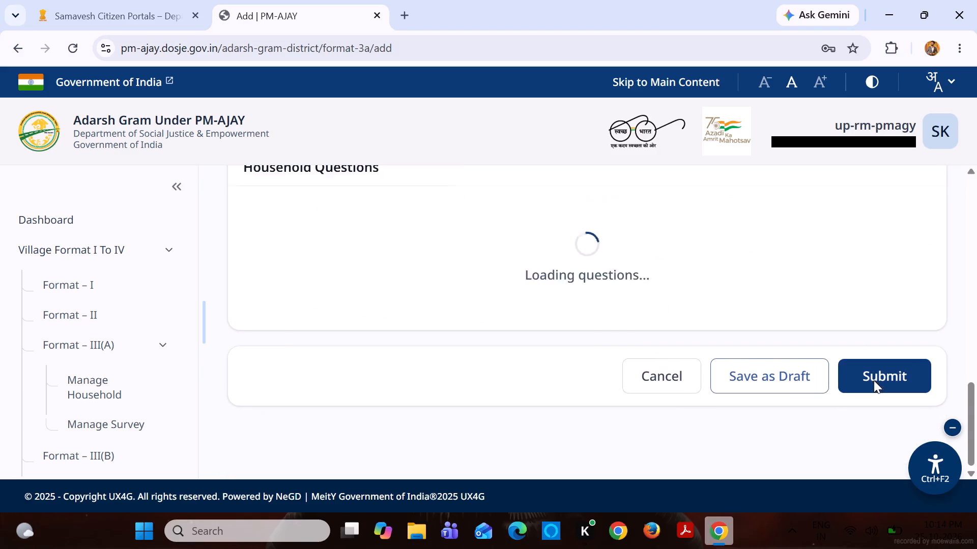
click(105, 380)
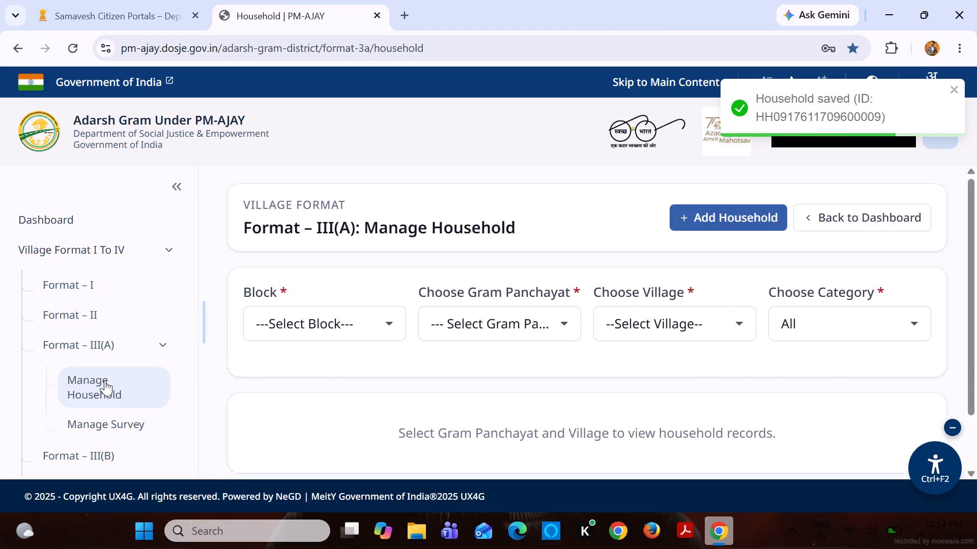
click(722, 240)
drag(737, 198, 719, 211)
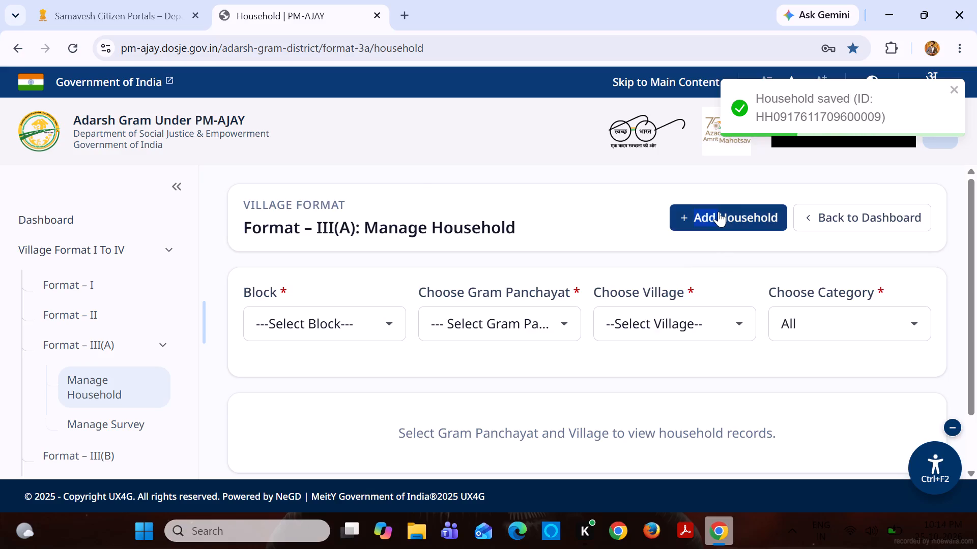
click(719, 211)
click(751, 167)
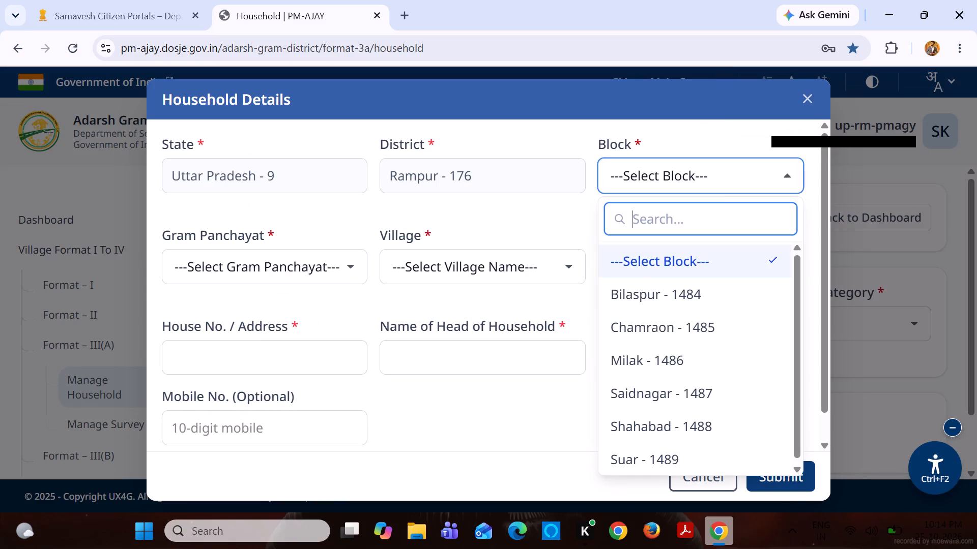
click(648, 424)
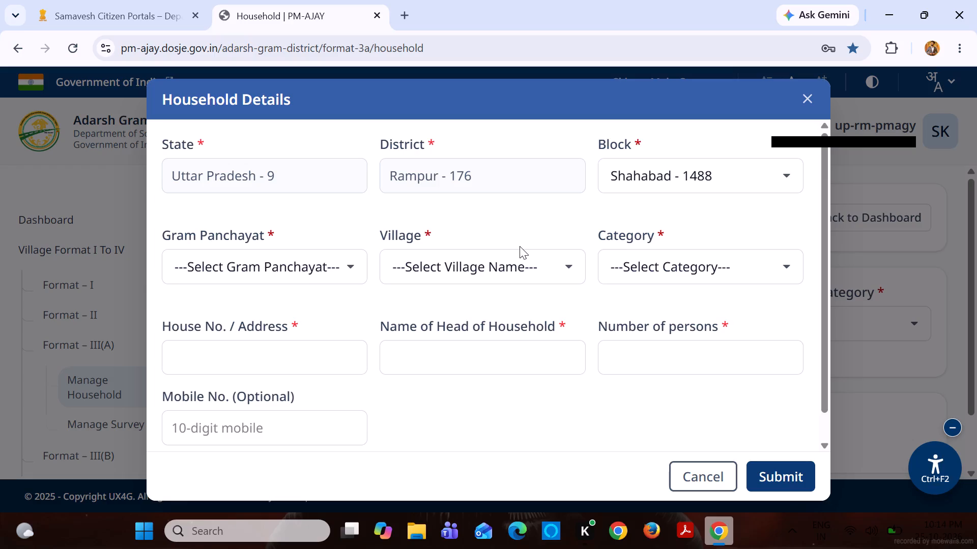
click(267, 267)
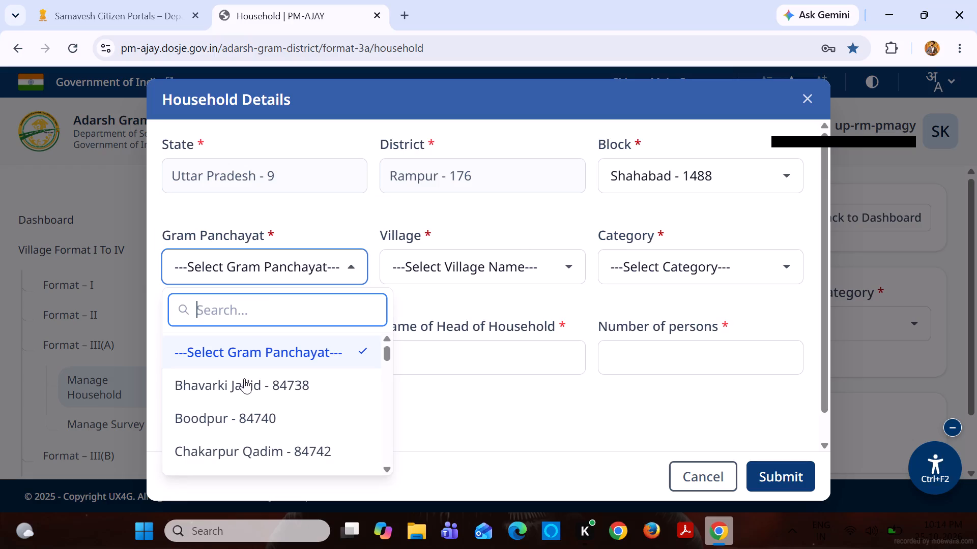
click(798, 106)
Close the browser window.
click(969, 12)
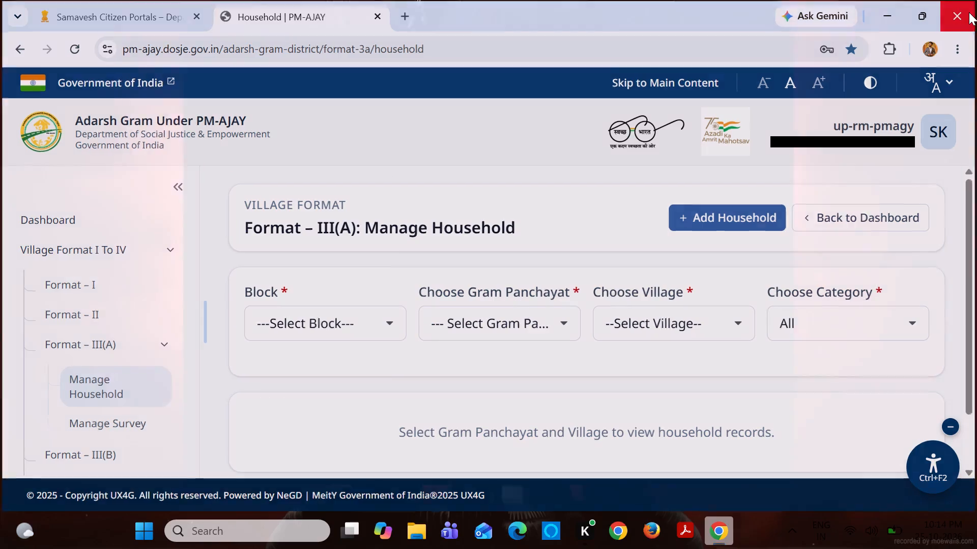
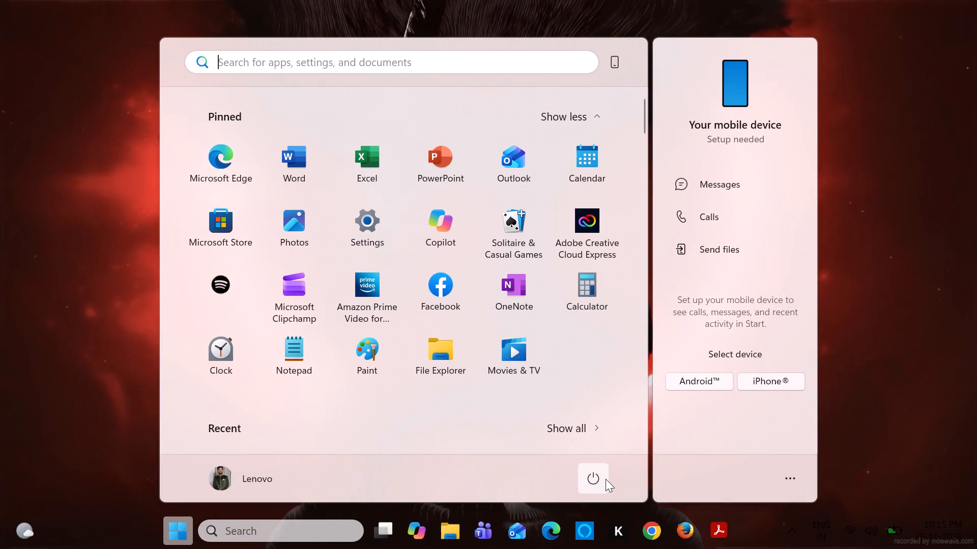
Open the computer's power options for shutting it down.
click(606, 479)
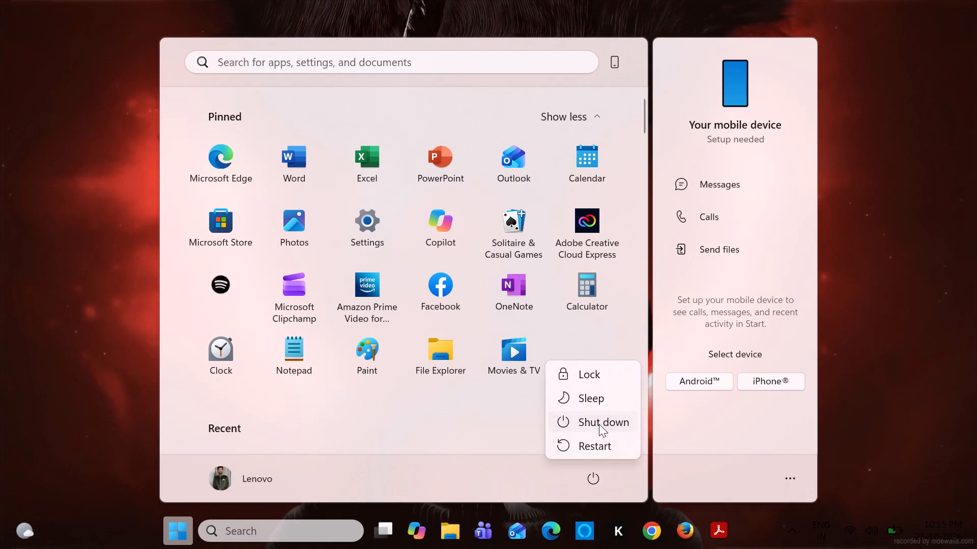